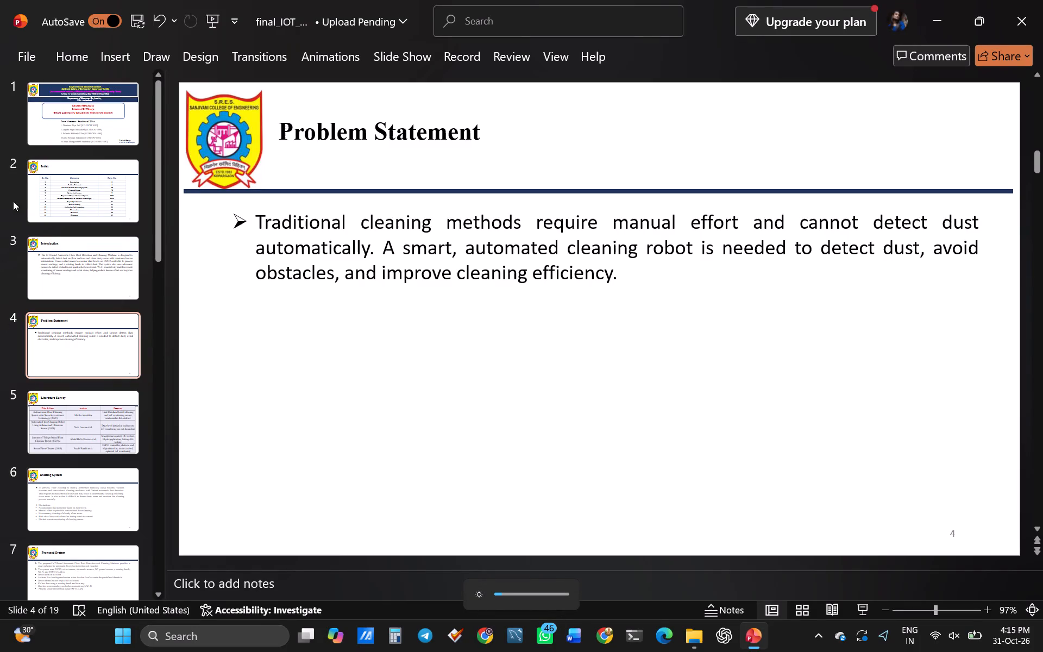
Display the Index slide with the table of contents and page numbers.
click(92, 188)
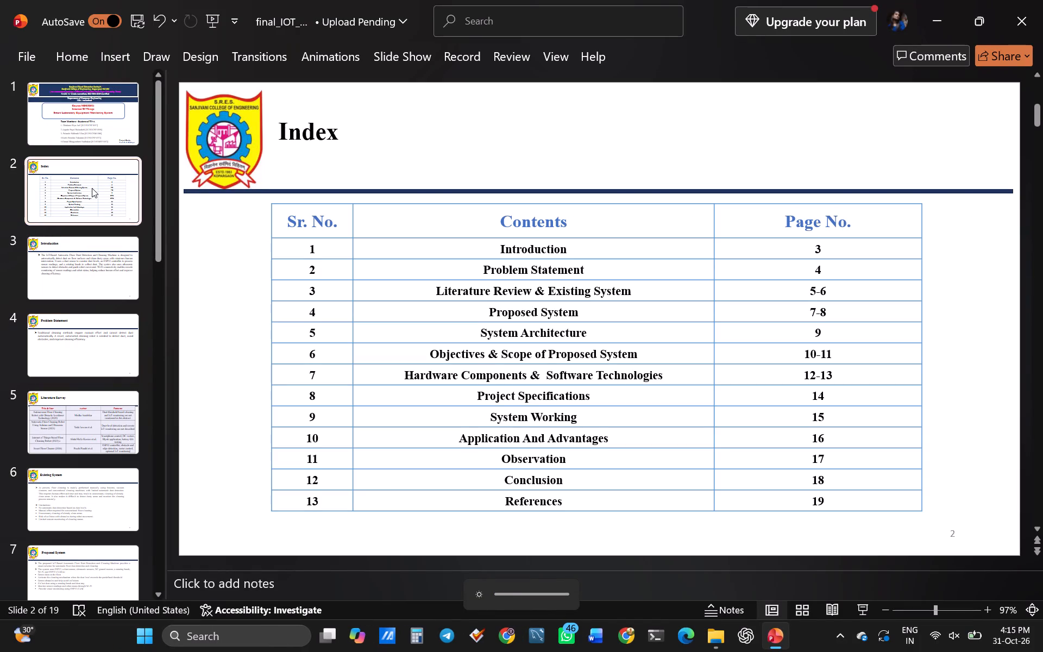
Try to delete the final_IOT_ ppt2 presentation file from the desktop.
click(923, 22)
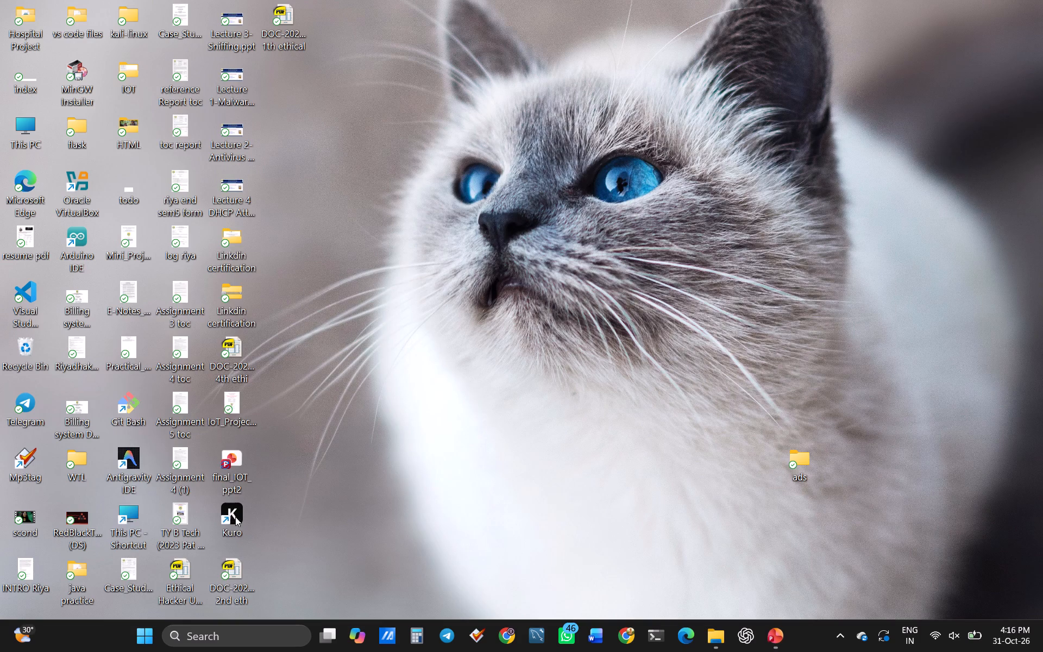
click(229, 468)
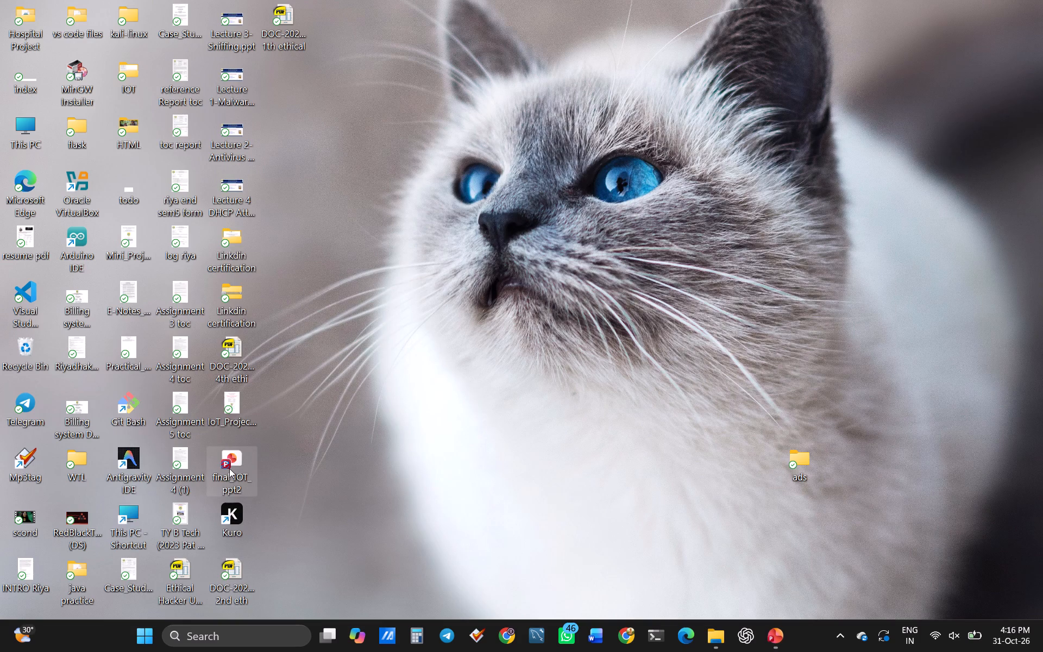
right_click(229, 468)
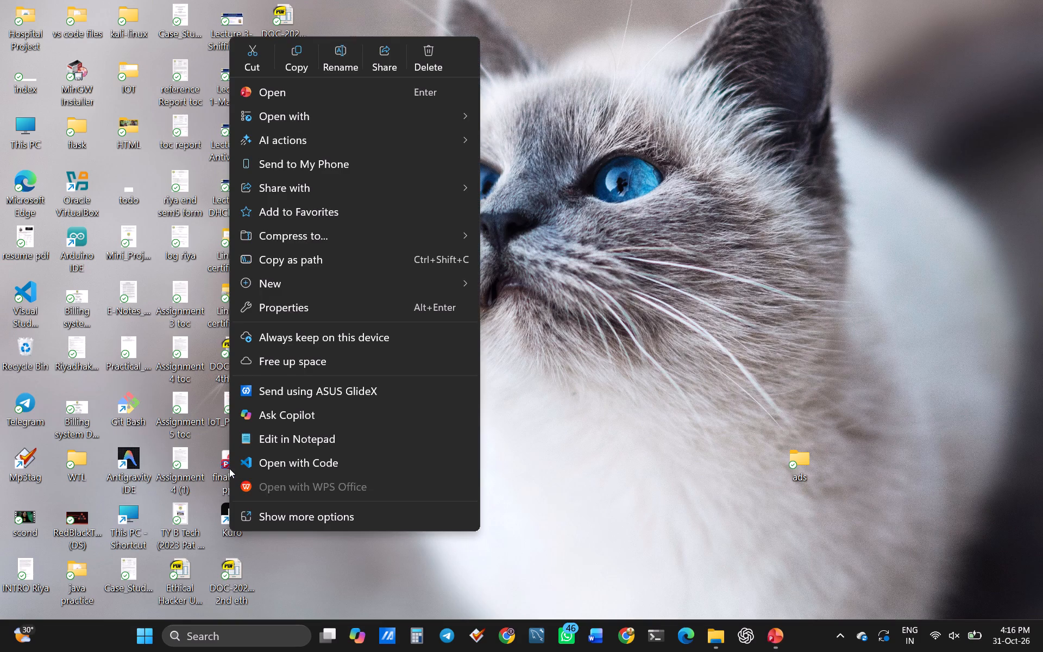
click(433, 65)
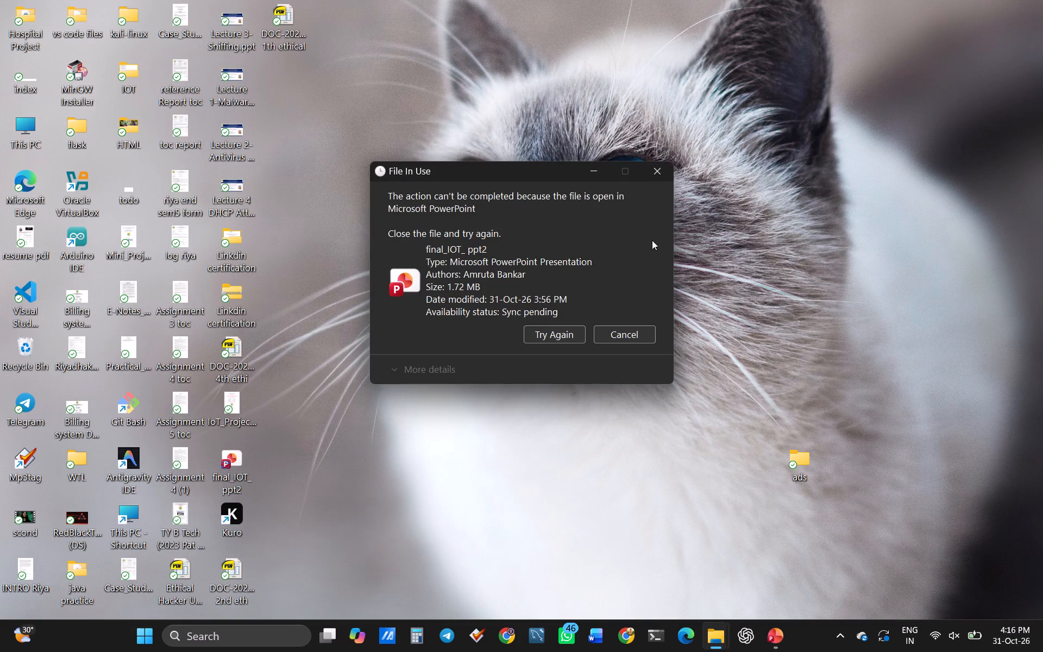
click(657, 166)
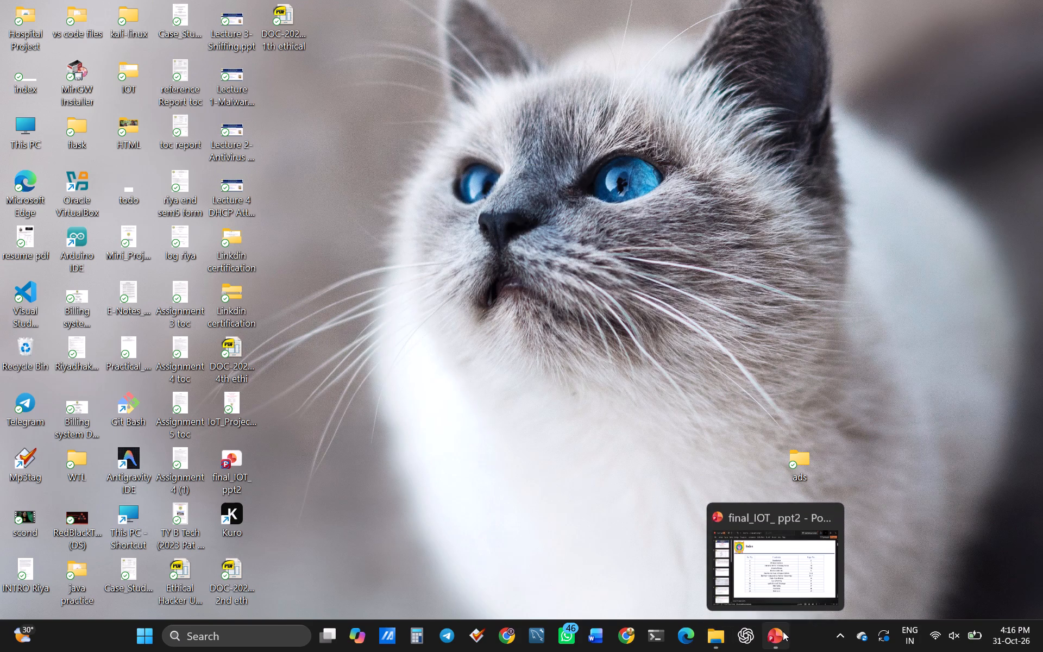
Return to the final_IOT_ ppt2 presentation in PowerPoint and review its slides in order, from Introduction to System Working.
click(788, 546)
key(Down)
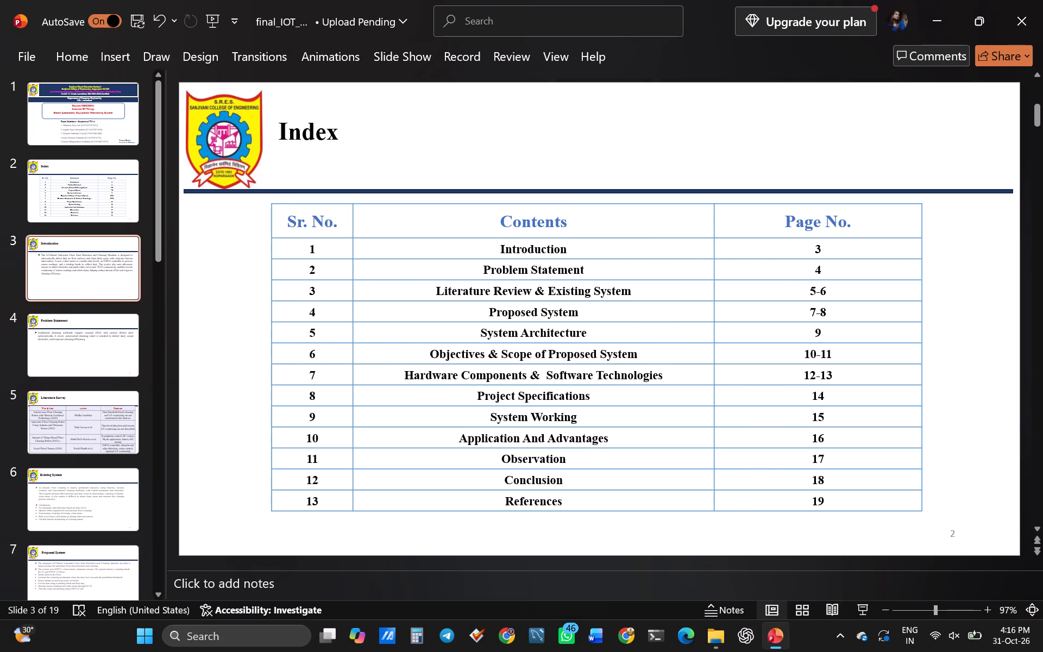
key(Down)
key(Down)
key(Down)
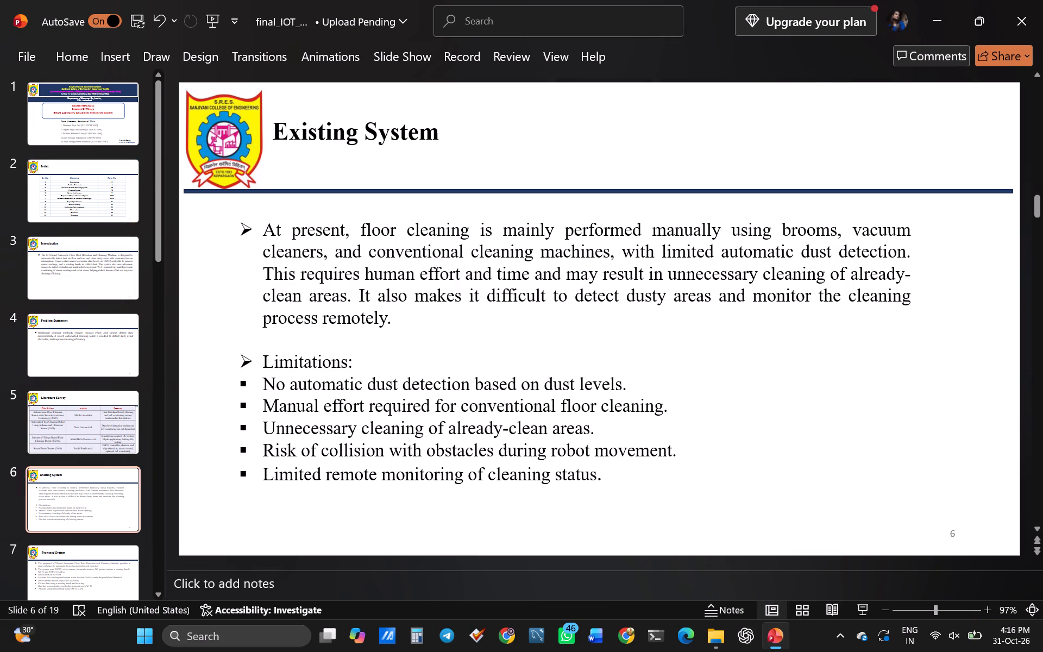
key(Down)
key(Down)
key(Down)
key(Down)
key(Down)
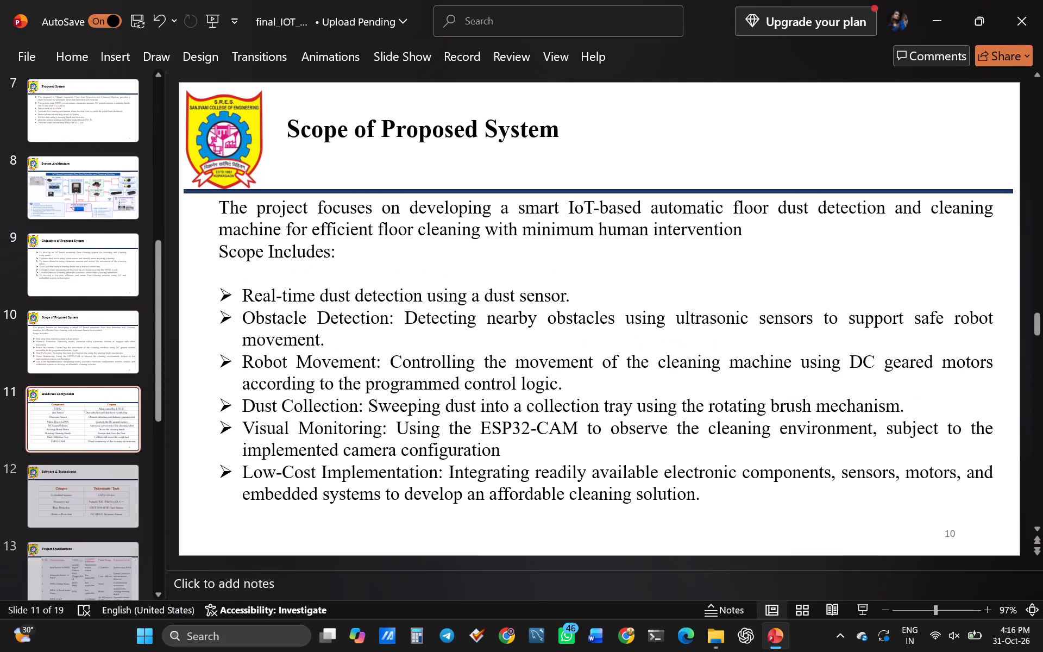
key(Down)
key(Down)
key(Up)
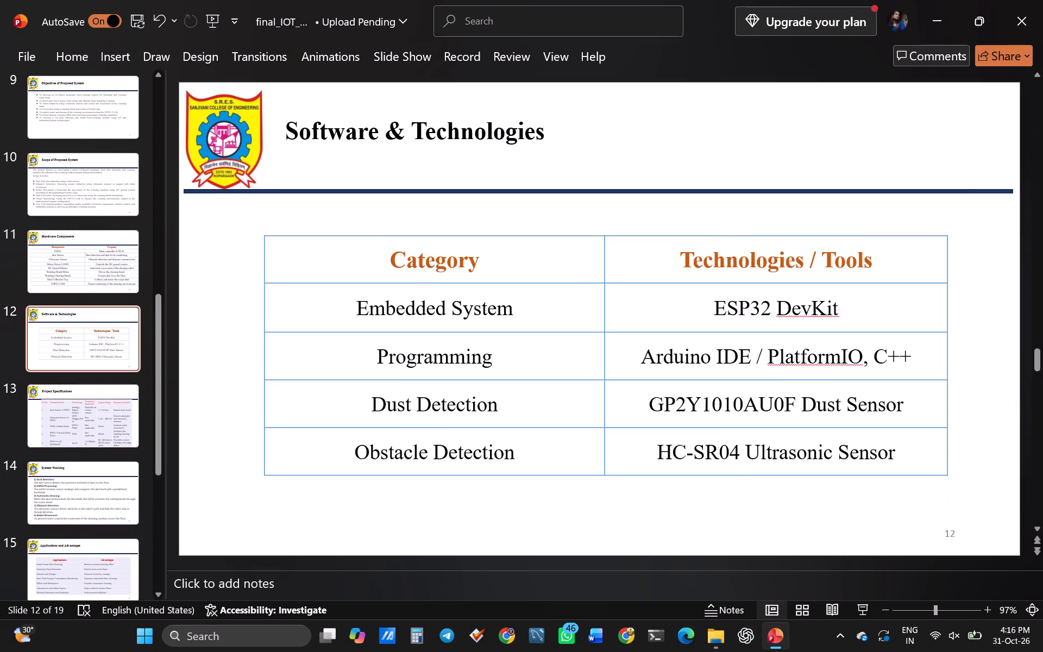
key(Up)
key(Up)
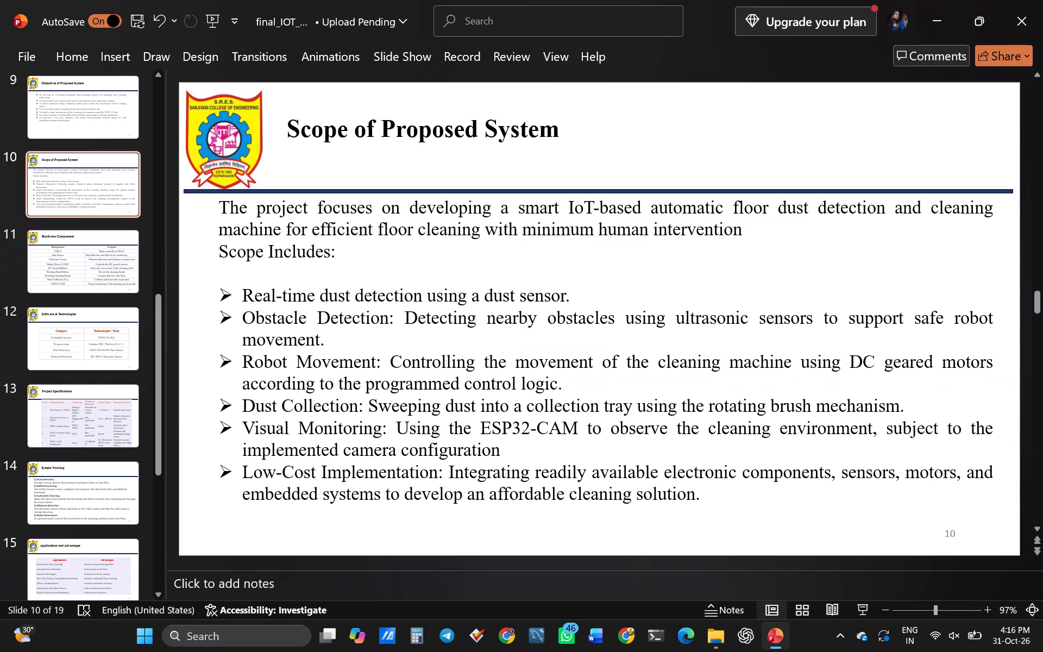
key(Down)
key(Down)
key(Down)
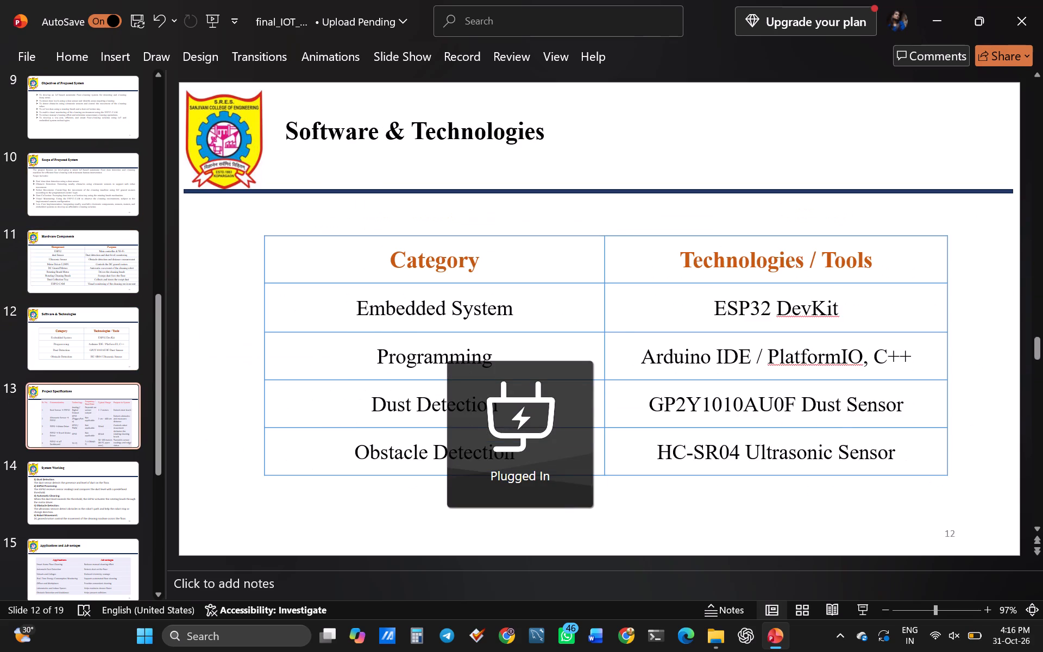
key(Down)
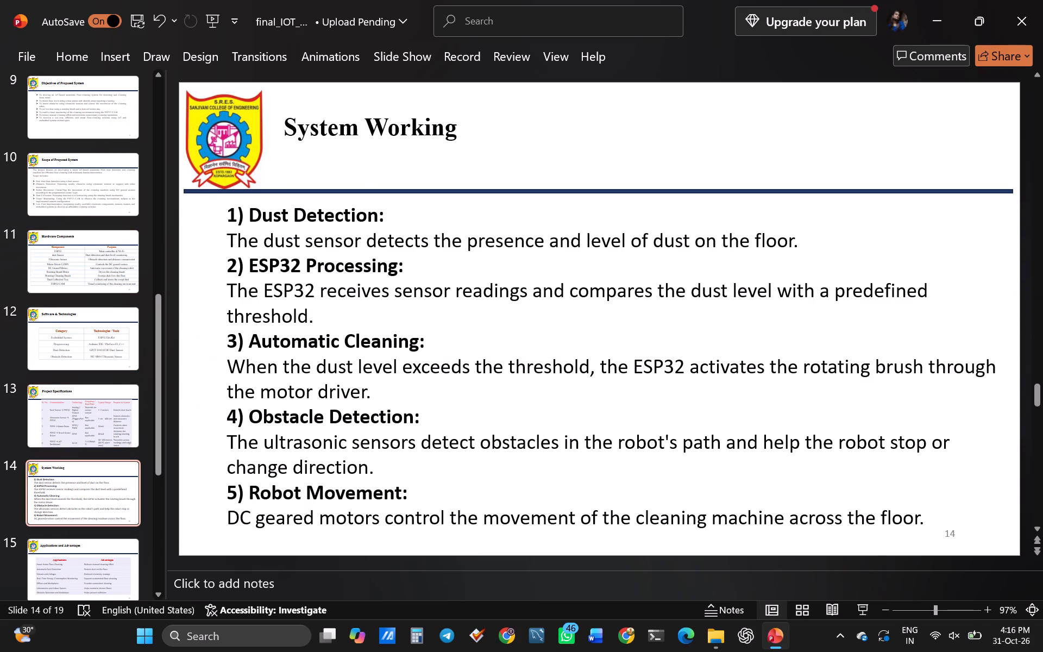
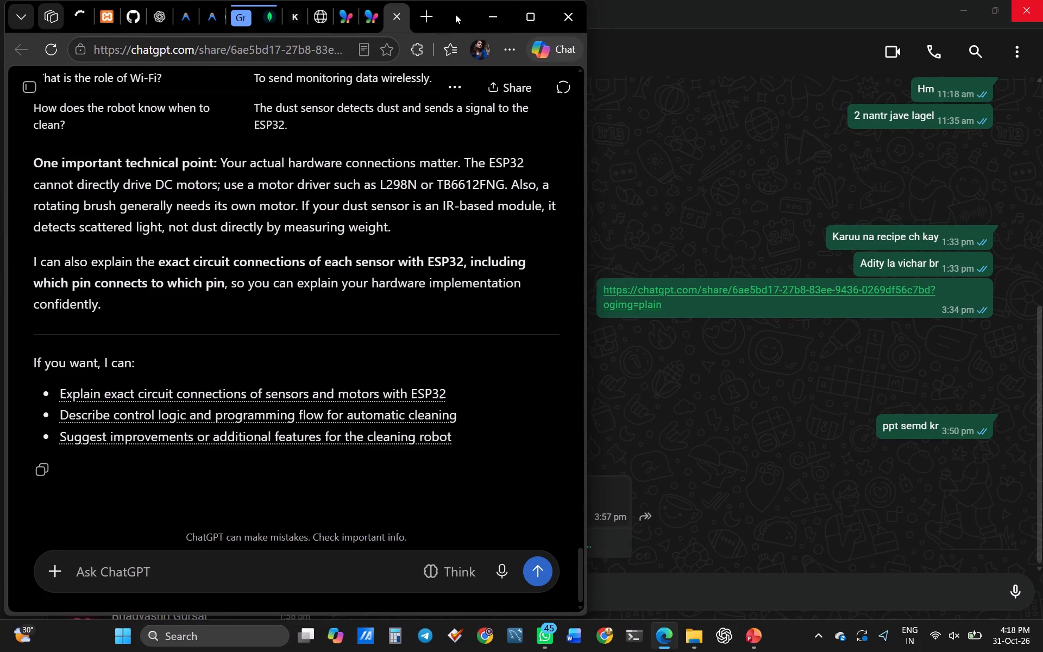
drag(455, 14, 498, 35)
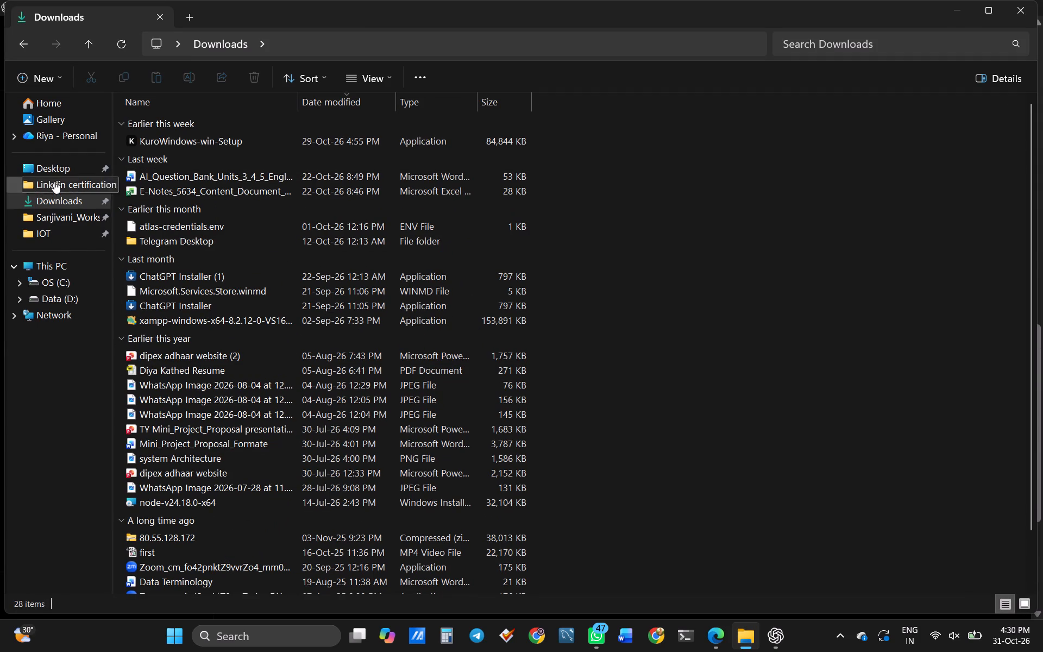
click(58, 166)
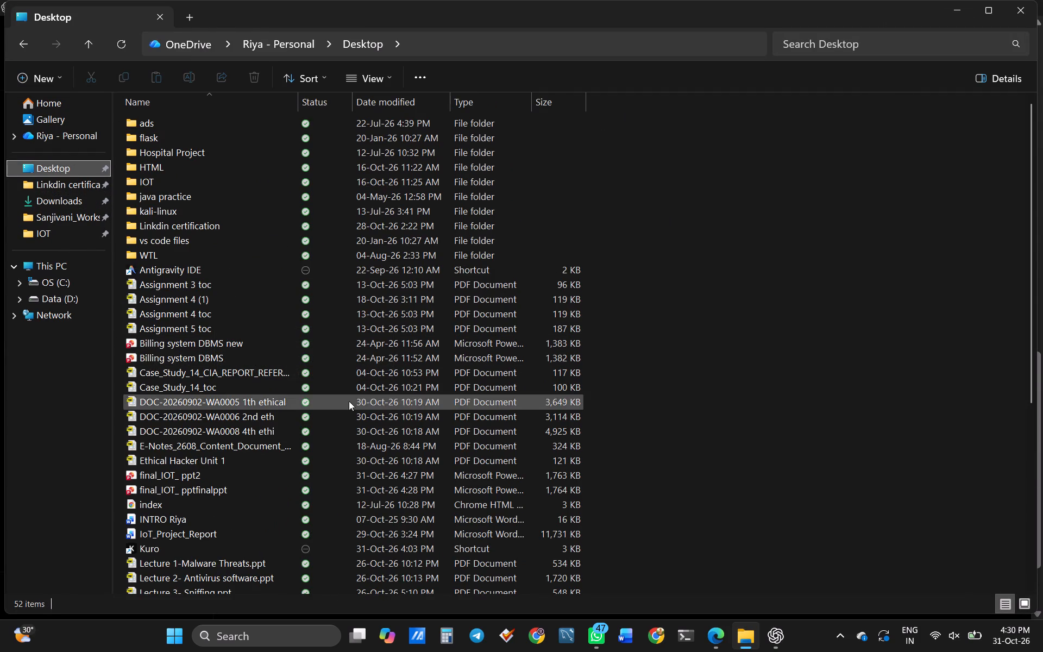
double_click(231, 493)
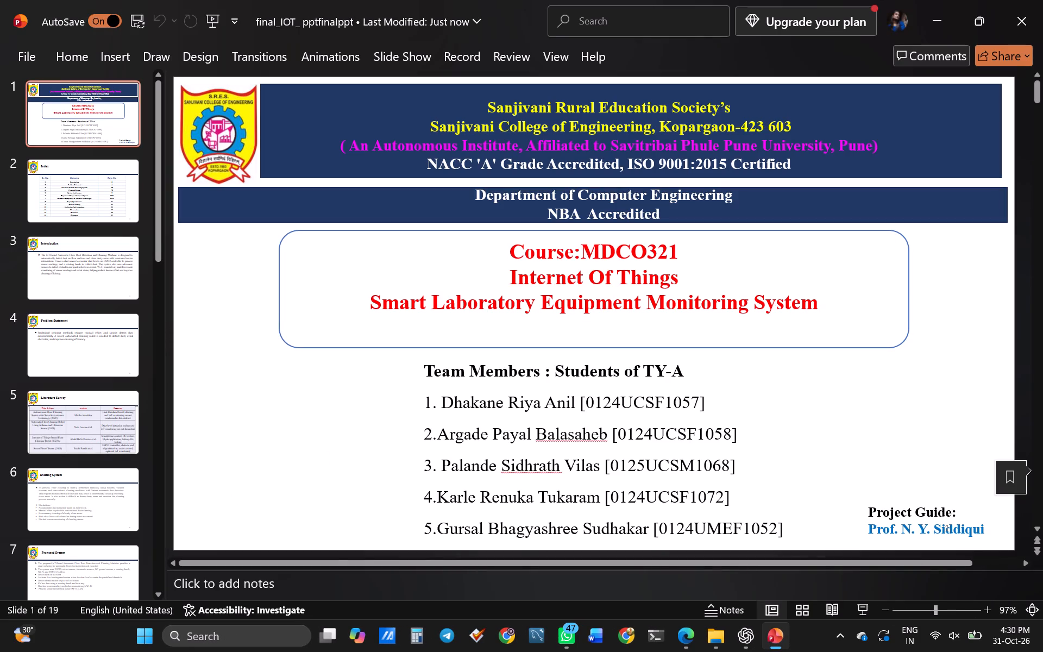
drag(103, 233, 100, 225)
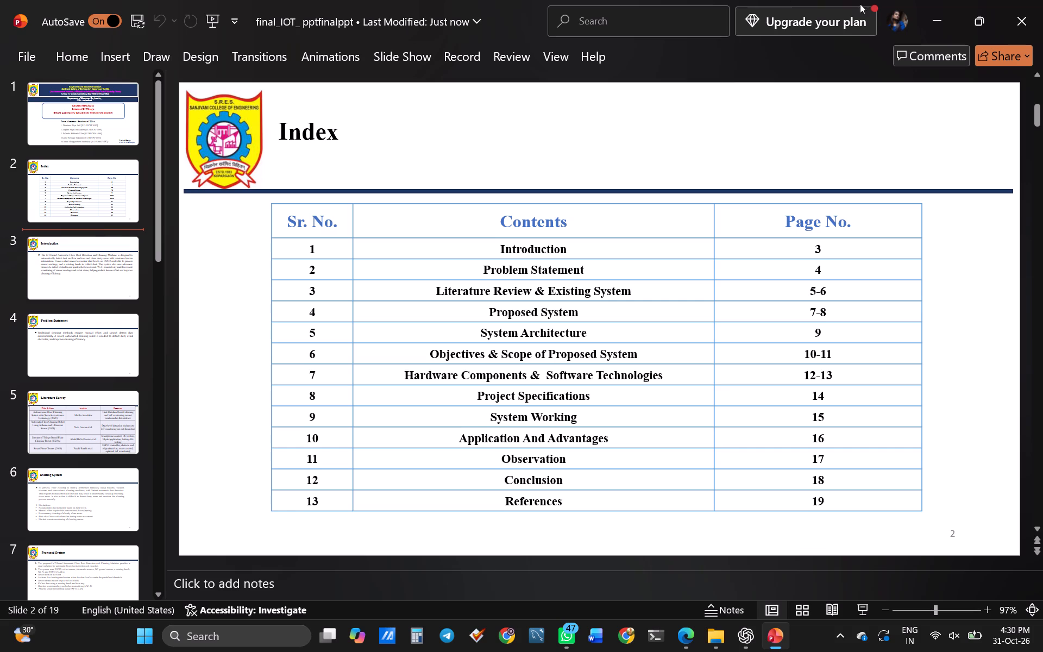
click(1031, 22)
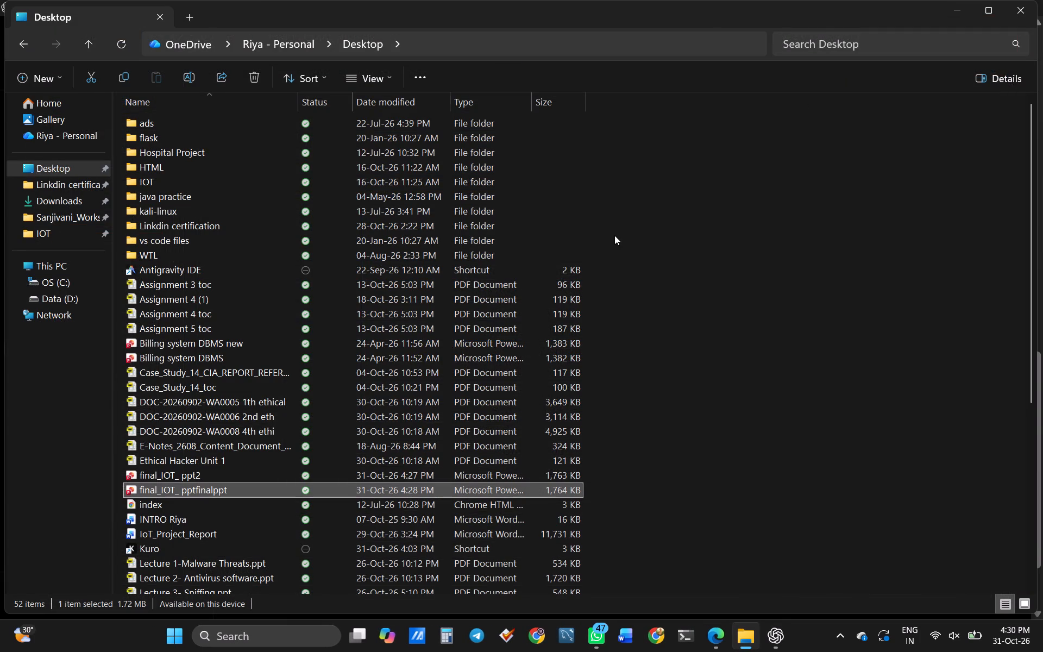
double_click(183, 486)
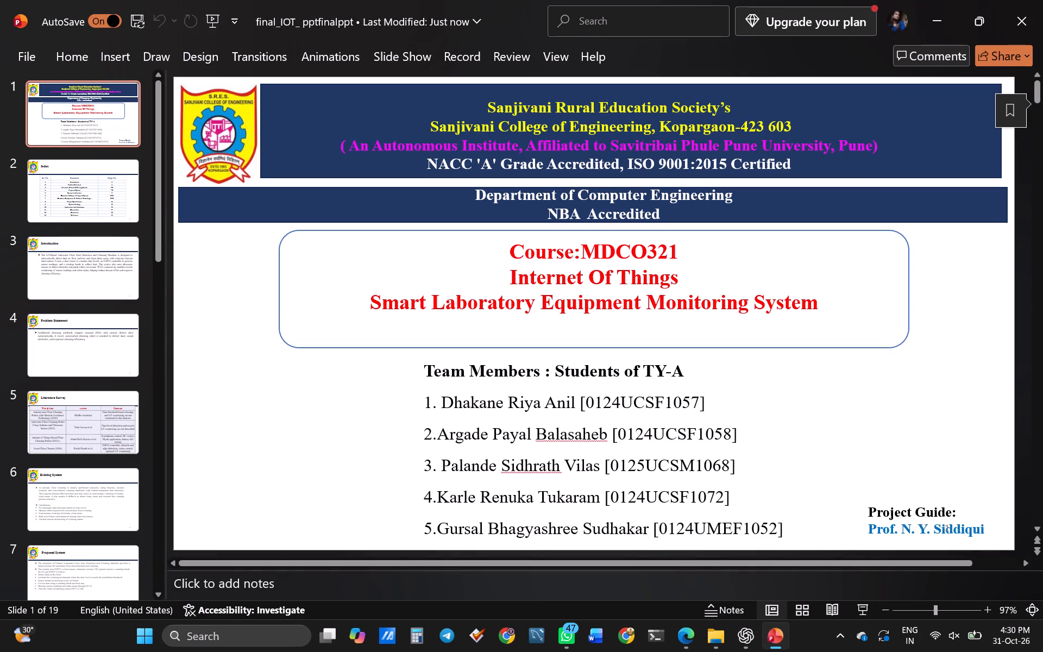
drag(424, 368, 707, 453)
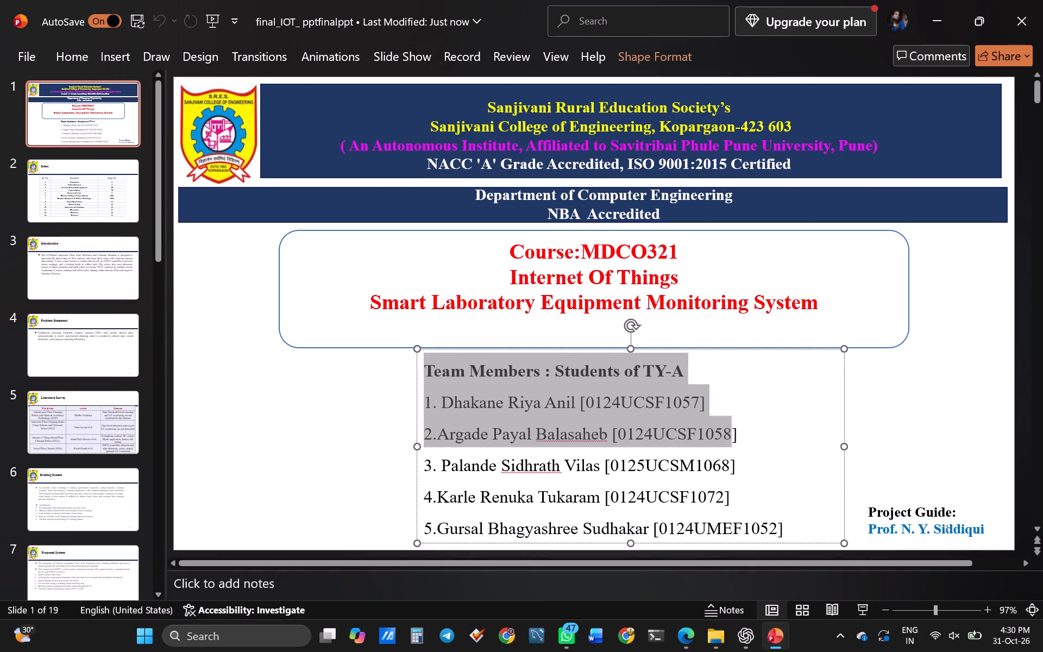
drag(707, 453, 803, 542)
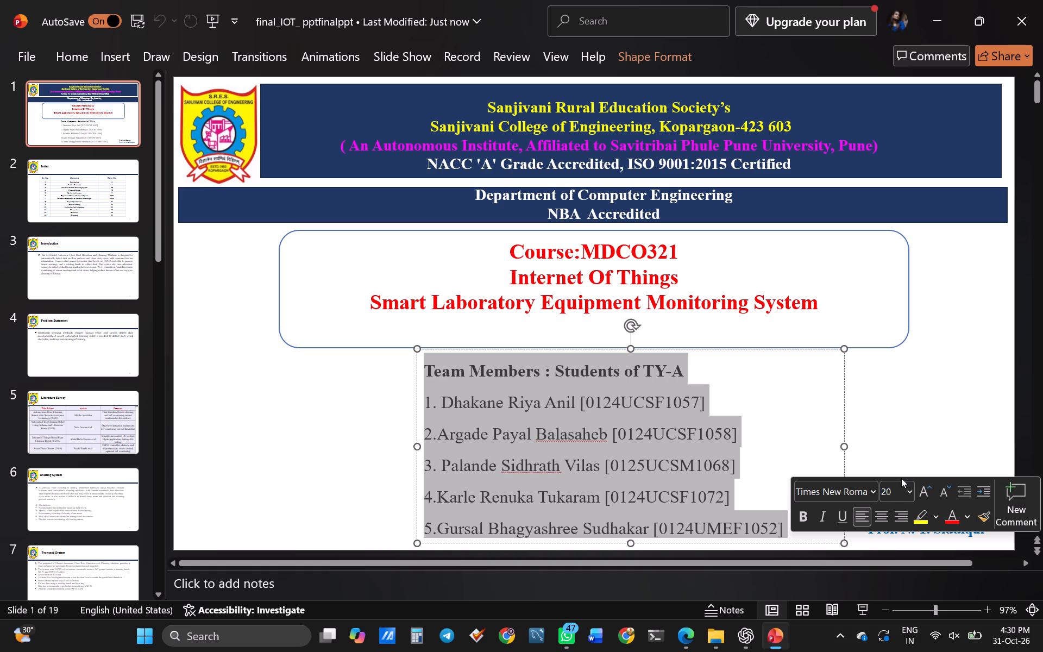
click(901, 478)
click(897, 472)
Review the slides from the title slide through System Working, and return to the title slide.
key(Down)
key(Down)
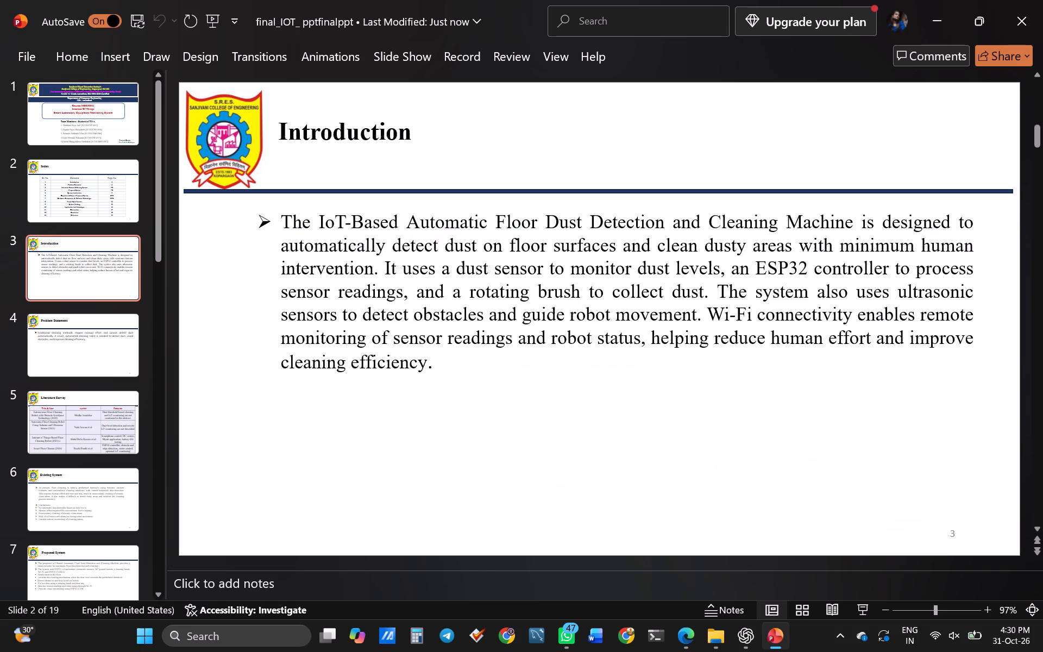
key(Down)
key(Down)
key(Down)
key(Down)
key(Down)
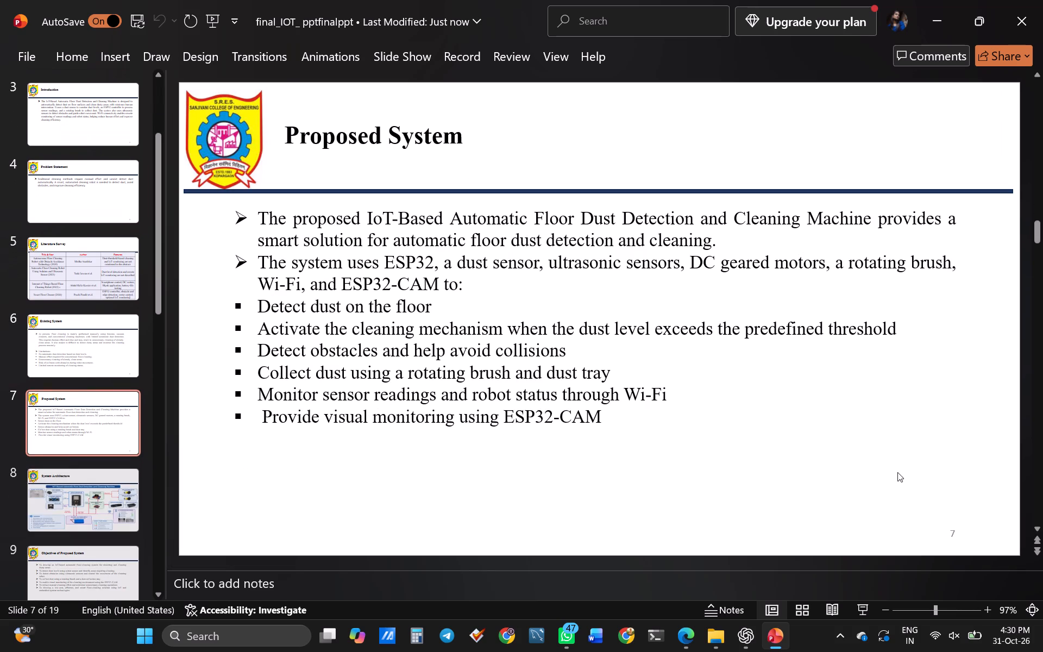
key(Down)
key(Down)
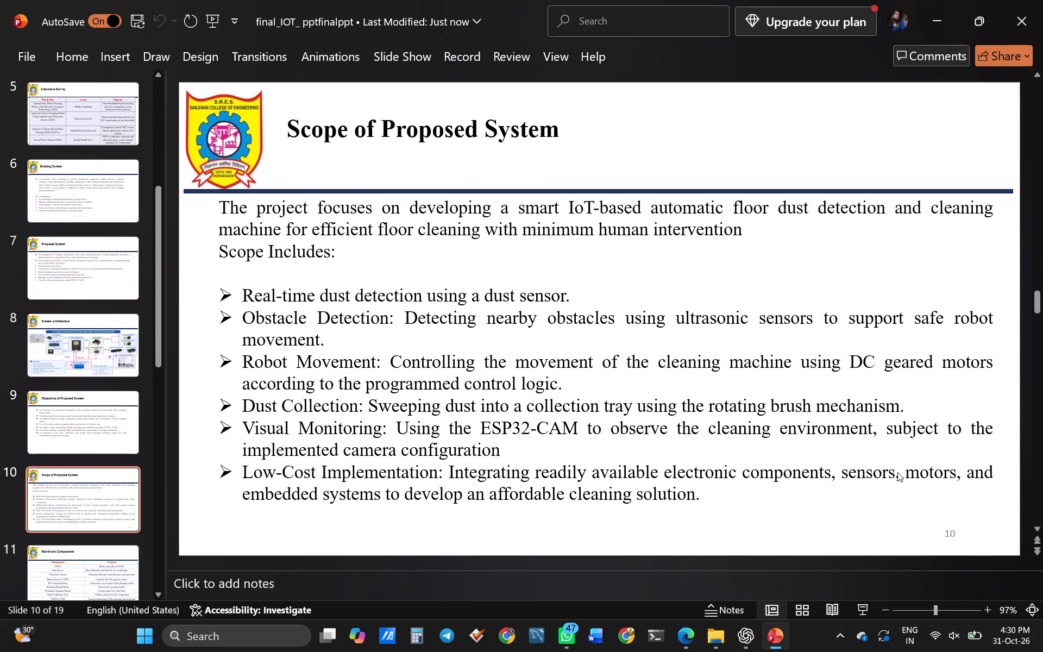
key(Down)
key(Down)
key(Down)
key(Down)
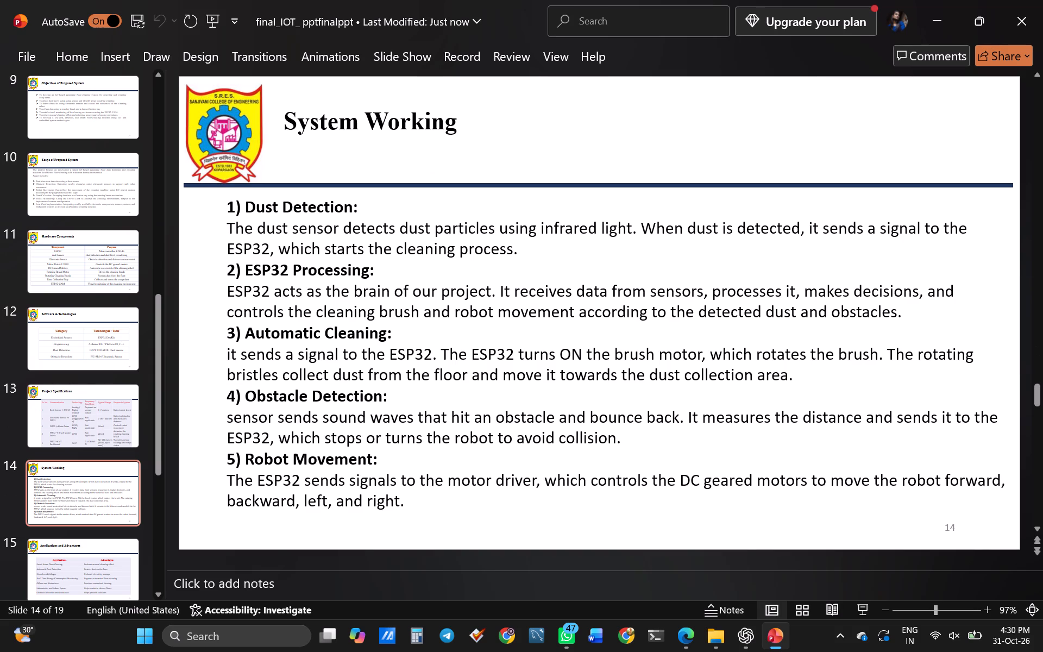
key(Up)
key(Up)
key(Up)
key(Up)
key(Up)
key(Up)
key(Up)
key(Up)
key(Up)
key(Up)
key(Up)
key(Up)
key(Up)
key(Up)
key(Up)
Look through the slides again as far as Project Specifications, and go back to the title slide.
key(Down)
key(Down)
key(Down)
key(Down)
key(Down)
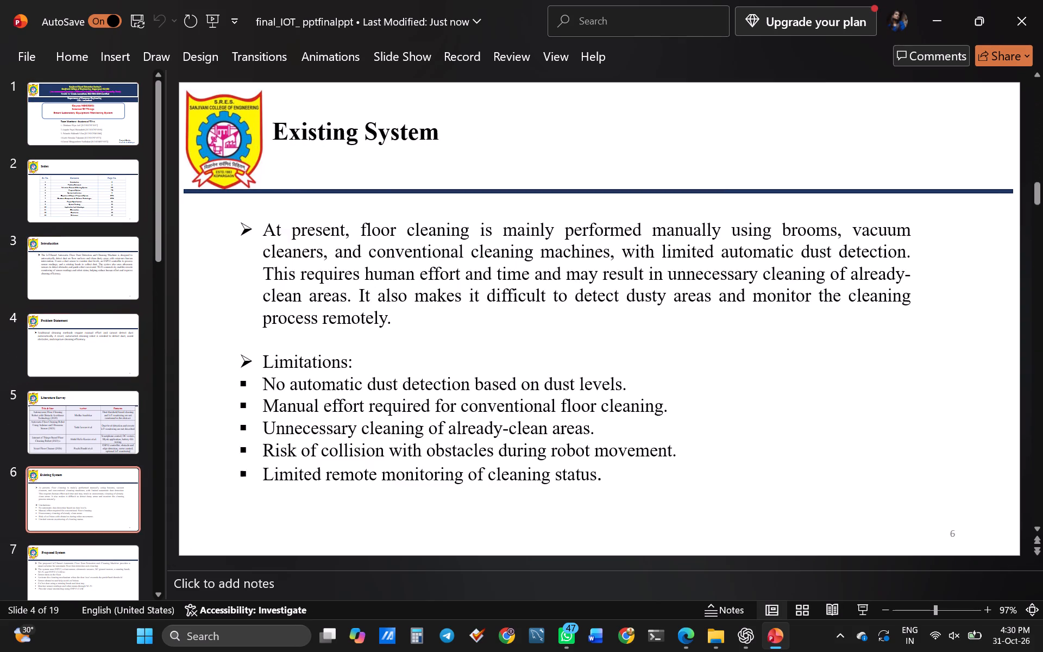
key(Down)
key(Down)
key(Down)
key(Down)
key(Down)
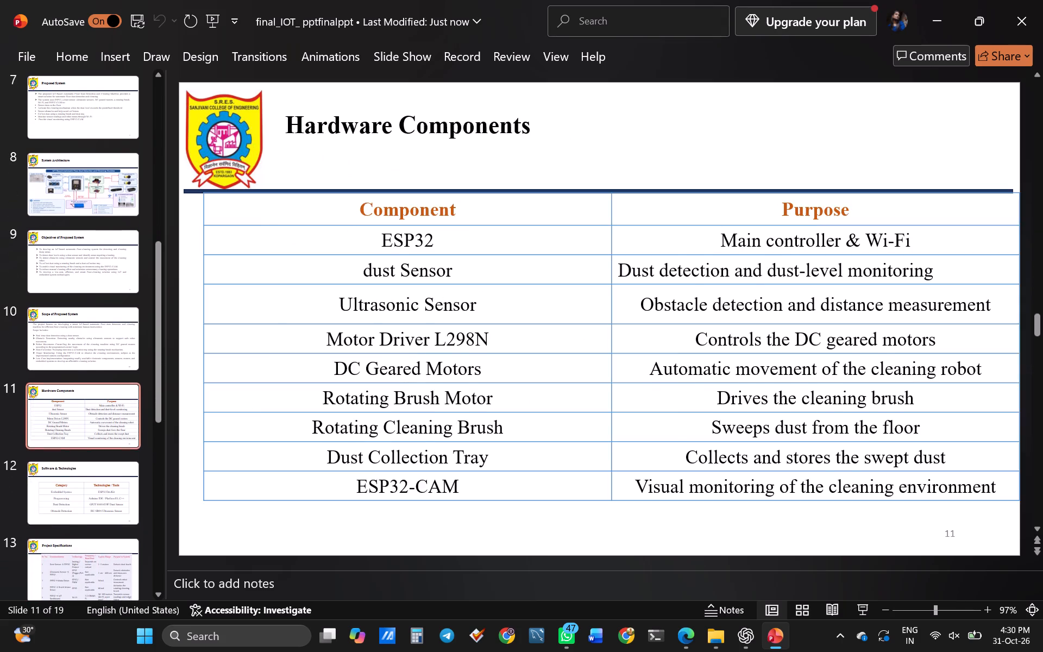
key(Down)
key(Down)
key(Up)
key(Up)
key(Up)
key(Up)
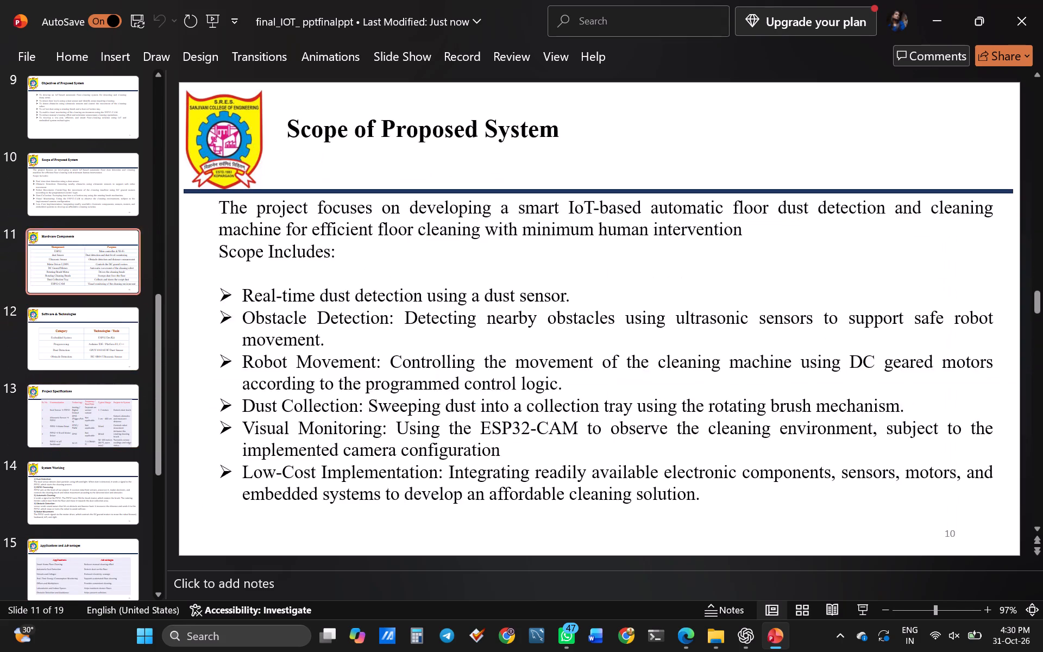
key(Up)
key(Up)
key(Up)
key(Up)
key(Up)
key(Up)
key(Up)
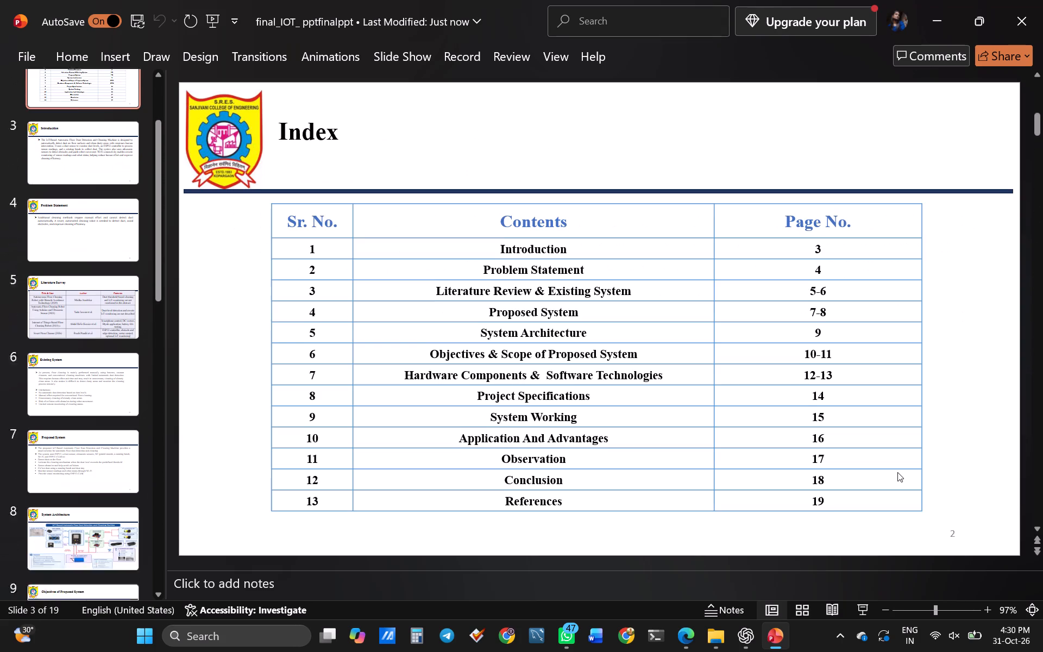
key(Up)
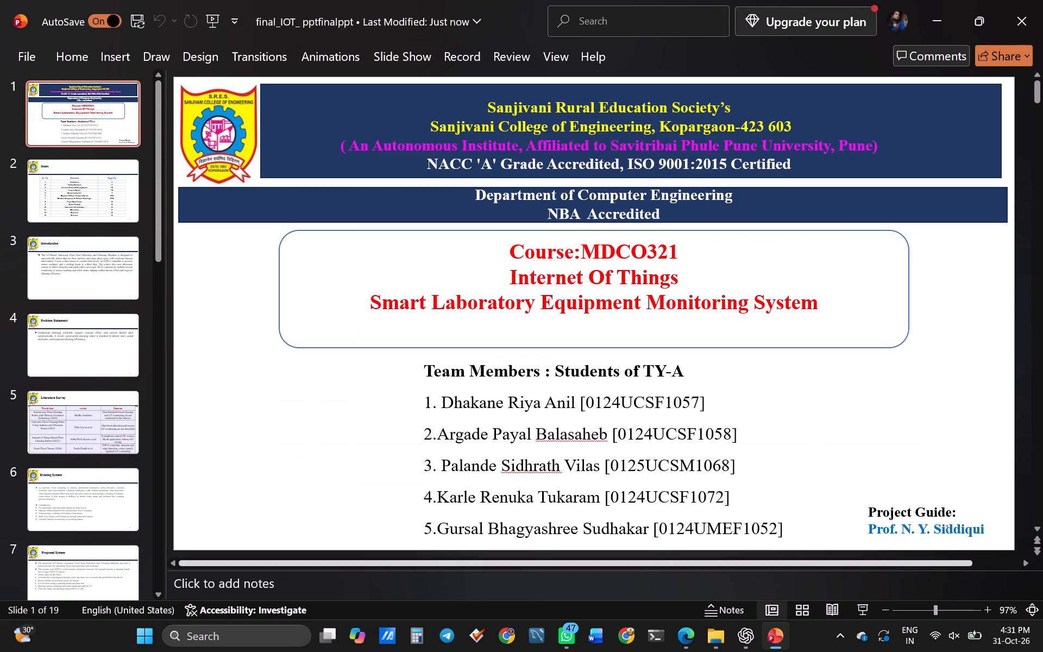
Set the font size of the whole team members list on the title slide to 16.
drag(426, 373, 743, 480)
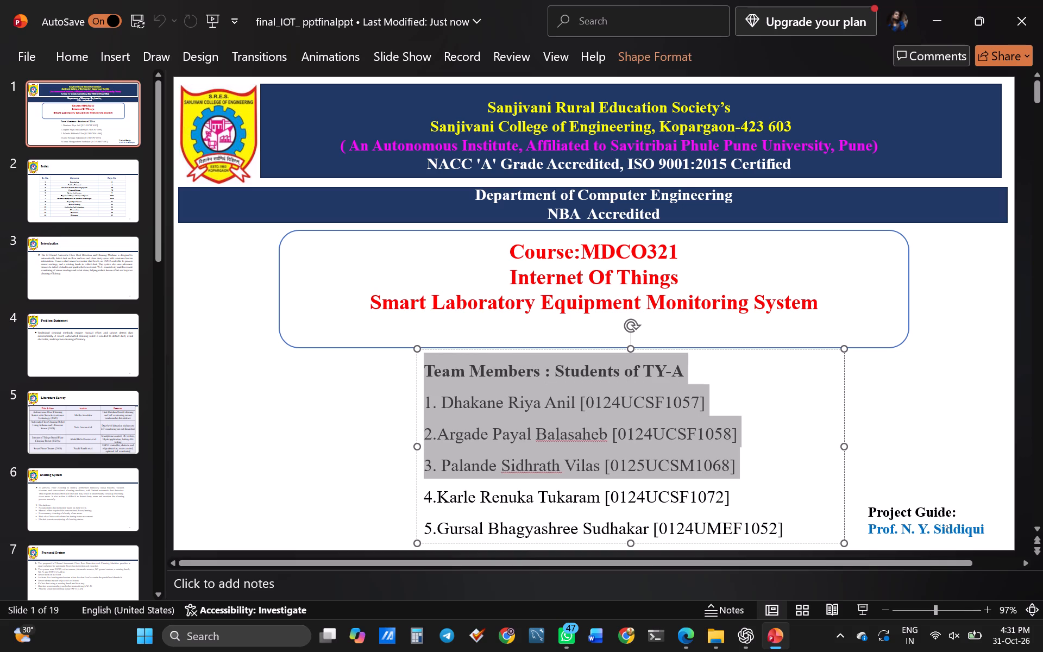
drag(743, 480, 793, 551)
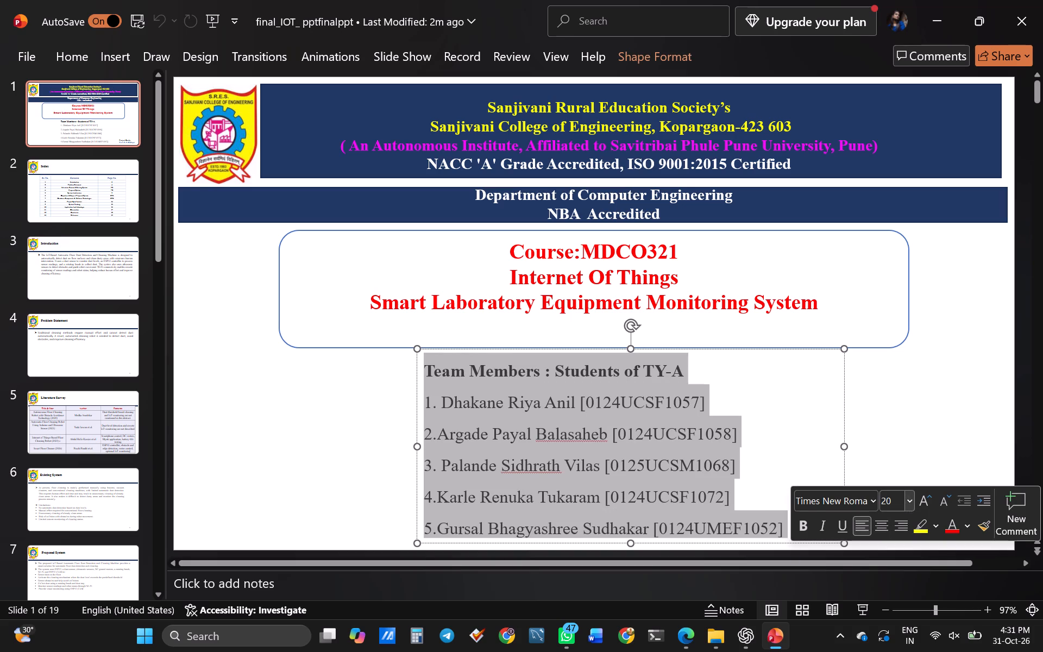
click(903, 502)
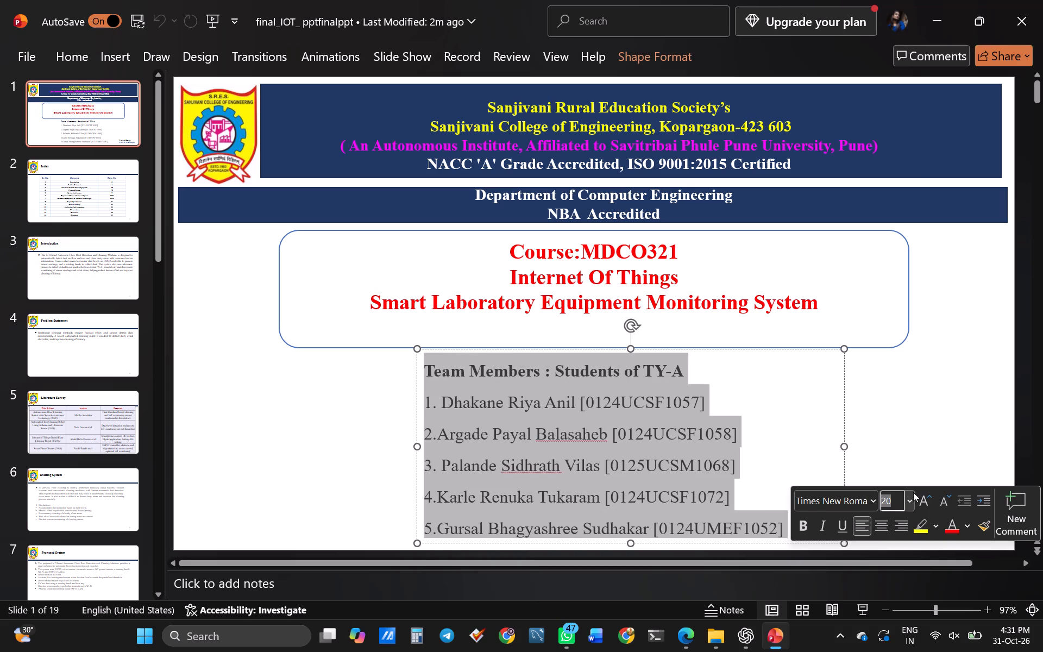
click(913, 503)
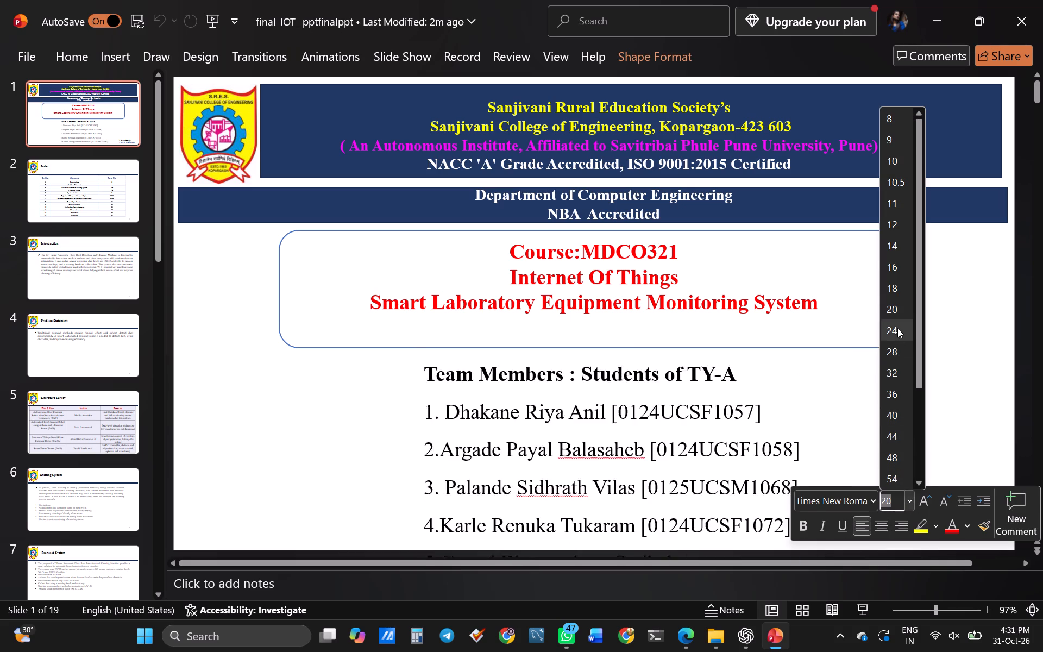
click(890, 273)
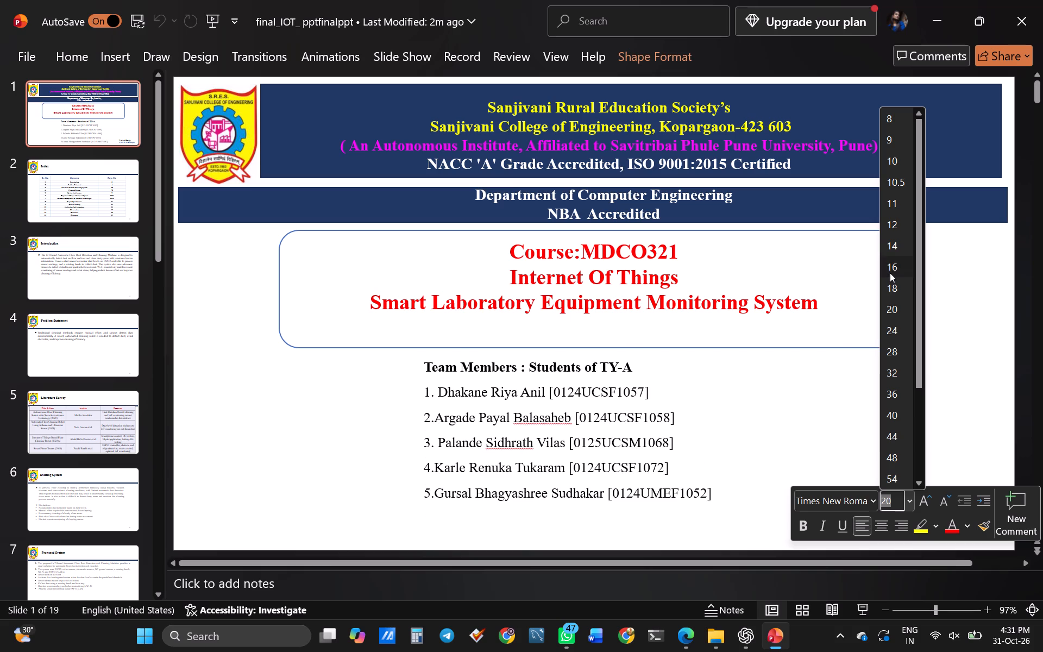
click(922, 400)
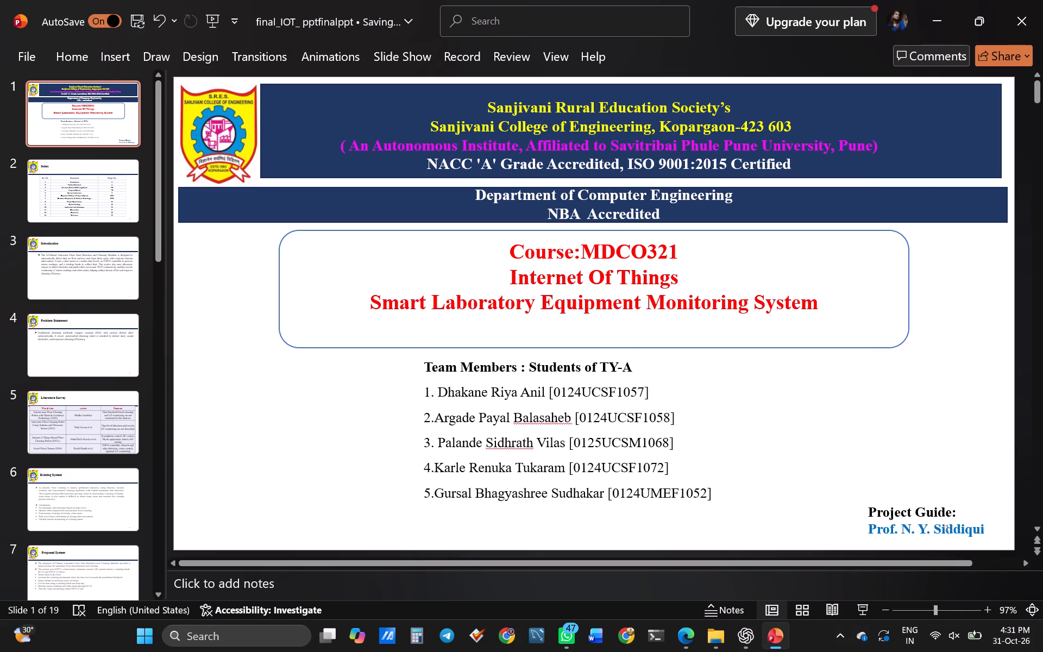
Move the team members text box slightly down and to the right, leaving a gap below the course title box.
click(567, 369)
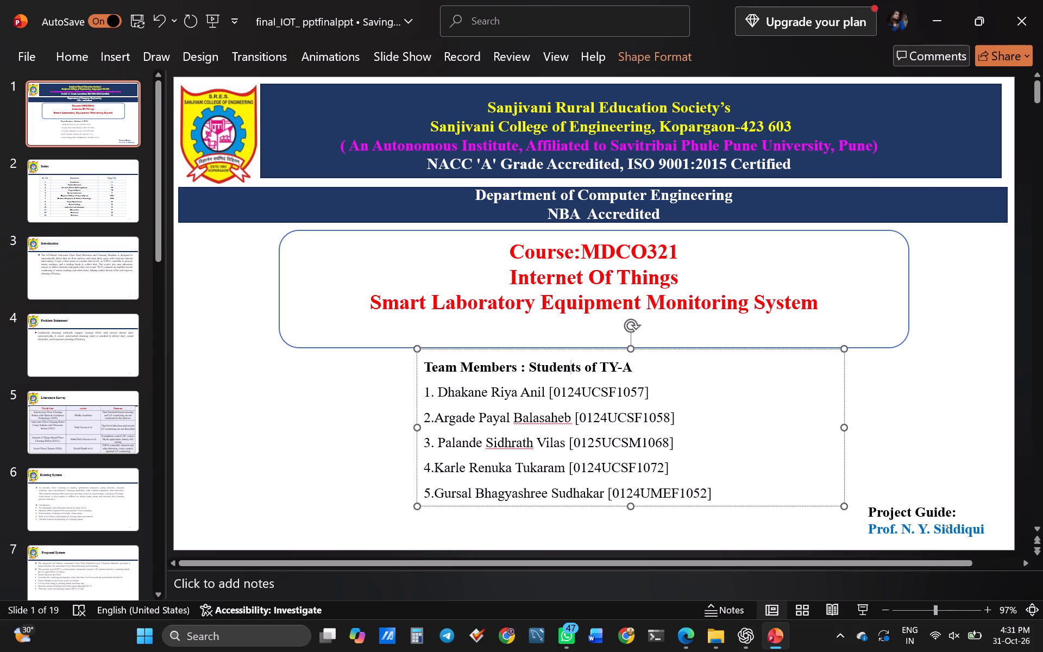
drag(637, 349, 662, 367)
click(783, 416)
click(922, 407)
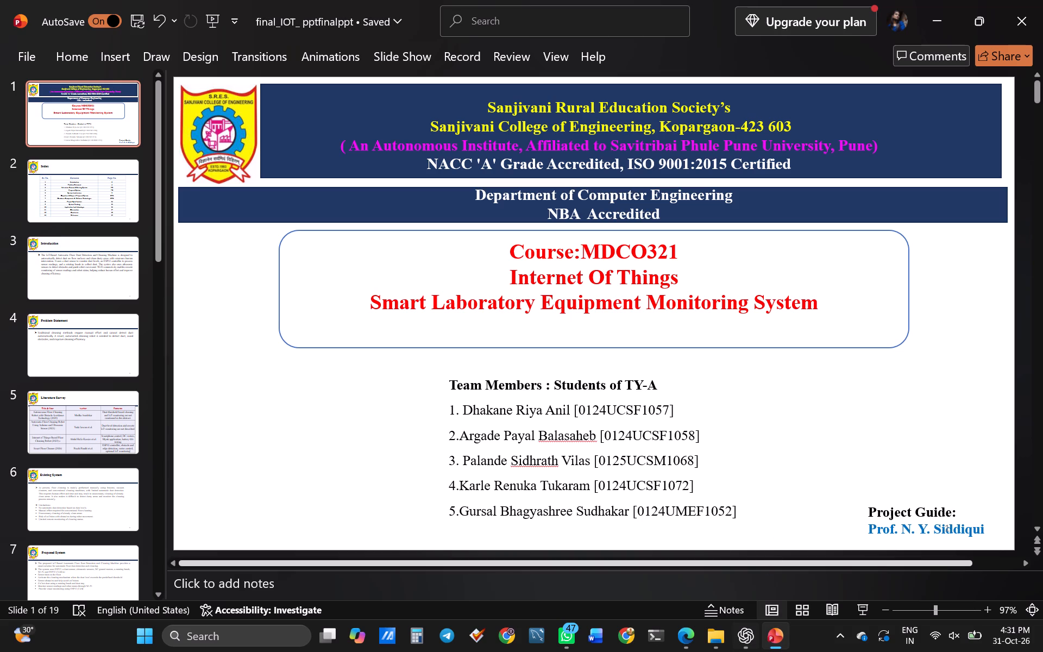
Shorten the first team member's ID to its last two digits, keeping it in square brackets.
click(653, 411)
key(BackSpace)
key(BackSpace)
key(BackSpace)
key(BackSpace)
key(BackSpace)
key(BackSpace)
key(BackSpace)
key(BackSpace)
key(BackSpace)
key(BackSpace)
key(BackSpace)
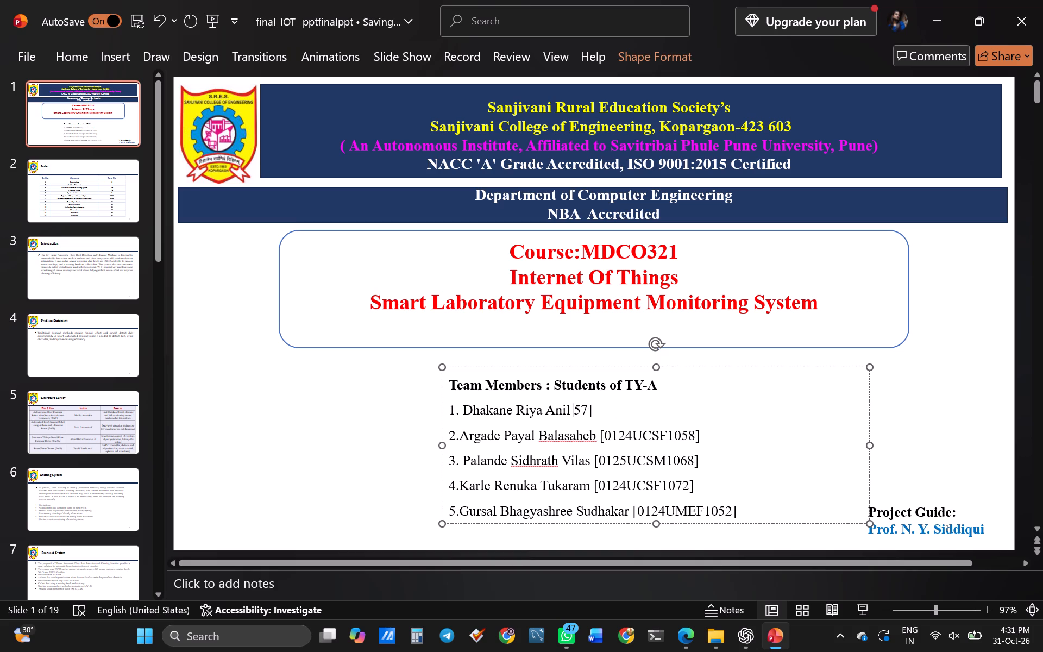
key(bracketleft)
Shorten the second team member's bracketed ID to its last two digits.
click(680, 438)
key(BackSpace)
key(BackSpace)
key(BackSpace)
key(BackSpace)
key(BackSpace)
key(BackSpace)
key(BackSpace)
key(BackSpace)
key(BackSpace)
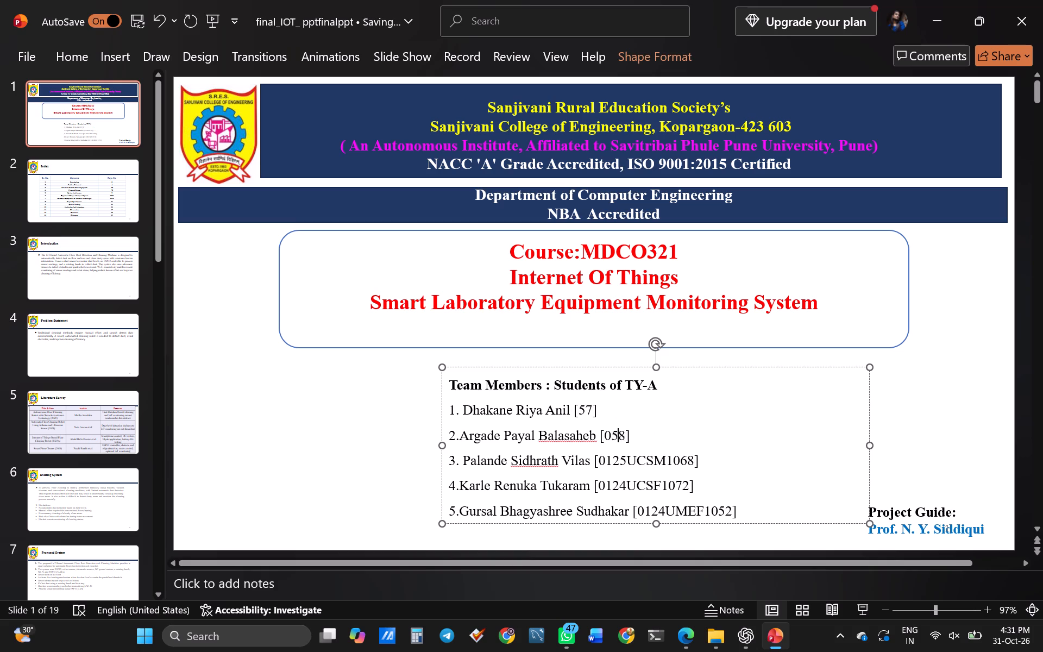
key(BackSpace)
Shorten the third team member's bracketed ID to its last two digits.
drag(676, 457, 601, 463)
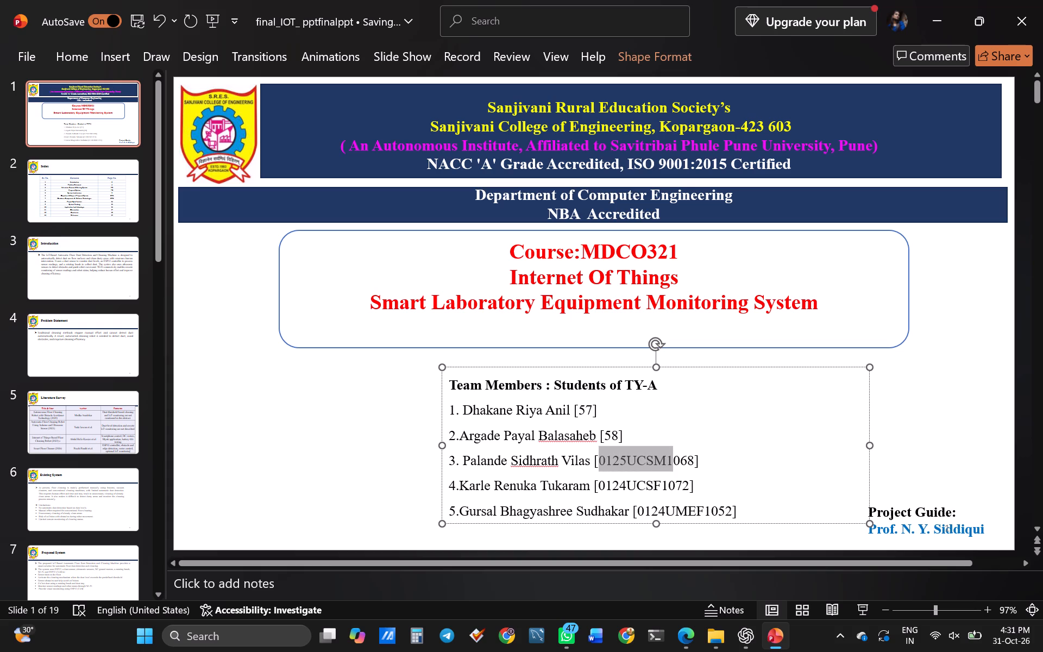
drag(601, 463, 600, 462)
key(BackSpace)
key(Right)
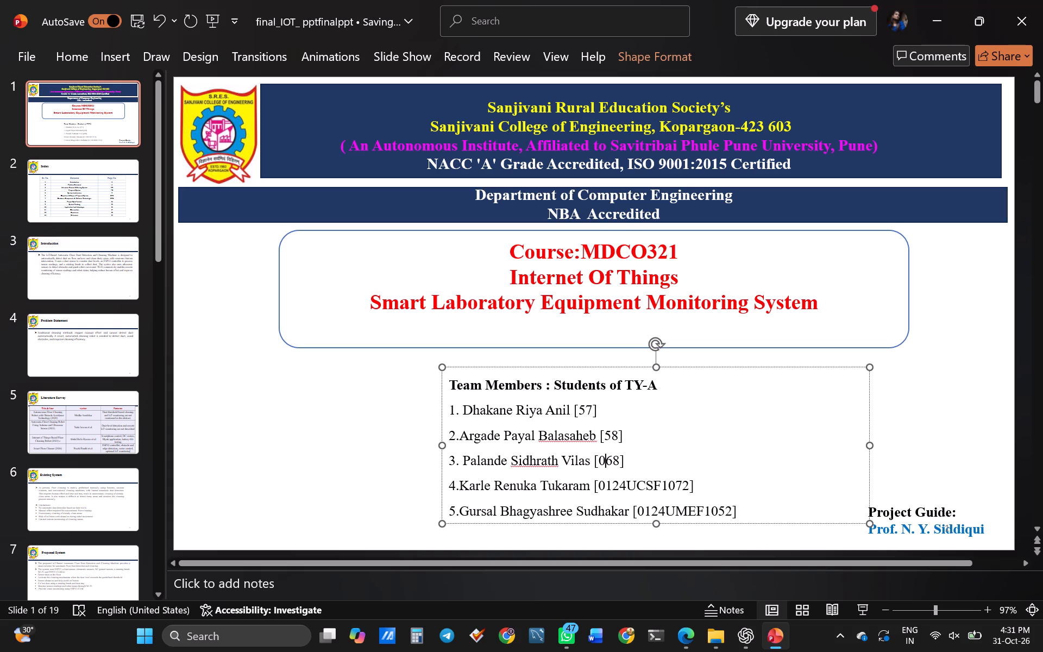
key(BackSpace)
Shorten the fourth and fifth team members' bracketed IDs to their last two digits.
drag(673, 487, 599, 491)
key(BackSpace)
drag(716, 512, 694, 516)
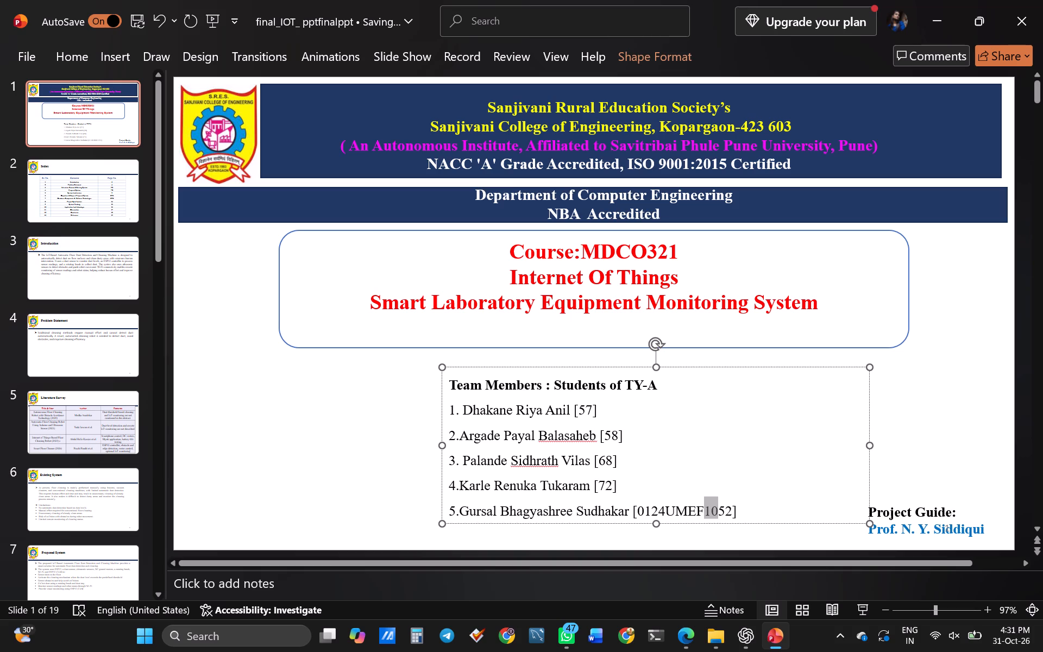
drag(694, 516, 637, 514)
key(BackSpace)
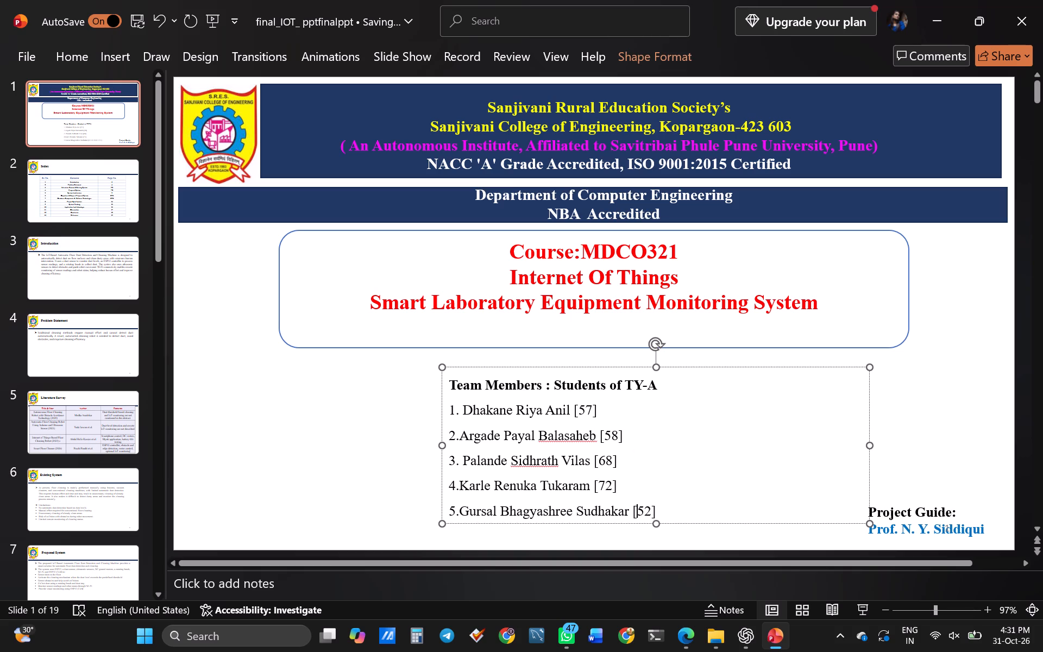
click(379, 470)
Save the presentation with the shortened team member IDs on the title slide.
key(ctrl+s)
key(ctrl+a)
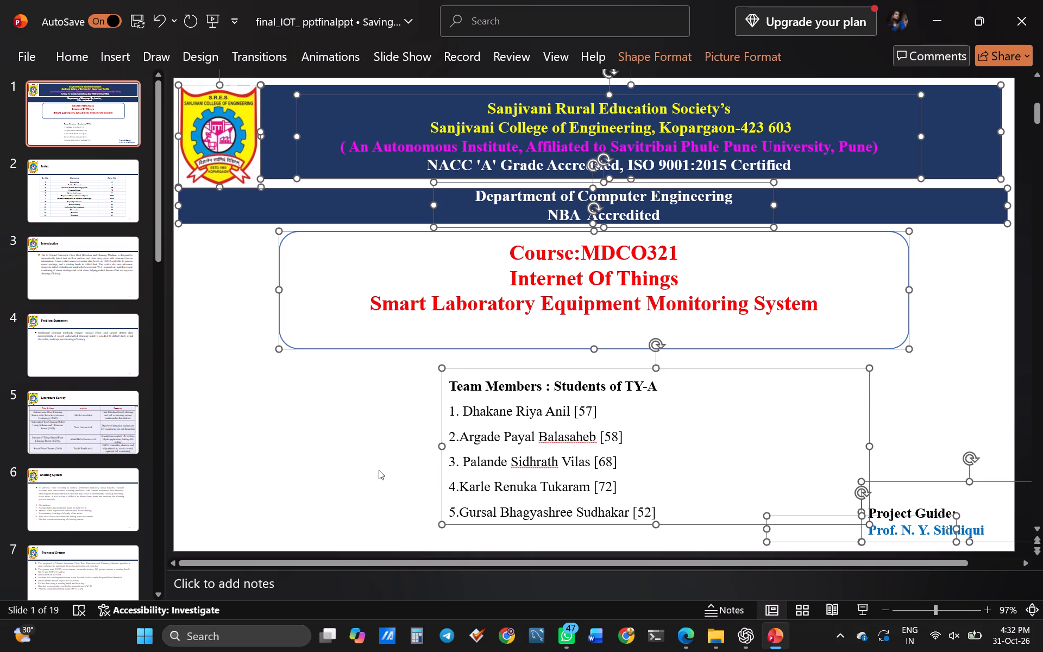
ctrl+click(338, 542)
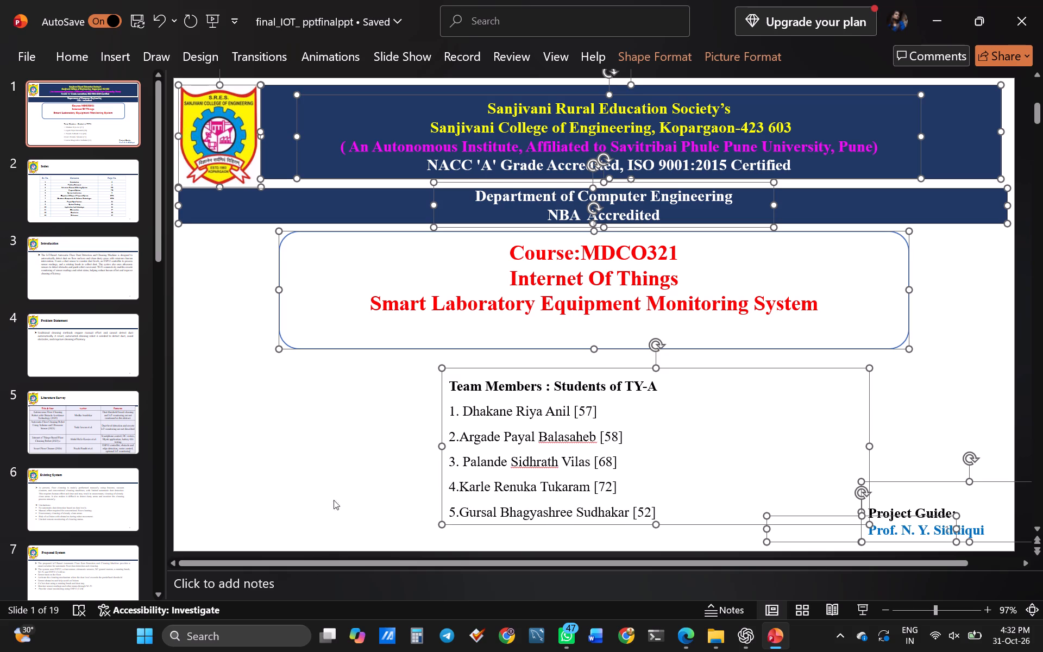
click(331, 490)
key(ctrl+s)
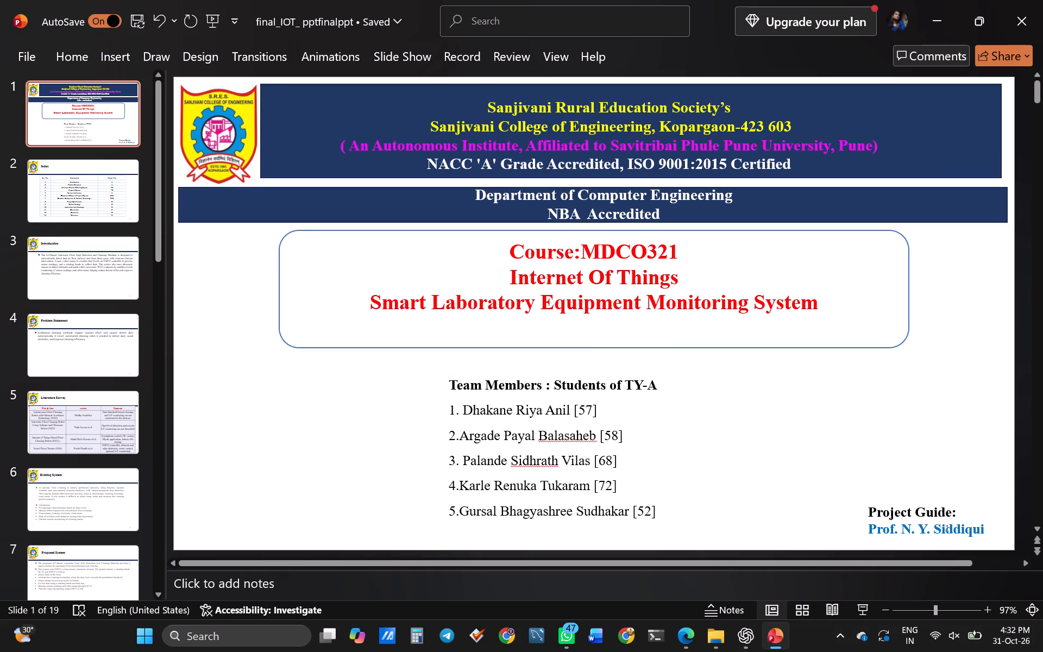
Set the font size of the whole team list on the title slide, including its heading, to 18.
click(449, 379)
drag(449, 379, 658, 468)
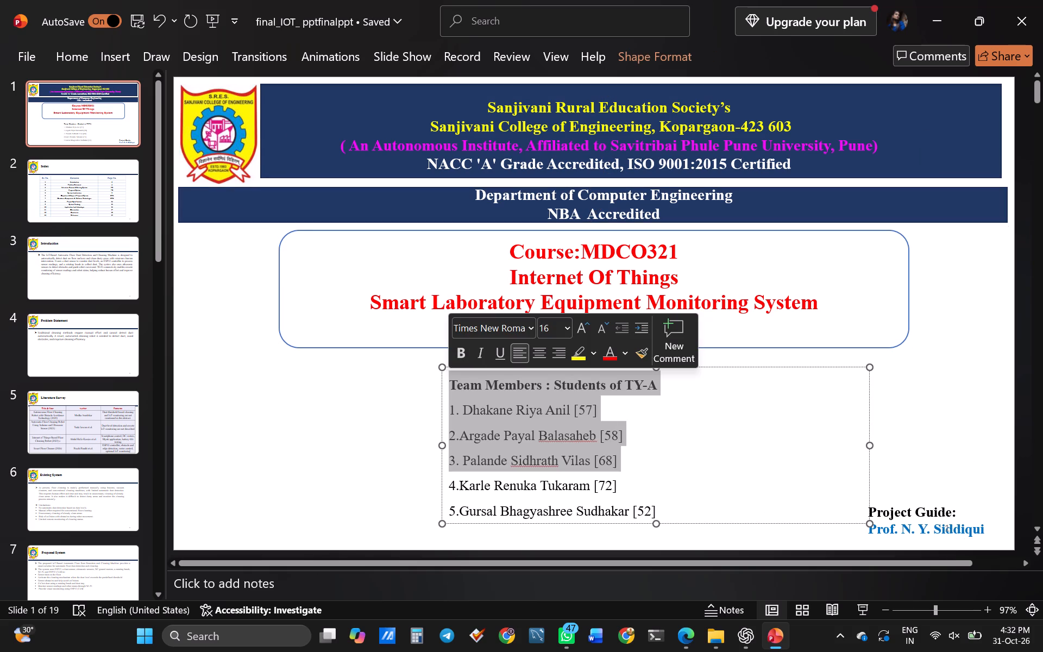
drag(658, 468, 677, 520)
click(801, 468)
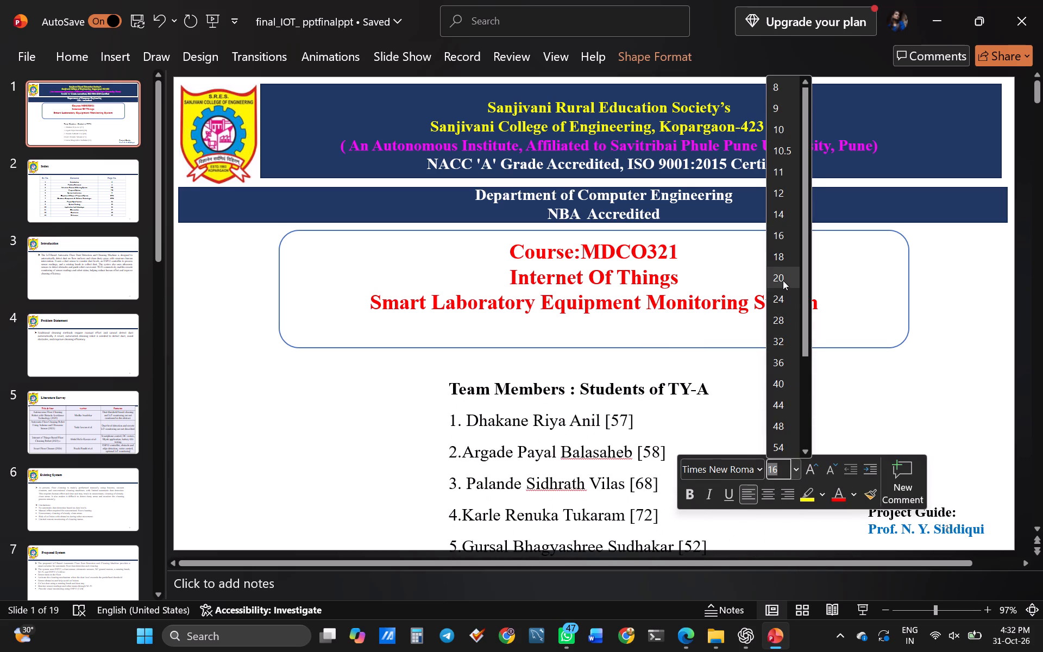
click(781, 260)
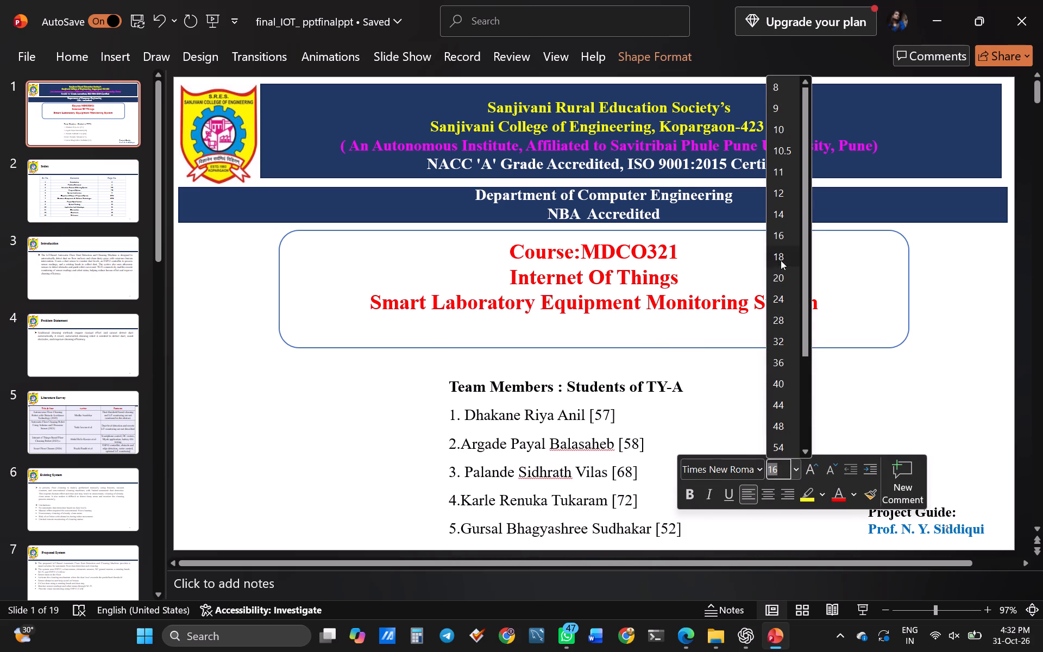
click(291, 525)
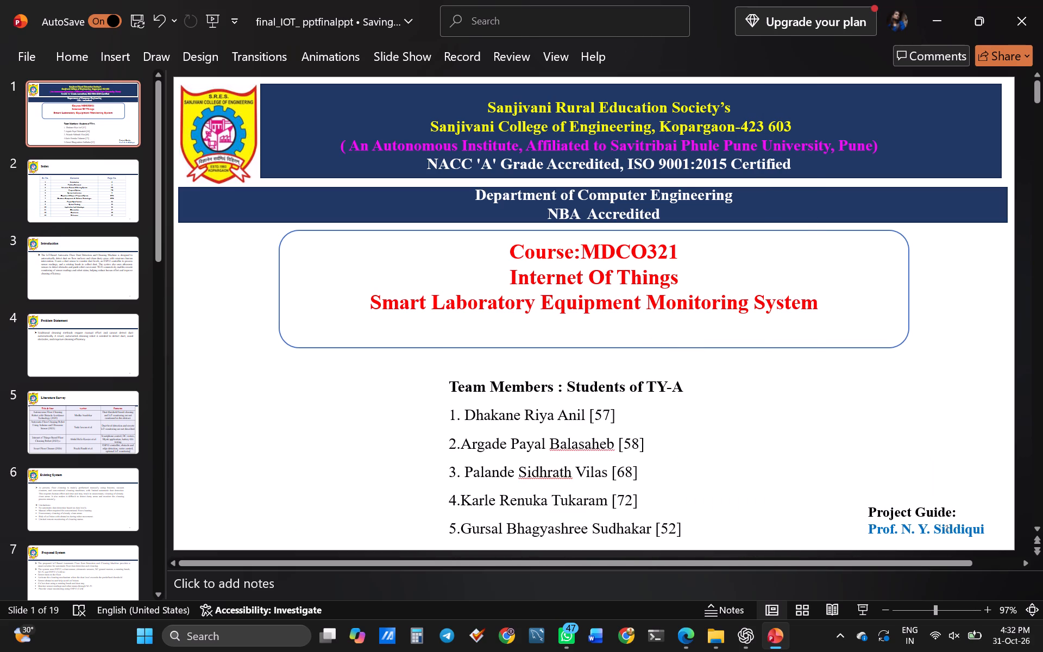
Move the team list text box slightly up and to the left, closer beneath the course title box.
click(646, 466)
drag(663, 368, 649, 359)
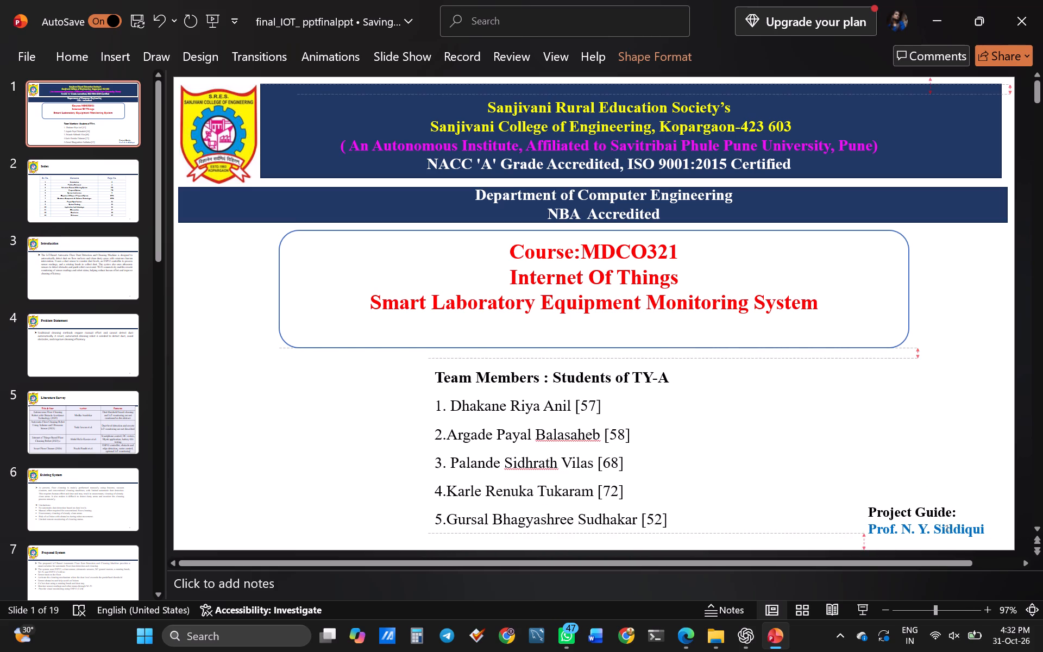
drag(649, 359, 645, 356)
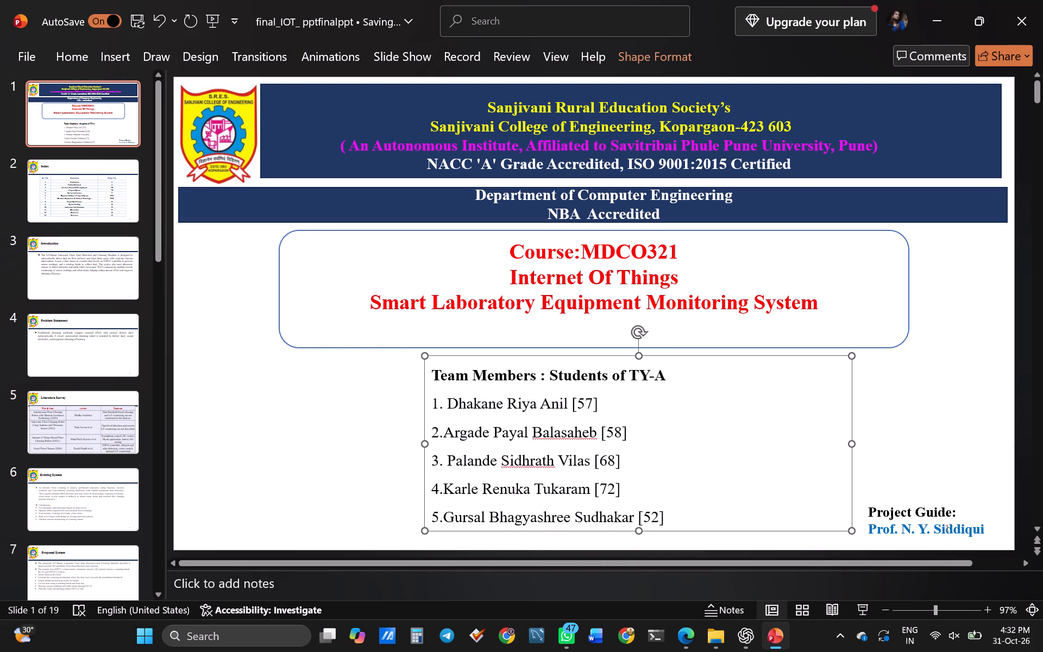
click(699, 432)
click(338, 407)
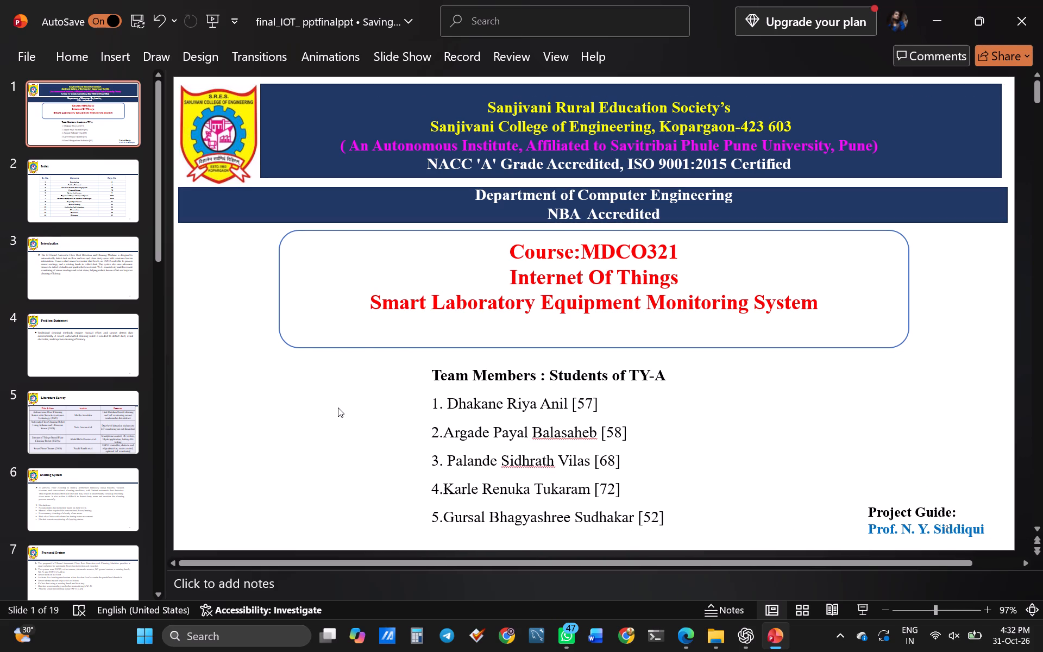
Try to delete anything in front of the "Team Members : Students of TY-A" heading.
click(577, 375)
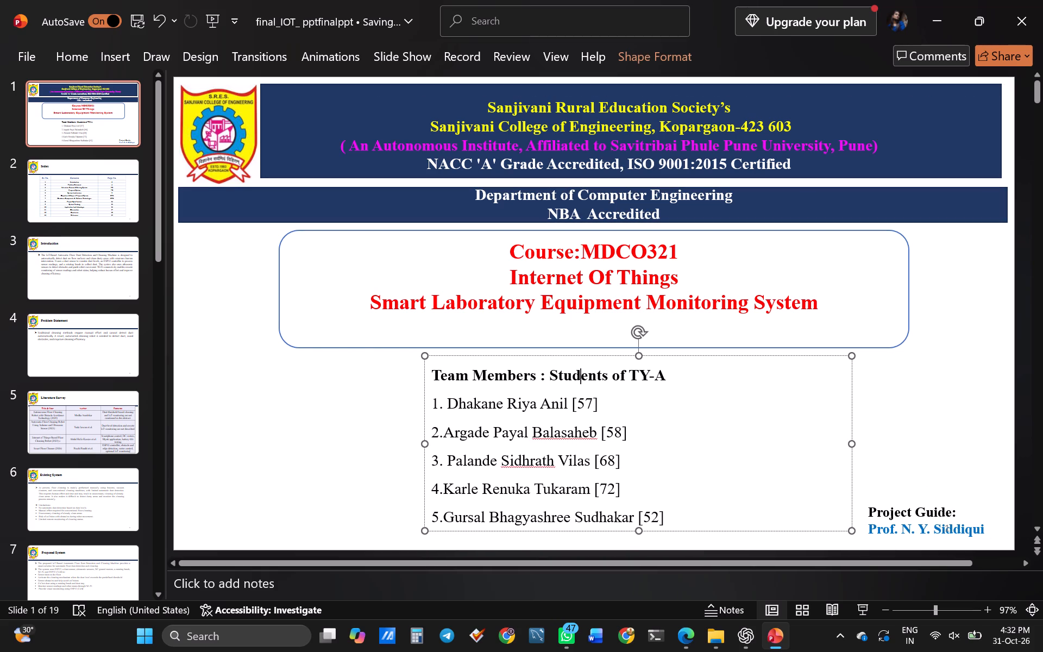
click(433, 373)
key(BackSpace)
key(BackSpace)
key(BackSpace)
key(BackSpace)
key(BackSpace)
Widen the team list text box leftward until its edge roughly lines up with the course title box's left edge.
drag(424, 446, 414, 444)
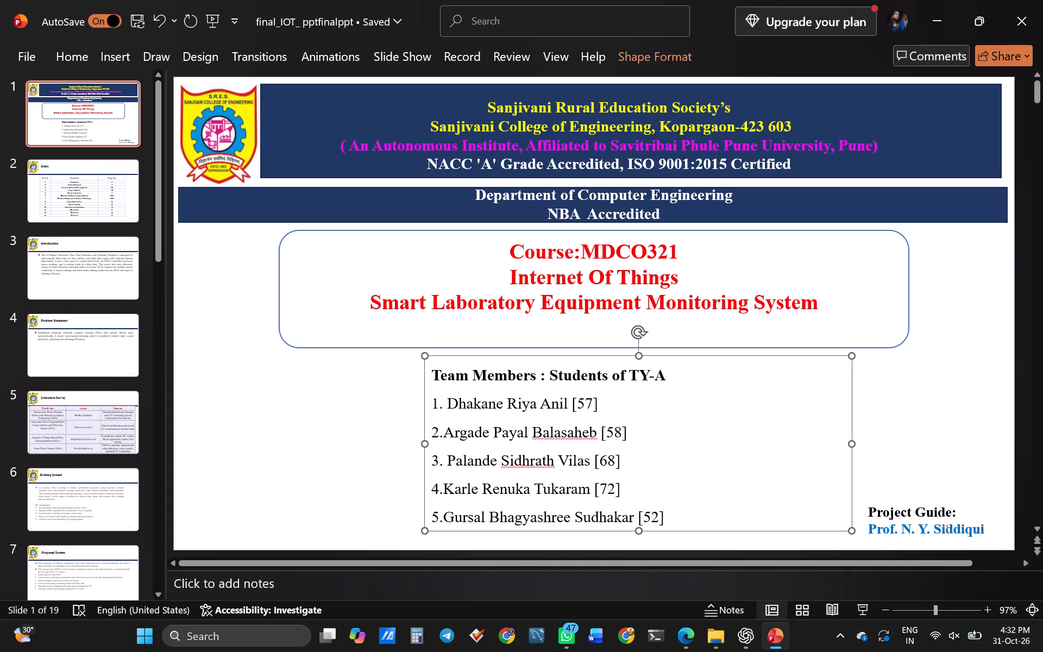
drag(414, 444, 284, 473)
click(612, 473)
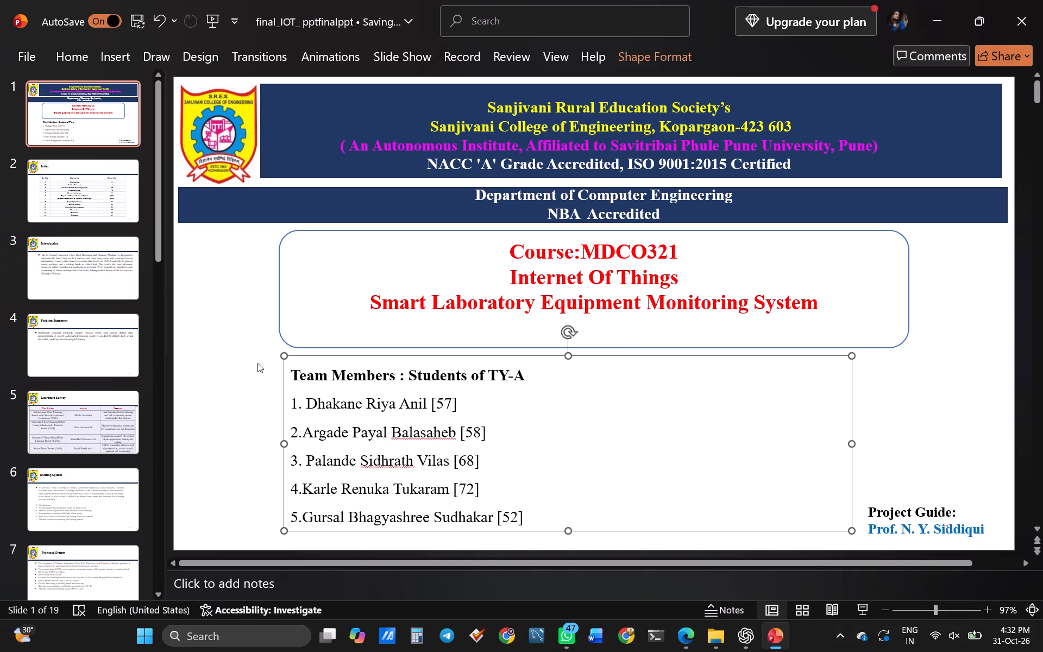
Move the widened team list text box right so the names sit centrally beneath the course title box.
drag(574, 359, 586, 362)
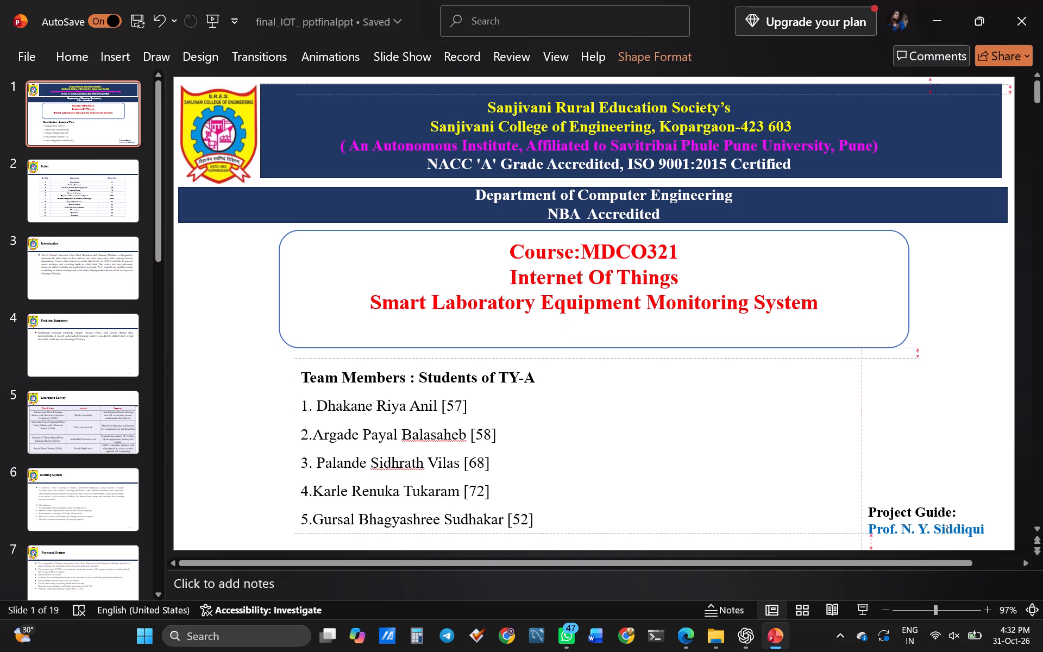
drag(586, 362, 713, 353)
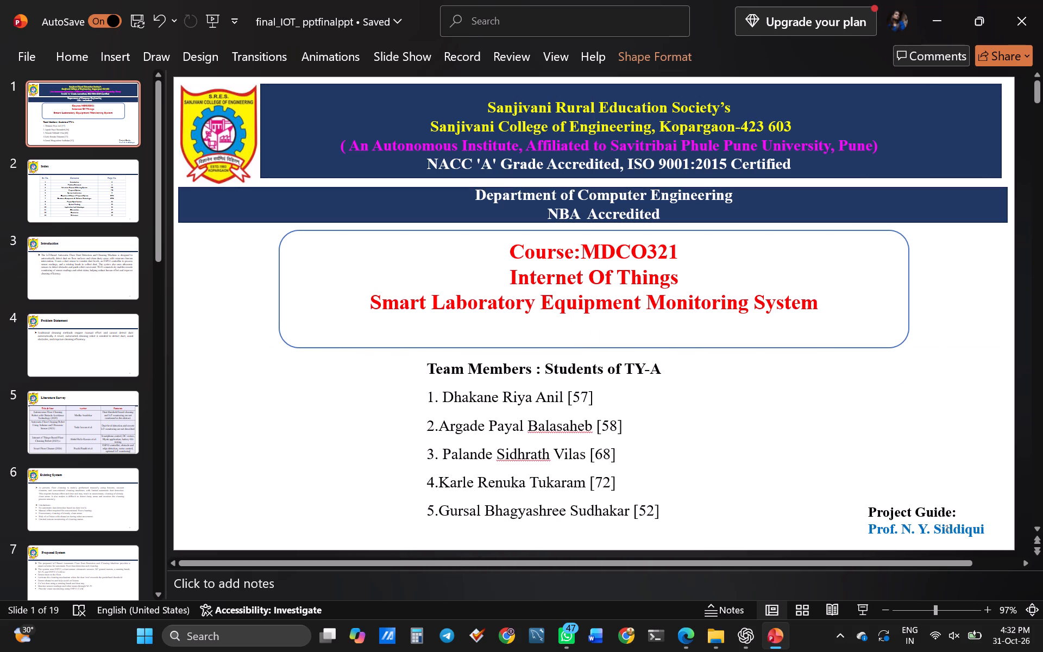
drag(713, 353, 714, 359)
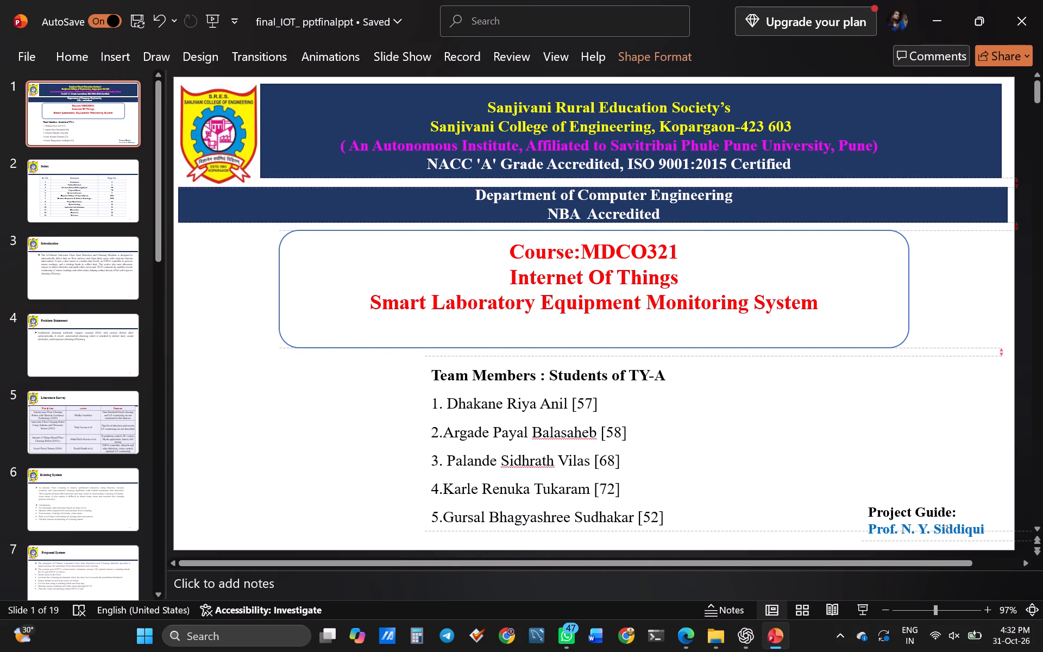
drag(714, 359, 750, 367)
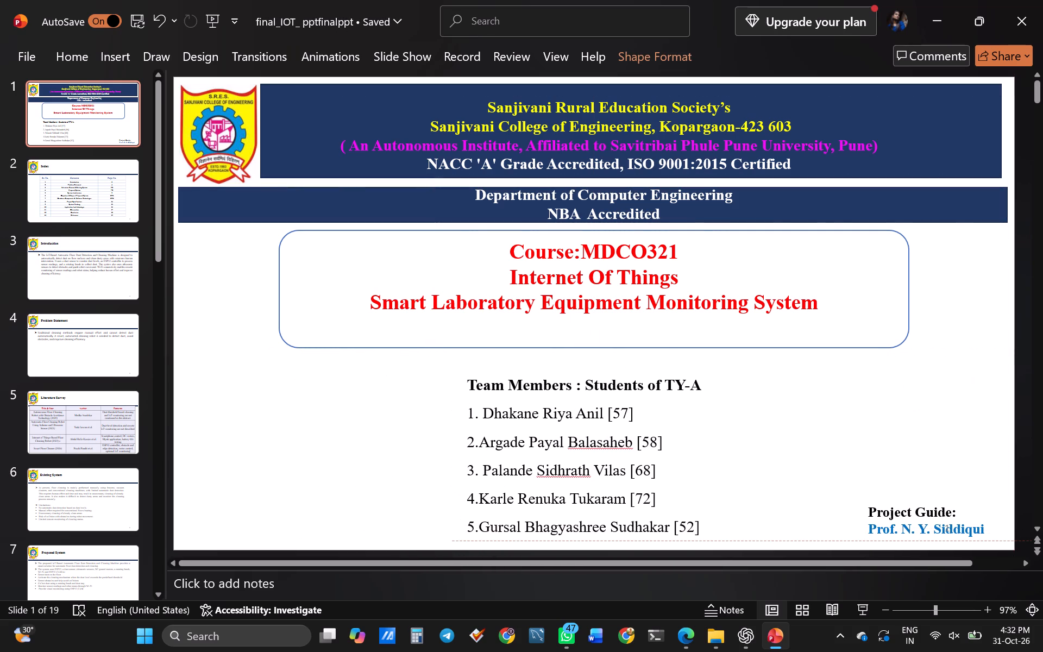
drag(750, 367, 743, 360)
click(735, 432)
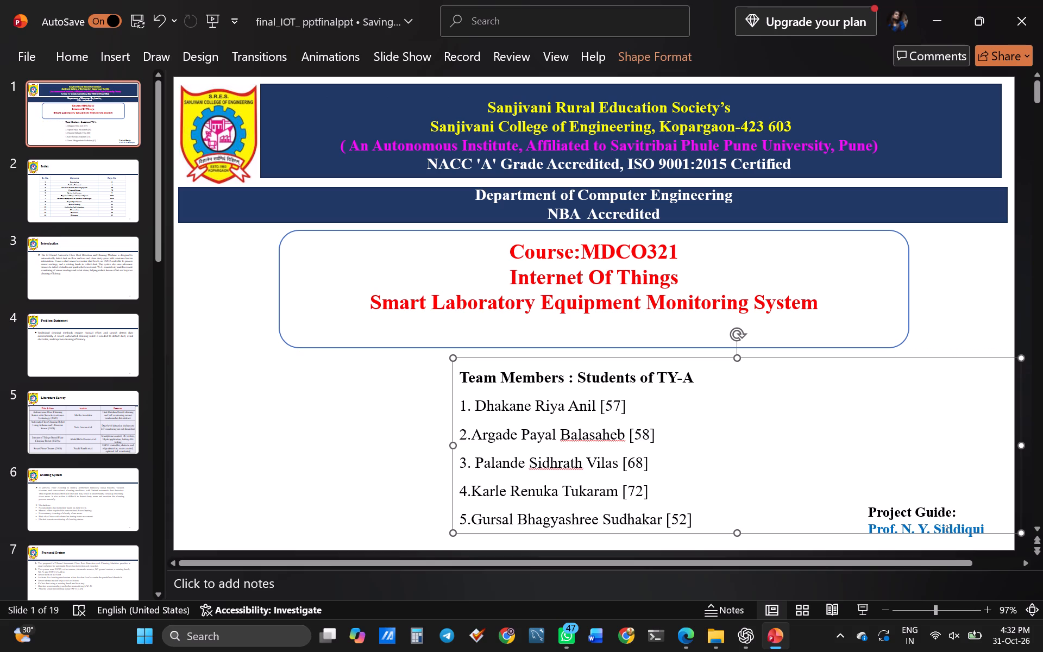
click(381, 412)
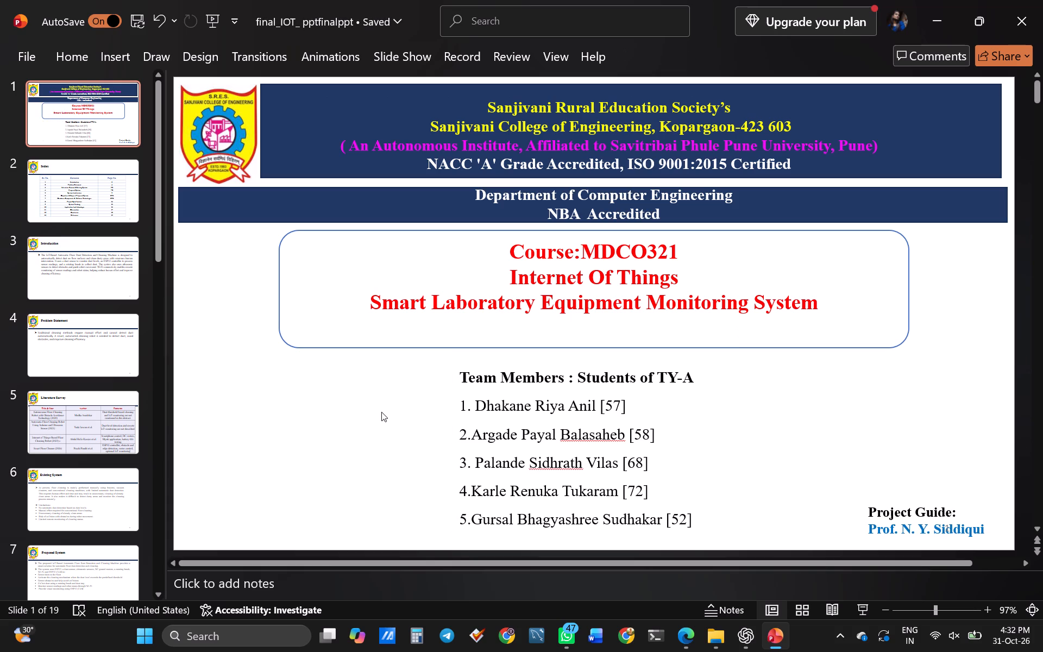
Save the presentation with the repositioned team list.
key(ctrl+s)
Review the slides from Index through Scope of Proposed System, checking each one's content.
key(Down)
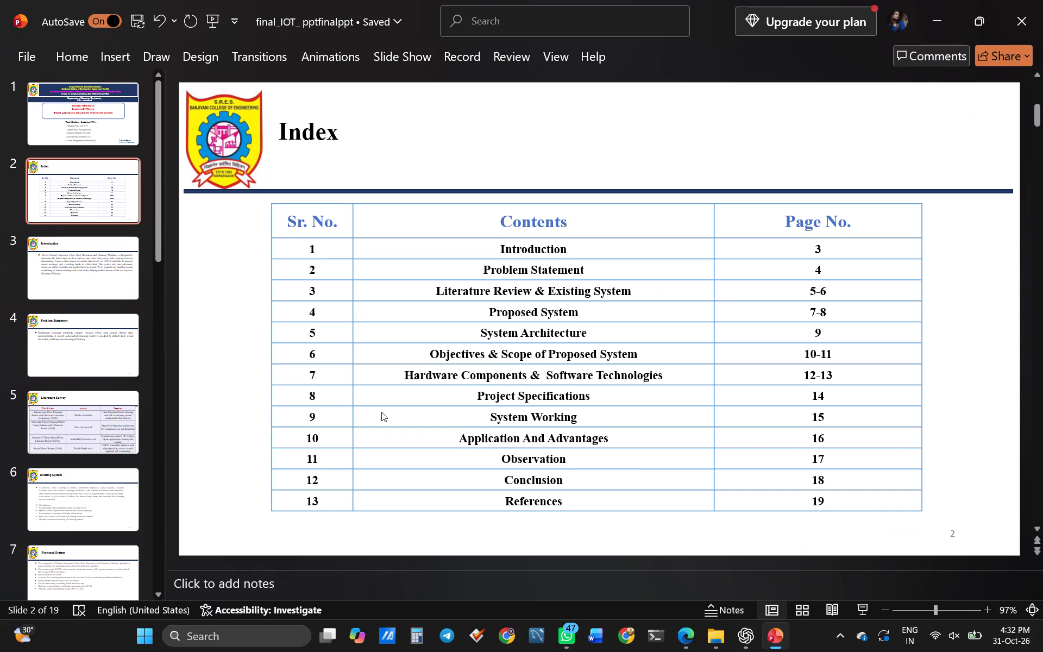
key(Down)
key(Down)
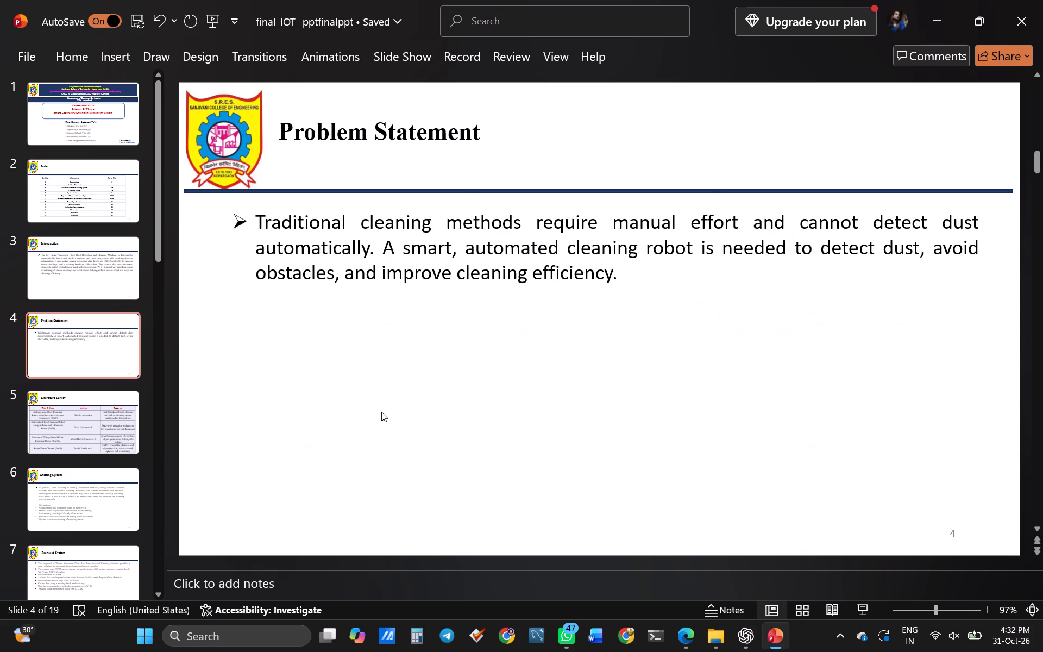
key(Down)
key(Up)
key(Down)
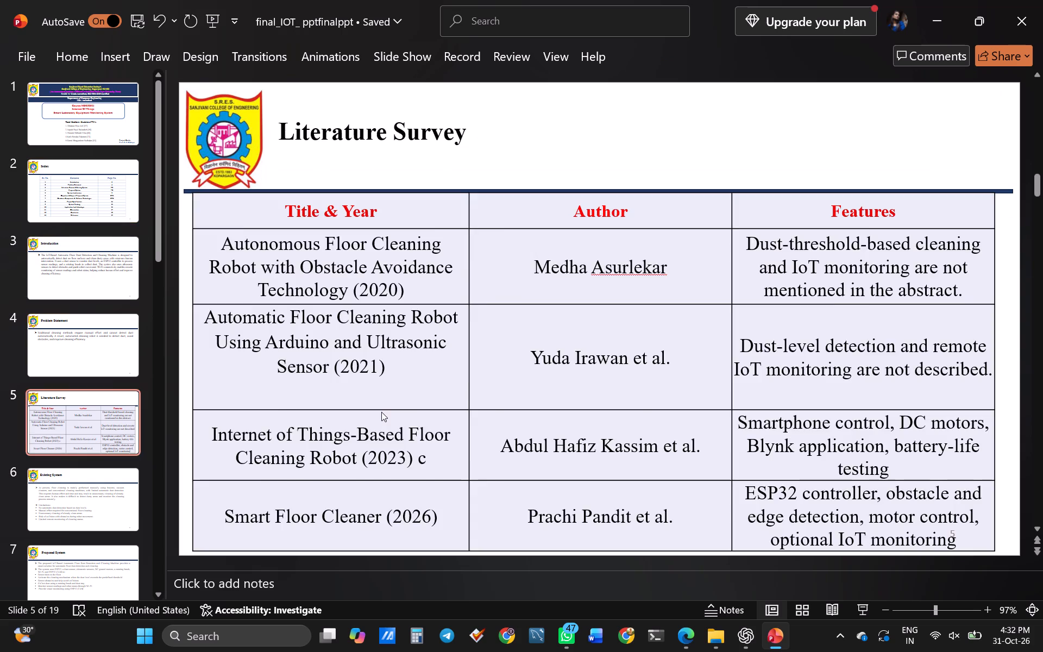
key(Down)
key(Down)
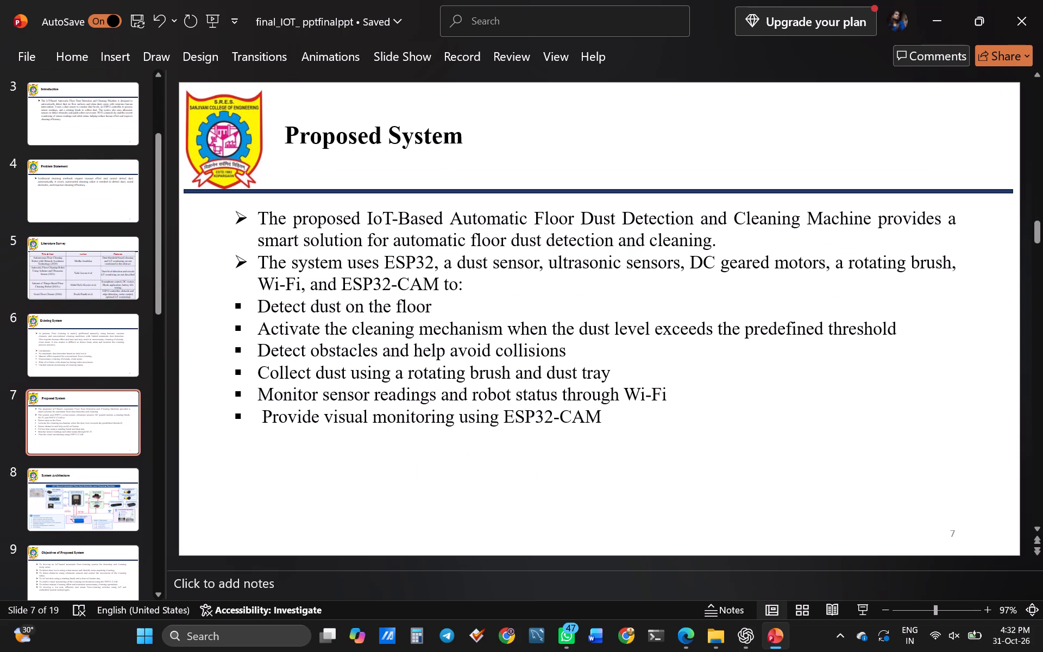
key(Down)
key(Up)
key(Down)
key(Down)
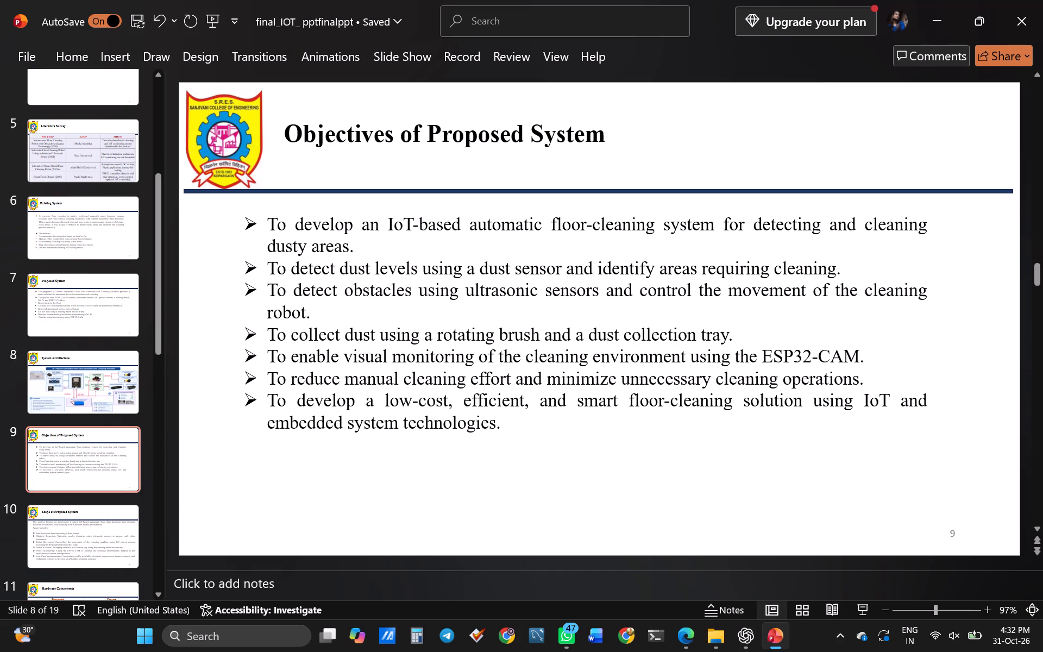
key(Down)
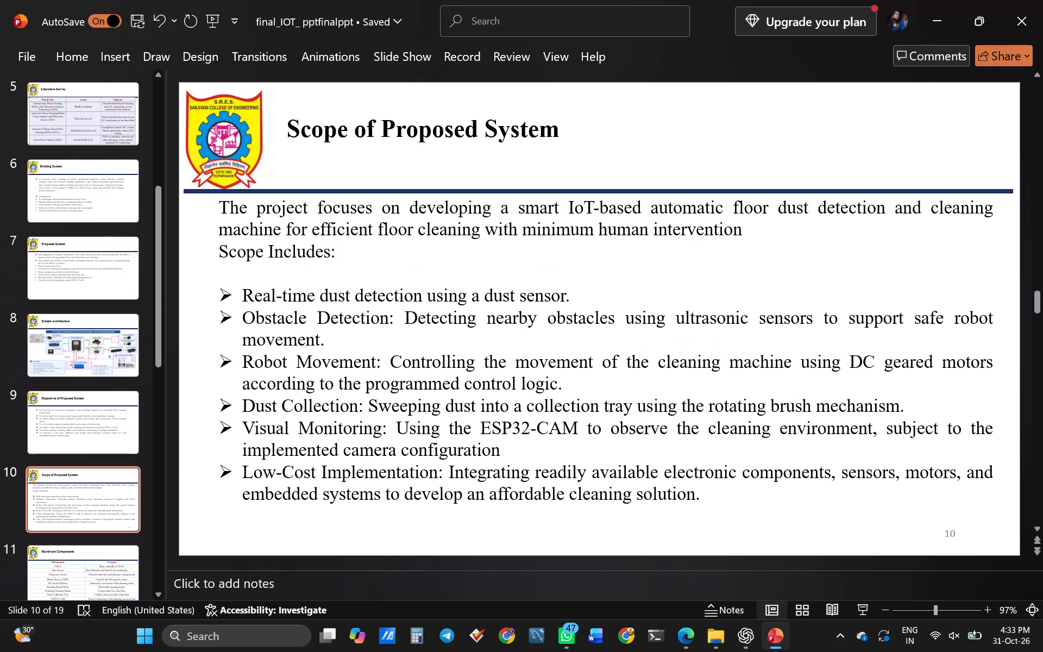
Examine the Objectives and Scope of Proposed System slides again along with the hardware and software slides.
key(Up)
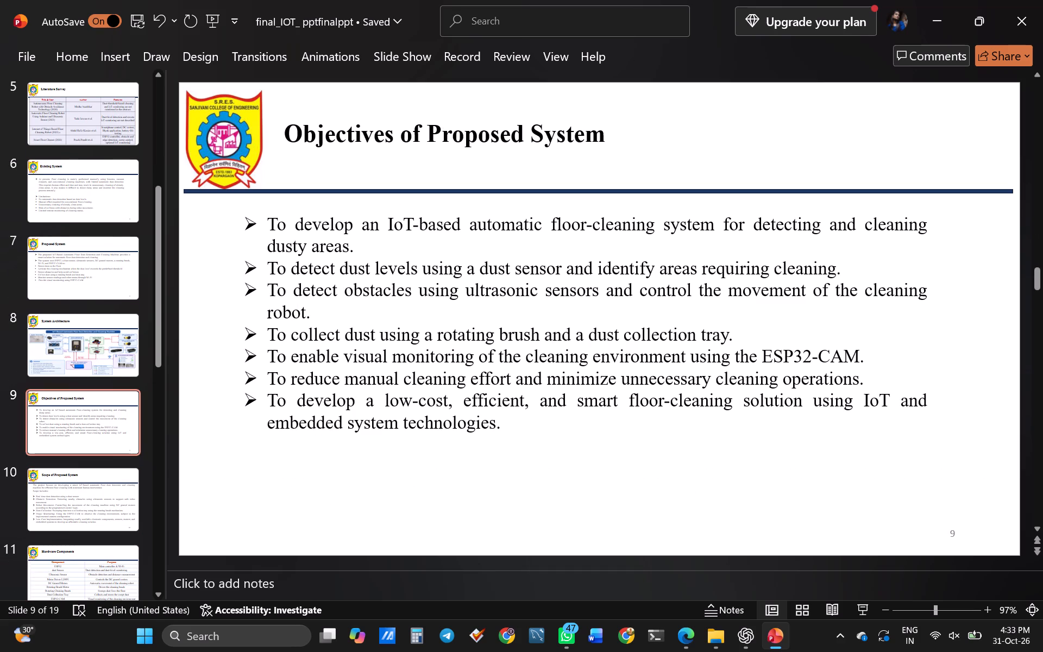
key(Down)
key(Down)
key(Up)
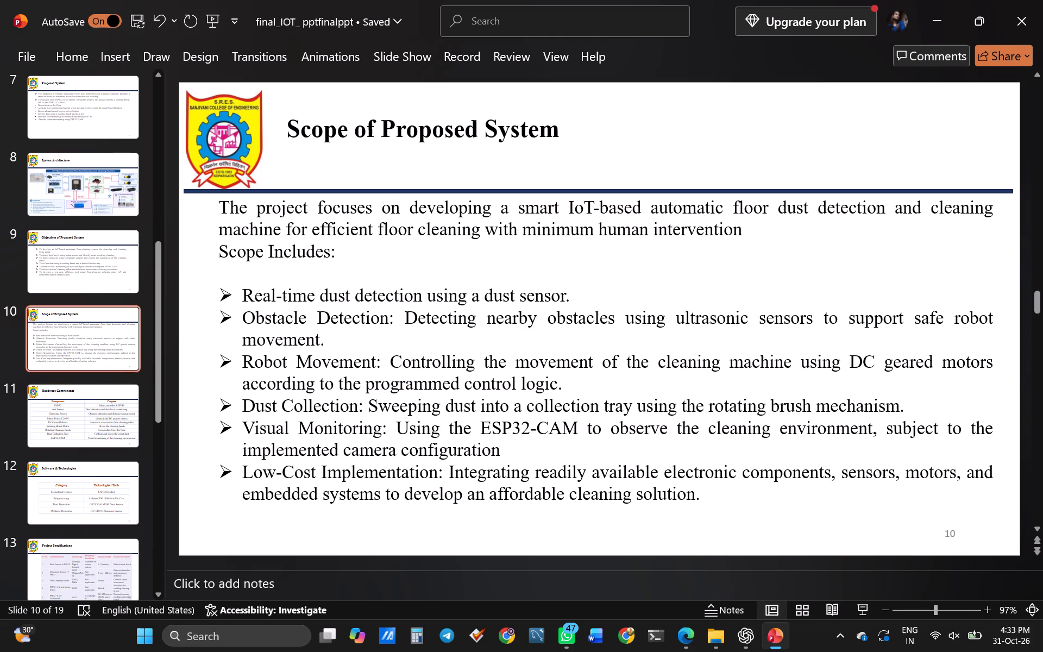
key(Down)
key(Down)
key(Up)
key(Up)
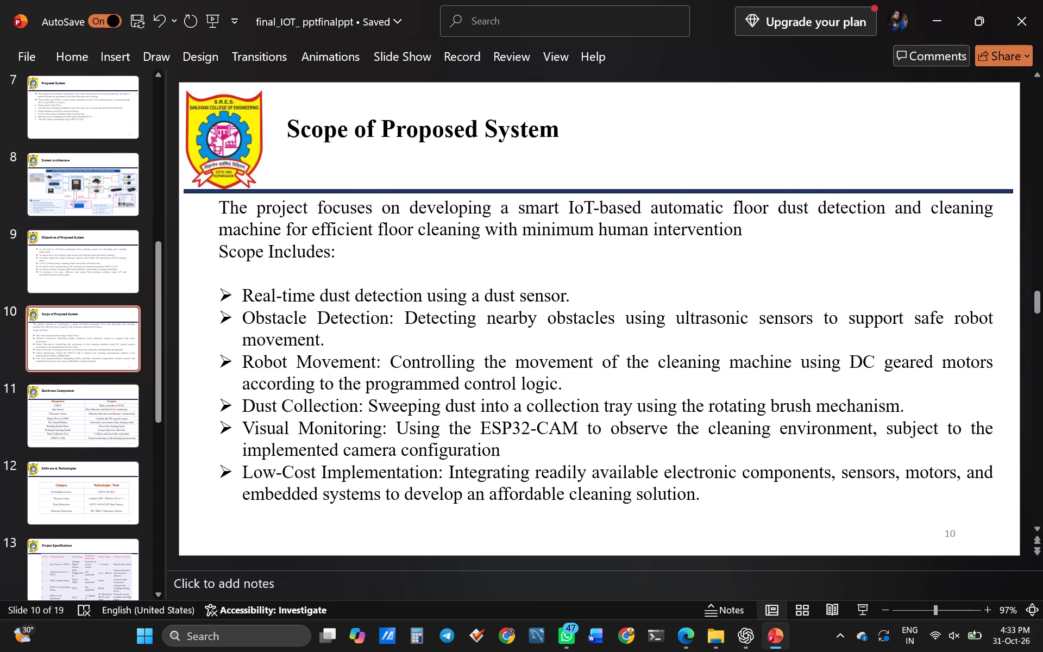
key(Down)
key(Down)
key(Down)
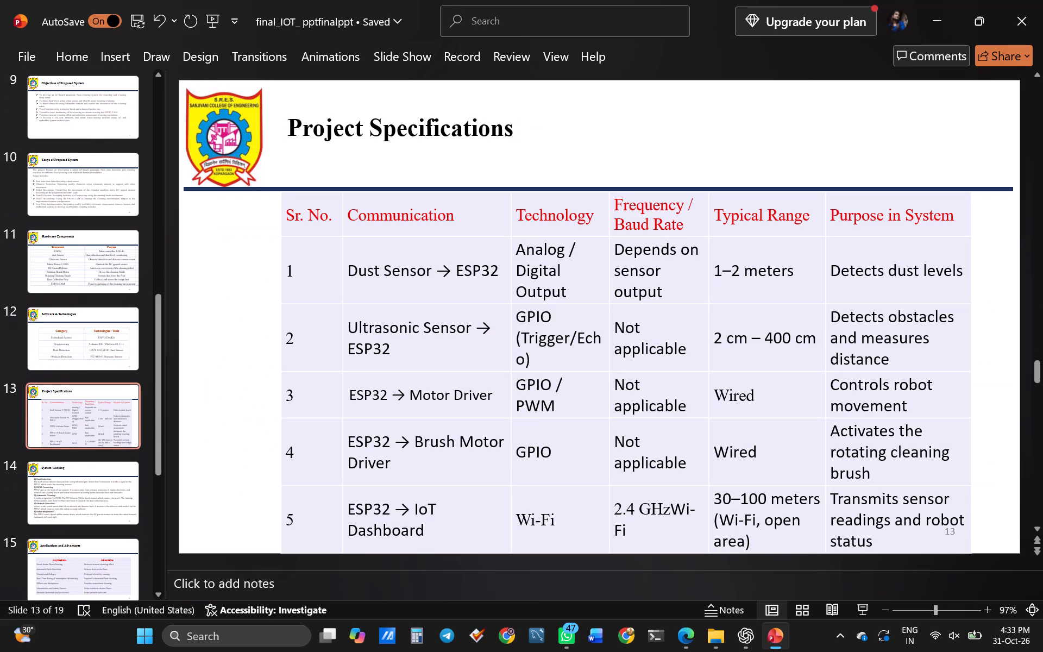
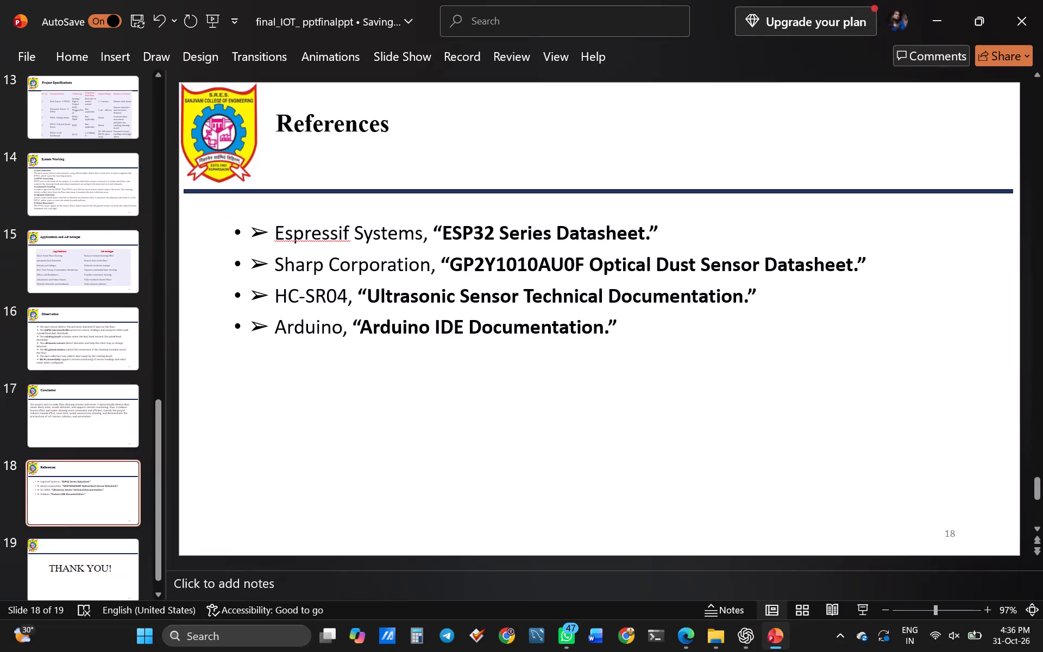
Replace the four existing bullets on the References slide with the copied numbered reference list [1] to [7].
drag(247, 229, 667, 343)
key(BackSpace)
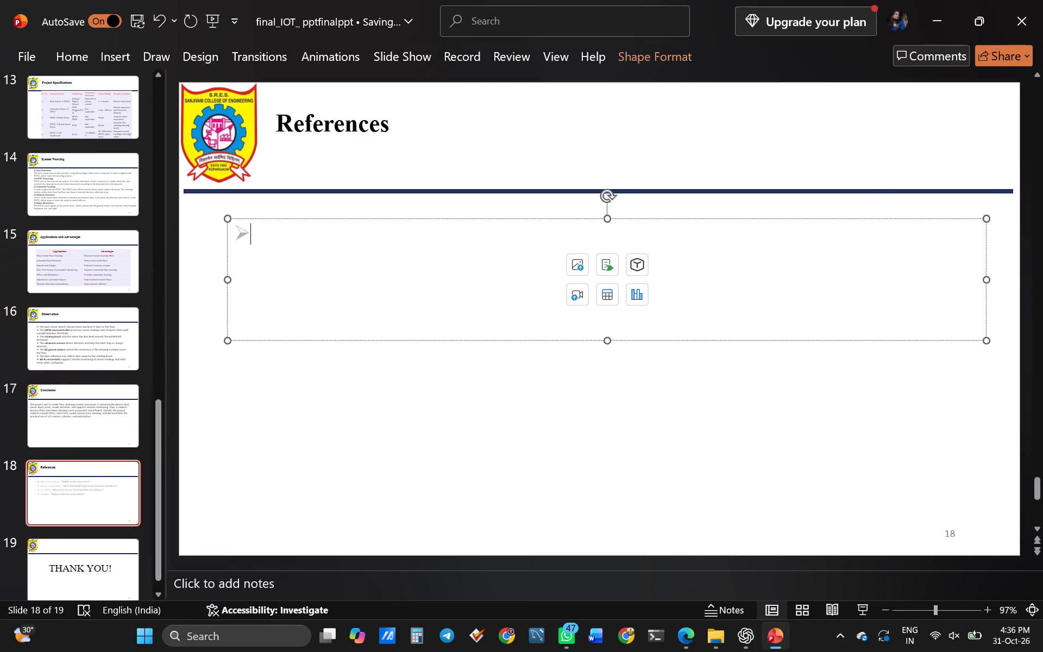
key(ctrl+v)
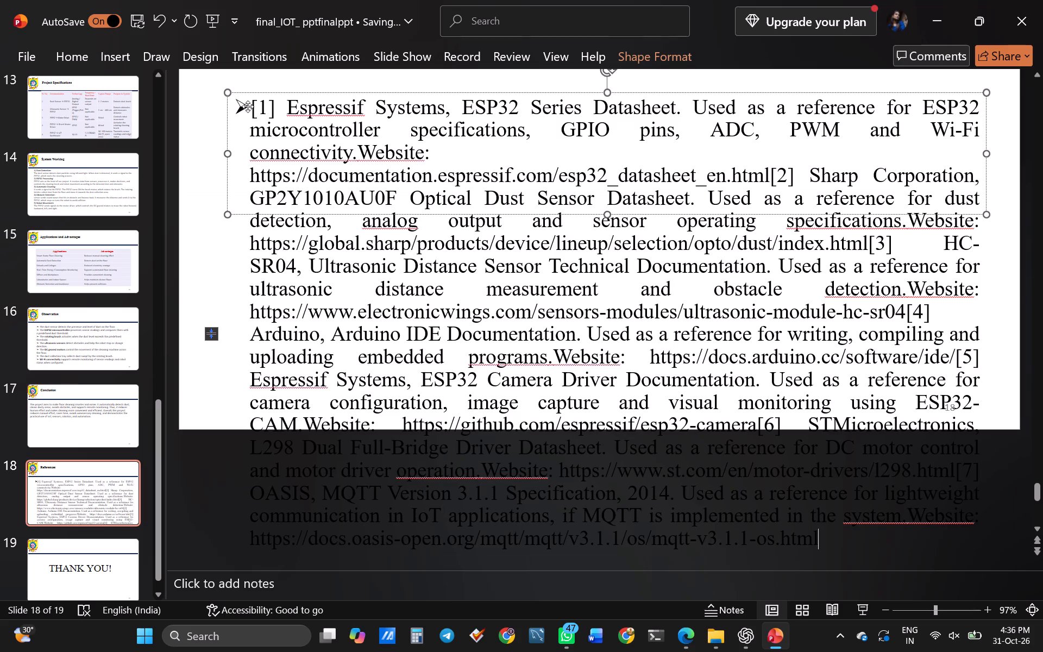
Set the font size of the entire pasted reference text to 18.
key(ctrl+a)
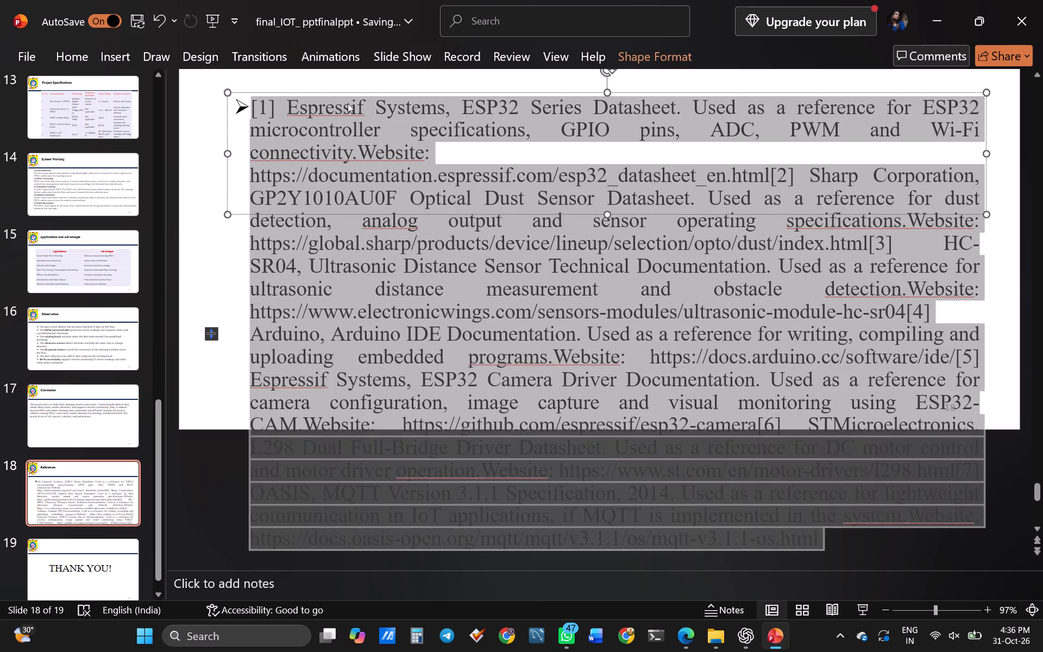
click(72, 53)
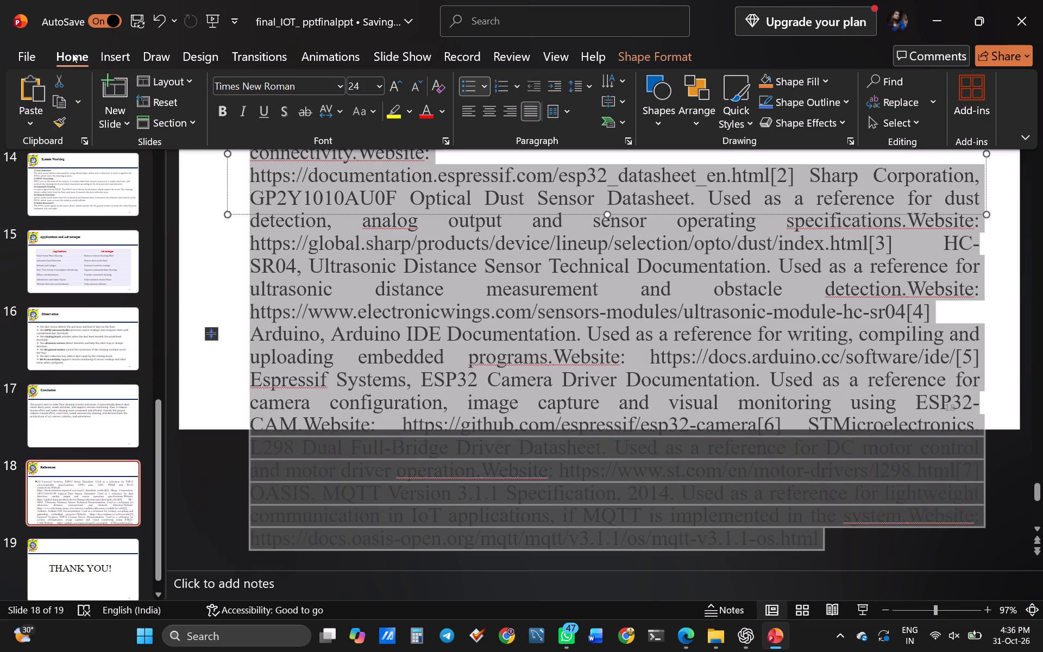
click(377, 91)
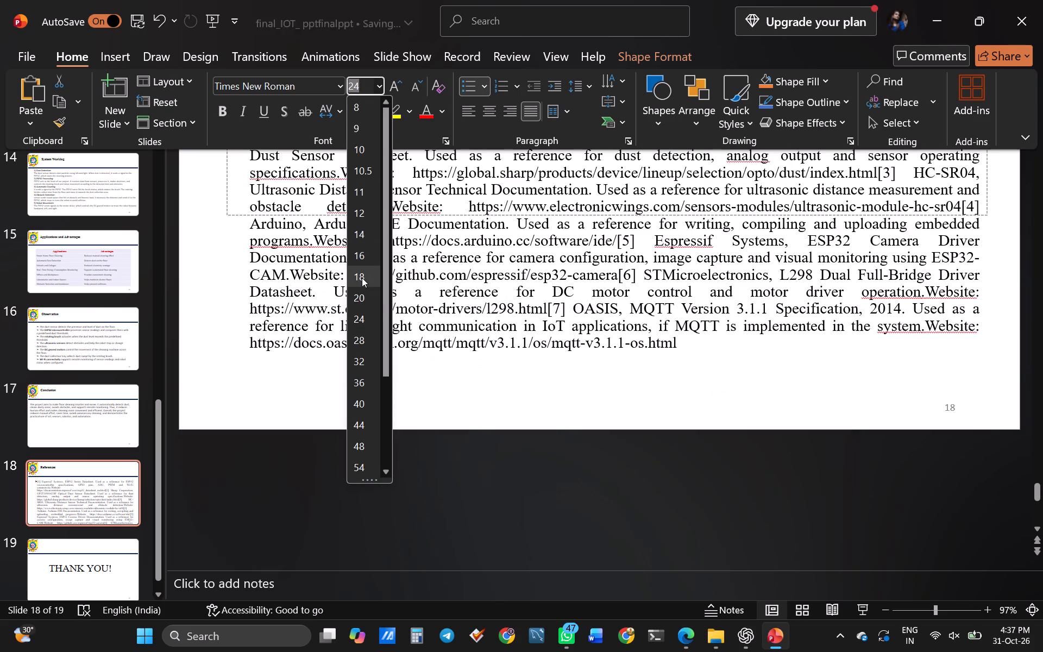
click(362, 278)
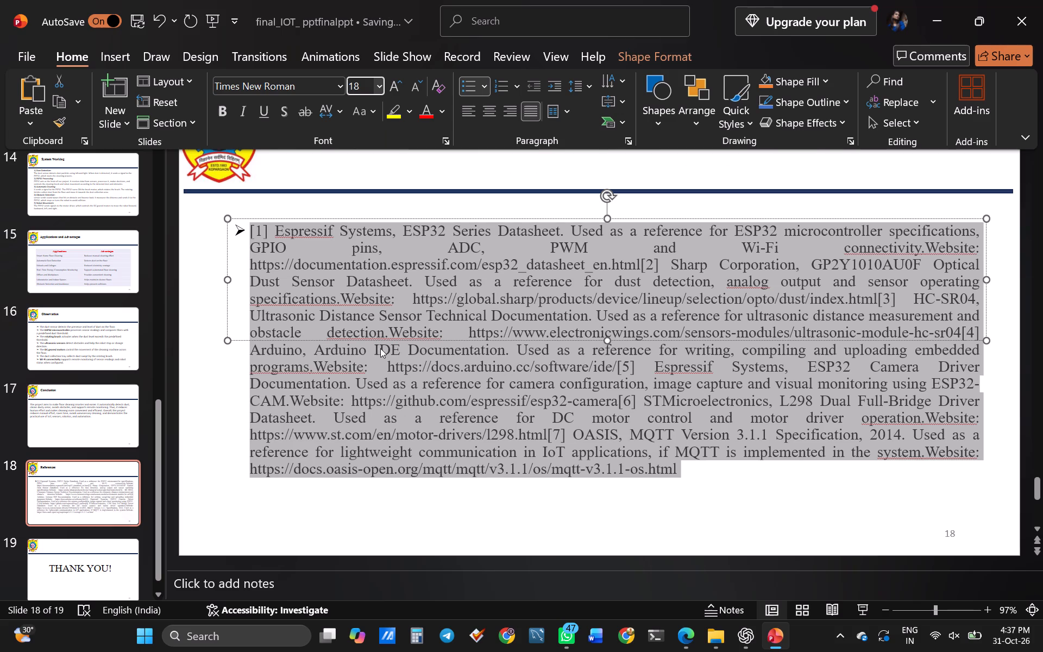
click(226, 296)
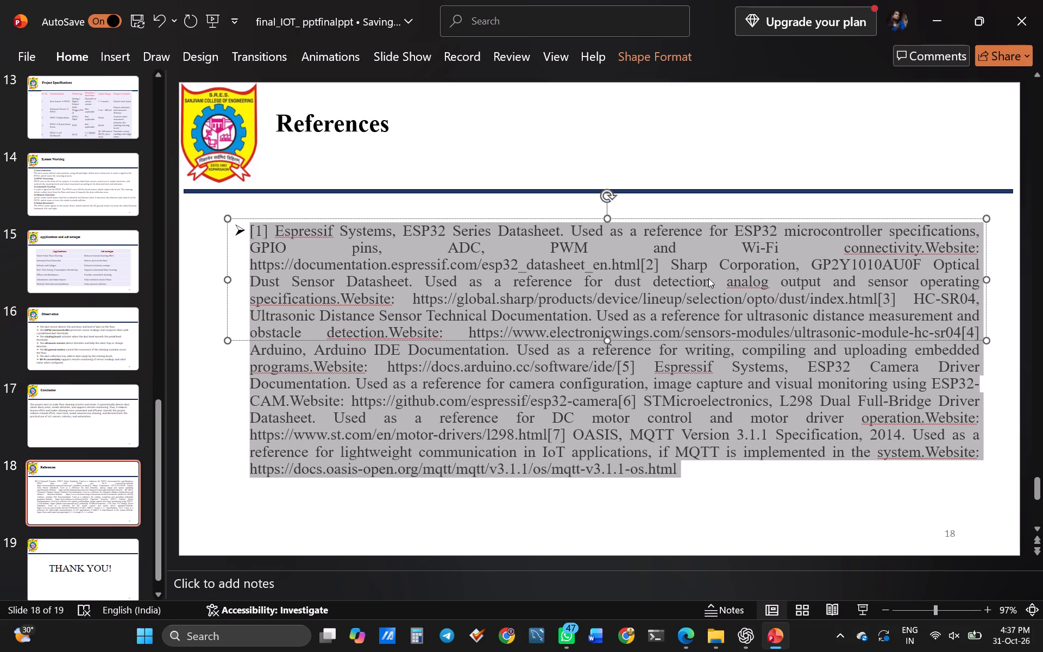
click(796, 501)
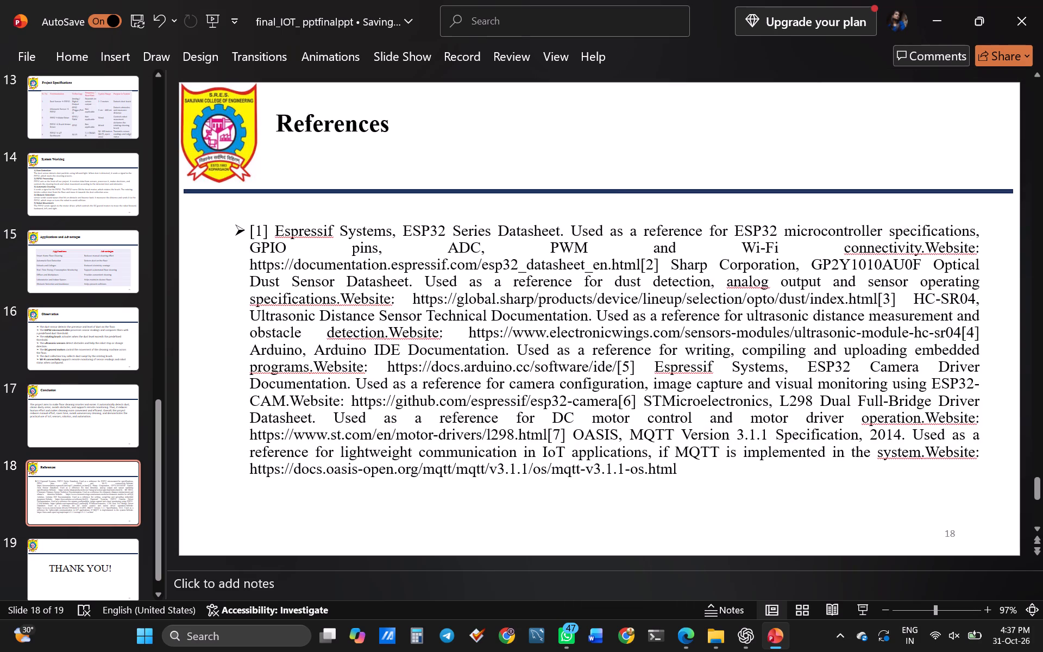
Split the run-together reference text so that entries [2], [3], [4] and [5] each start their own bullet.
click(640, 268)
key(Return)
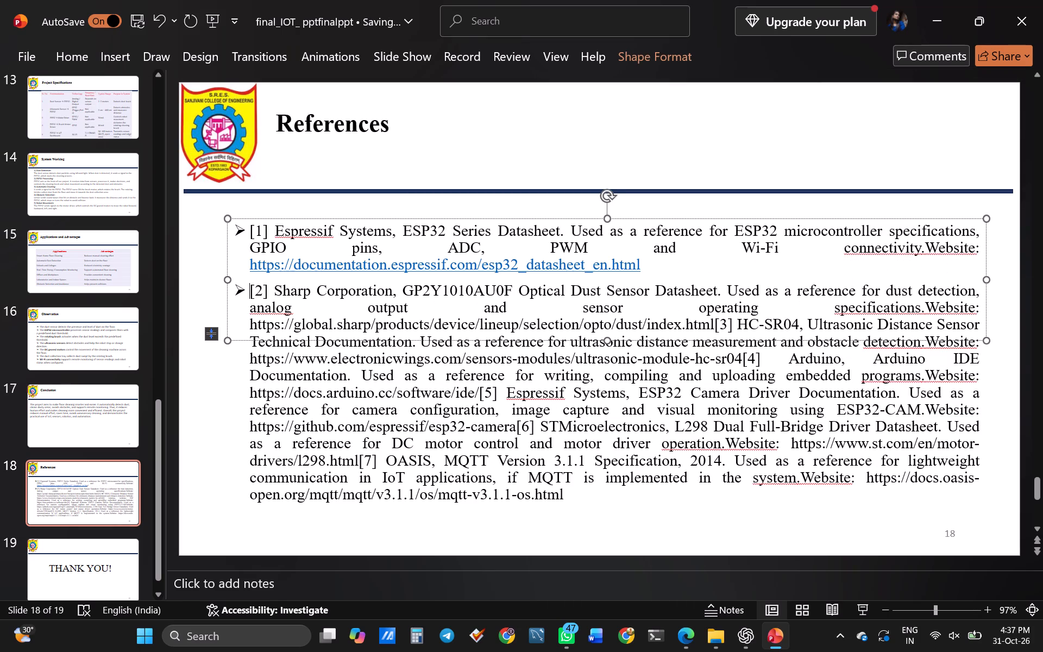
click(715, 325)
key(Return)
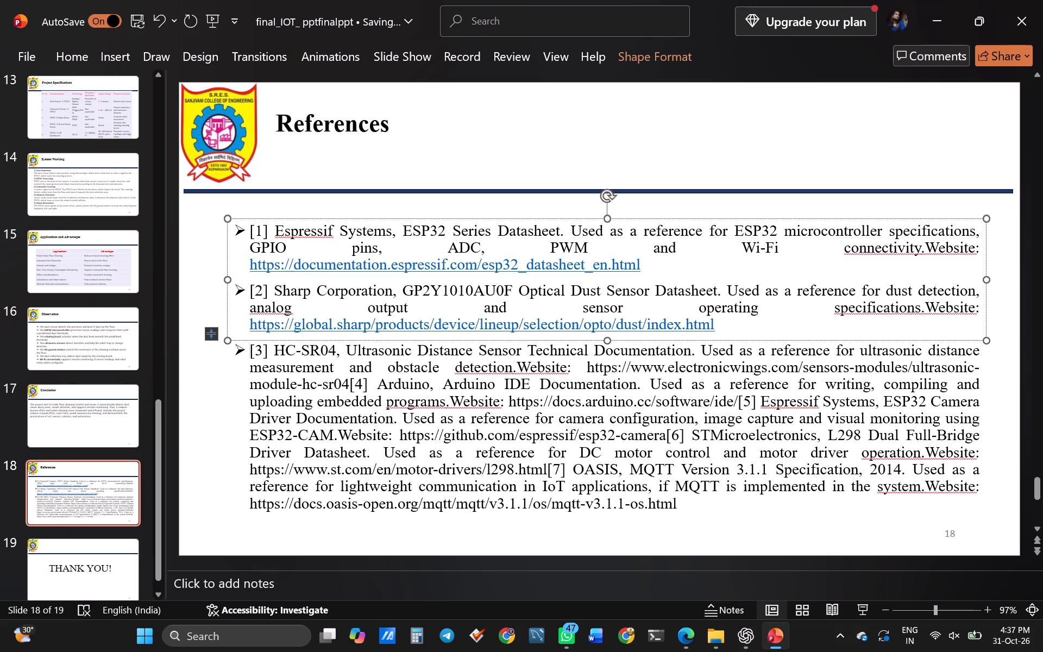
click(351, 386)
key(Return)
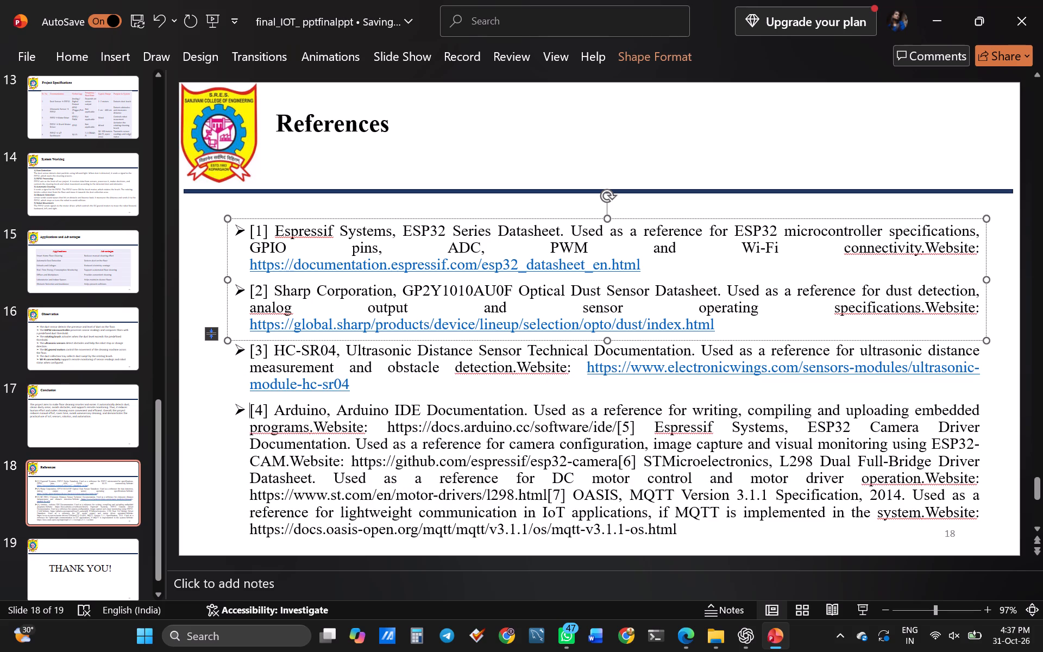
click(617, 426)
key(Return)
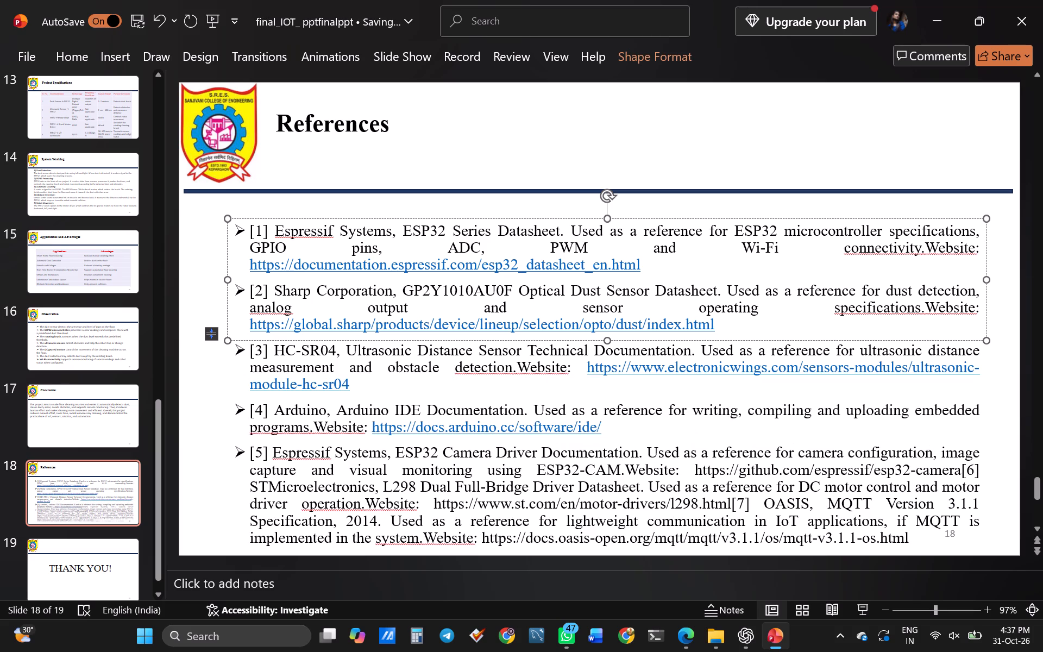
Set the font size of all the reference text on the References slide to 16.
scroll(568, 421, down, 1)
scroll(568, 421, up, 1)
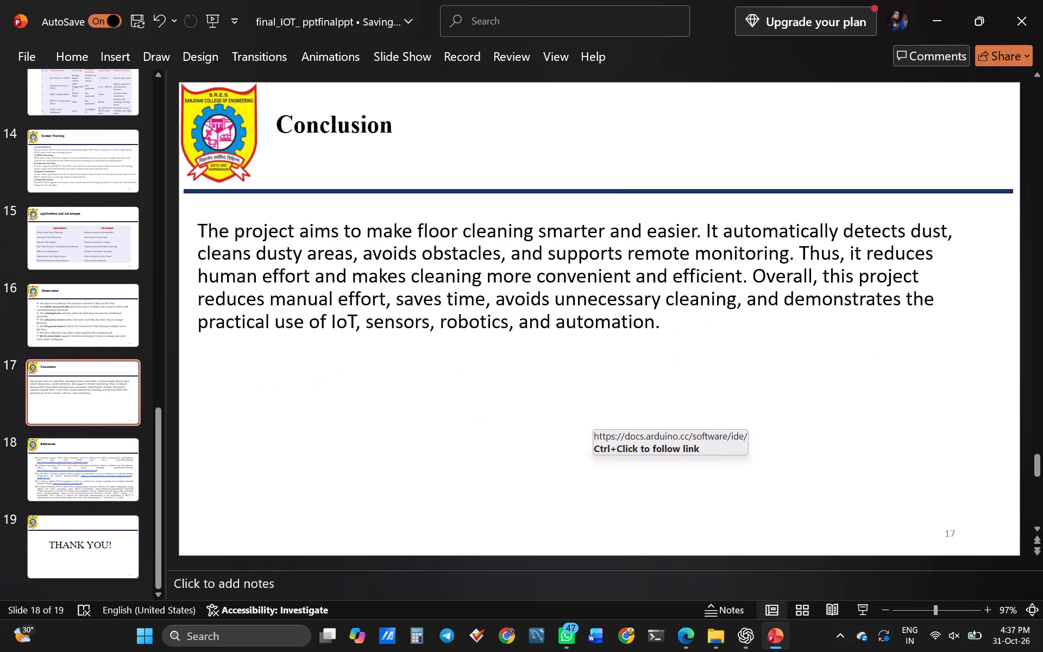
click(109, 472)
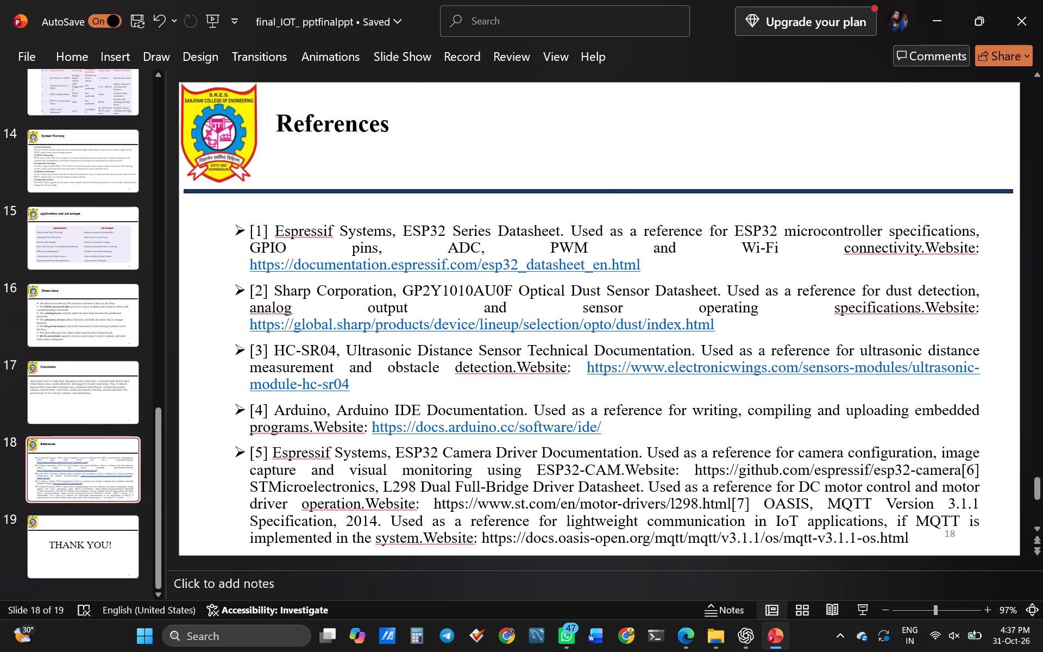
drag(249, 227, 701, 525)
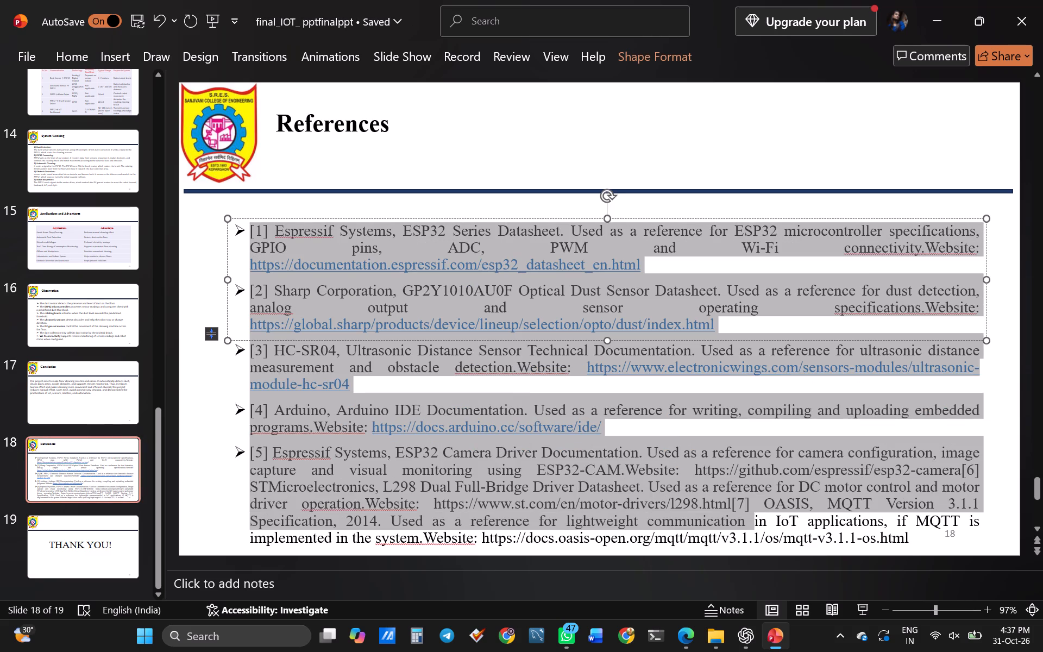
drag(701, 525, 845, 532)
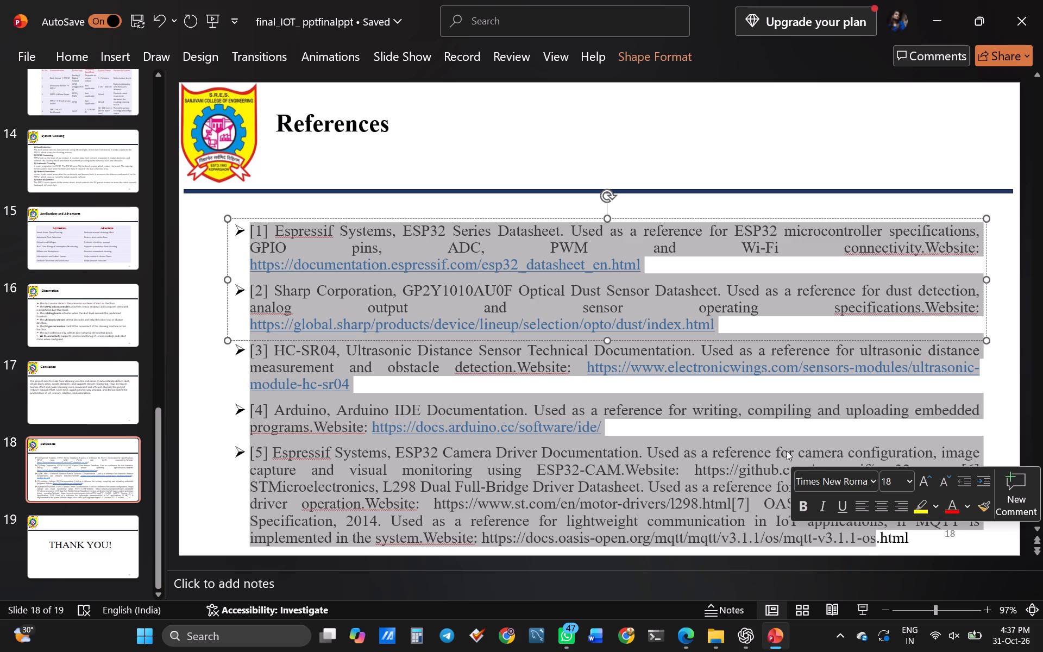
click(926, 543)
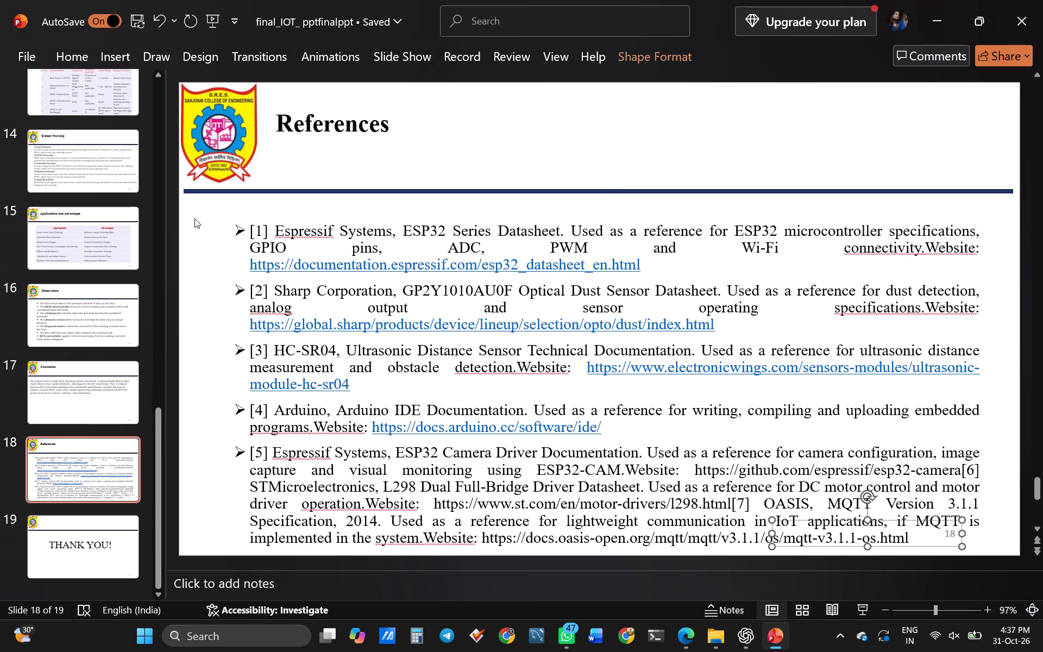
drag(250, 233, 545, 386)
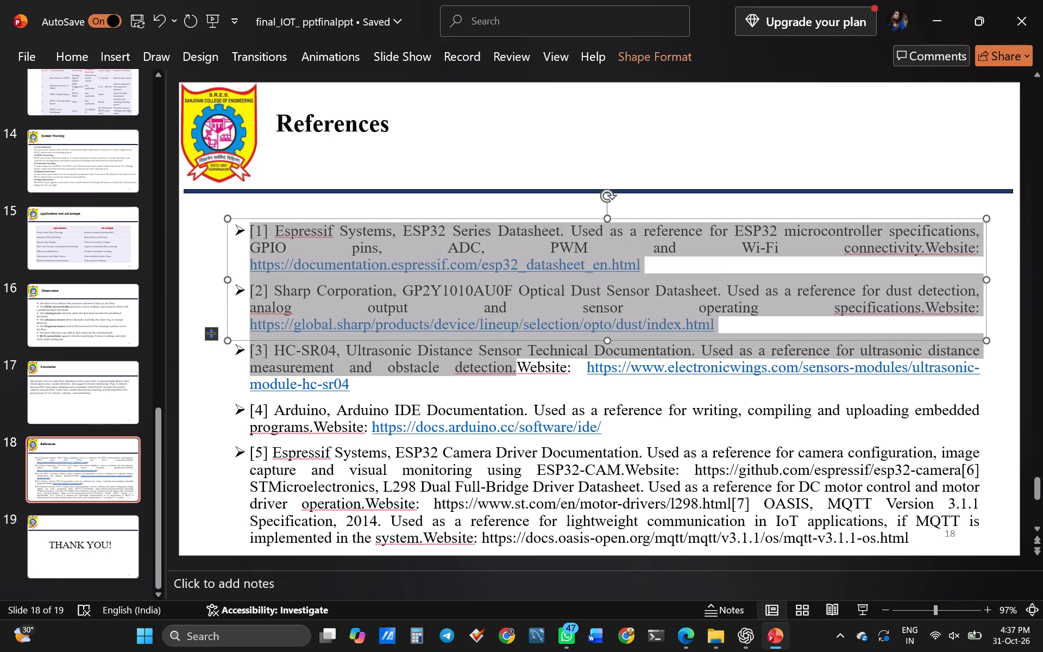
drag(545, 386, 940, 546)
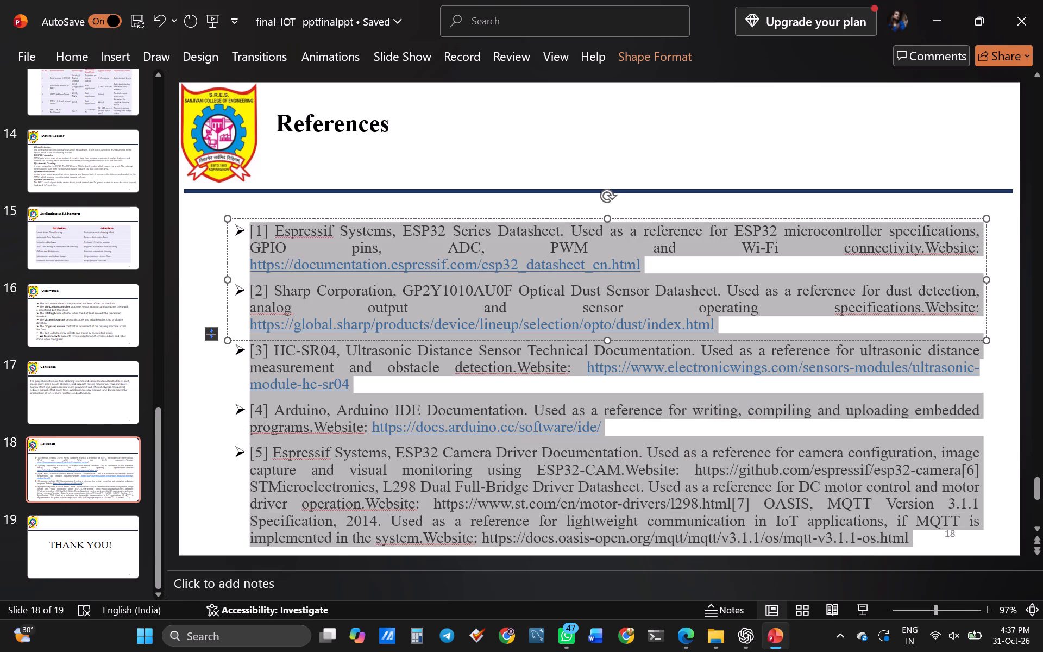
drag(940, 546, 960, 546)
click(908, 498)
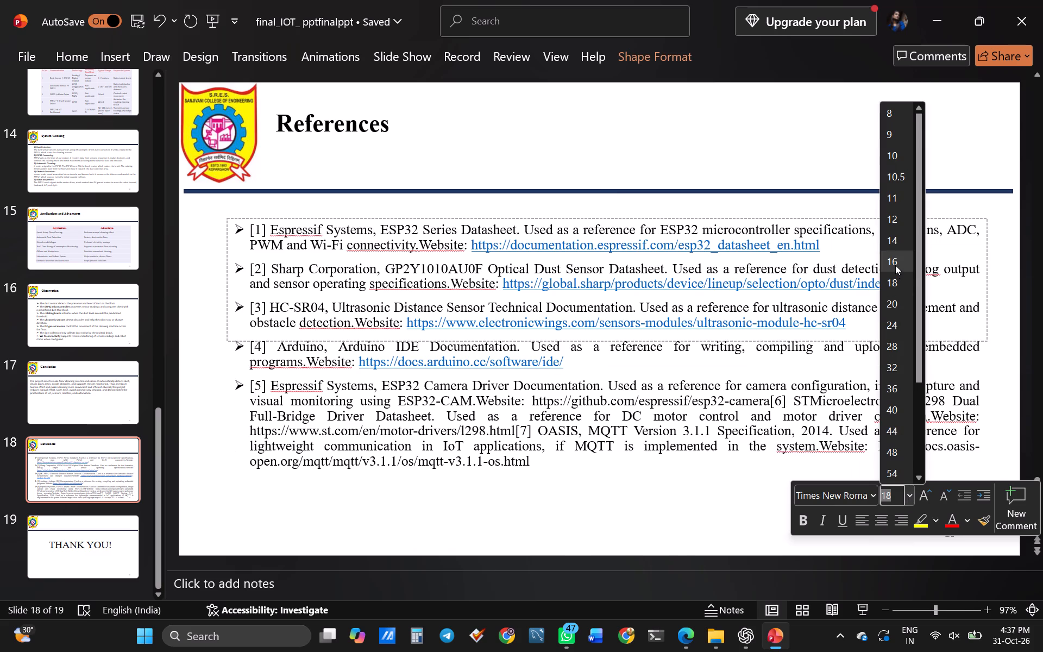
click(895, 265)
click(643, 582)
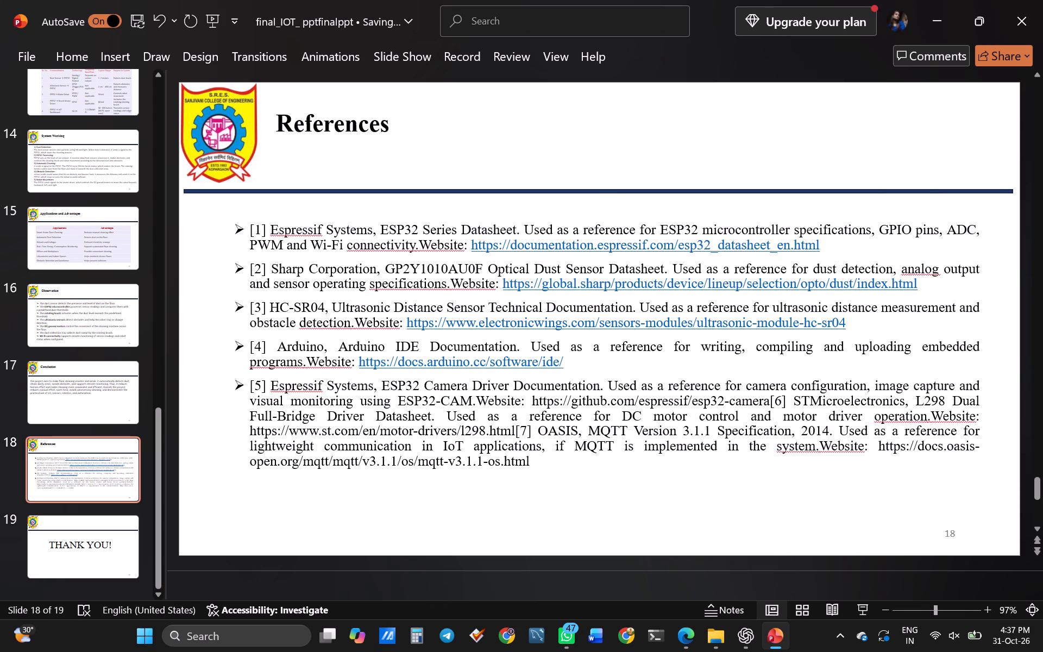
Split the last bullet so that references [6] STMicroelectronics and [7] OASIS each start their own bullet.
click(768, 399)
key(Return)
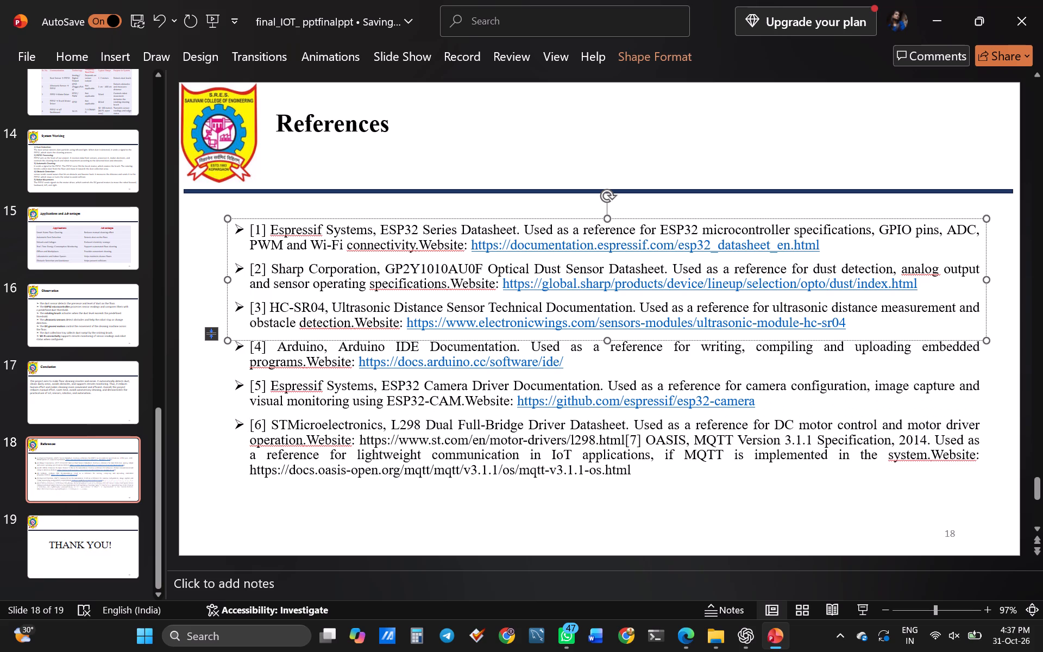
click(623, 441)
key(Right)
key(Return)
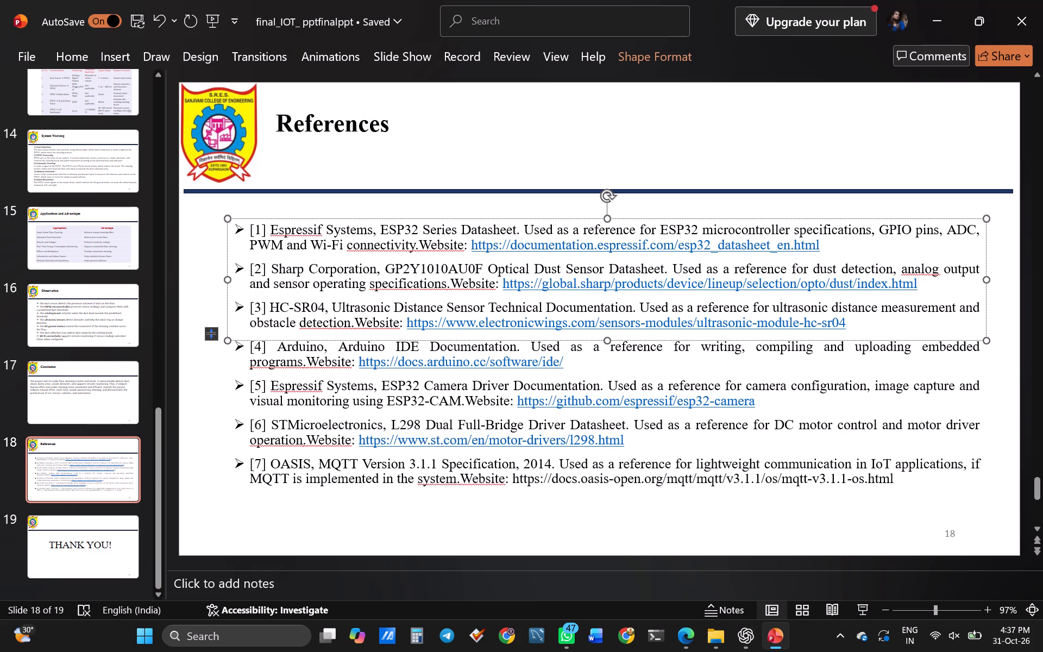
click(523, 507)
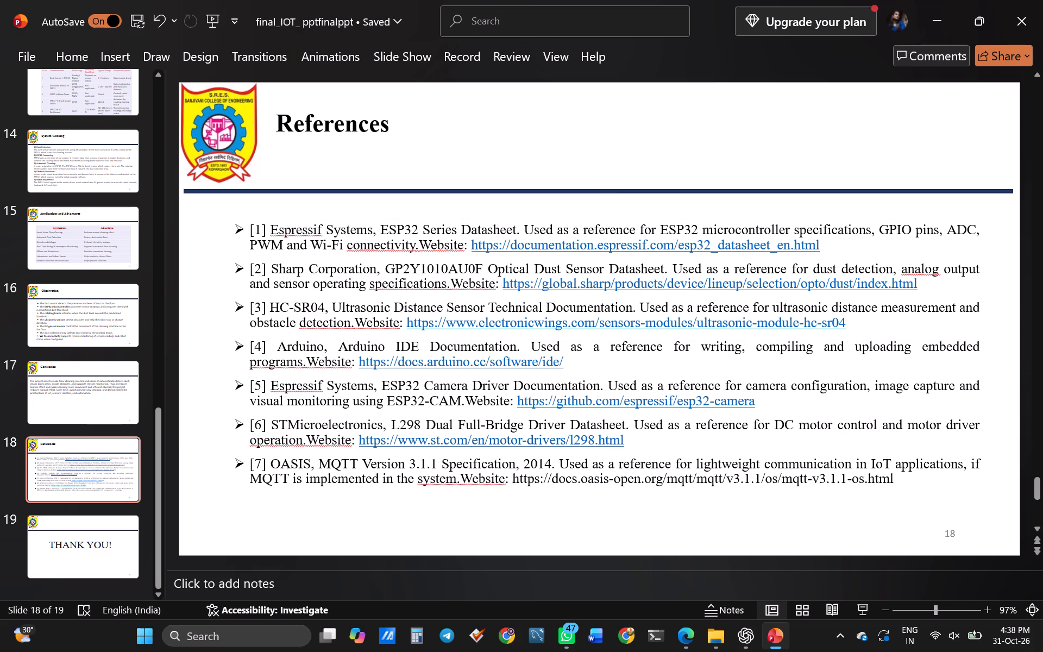
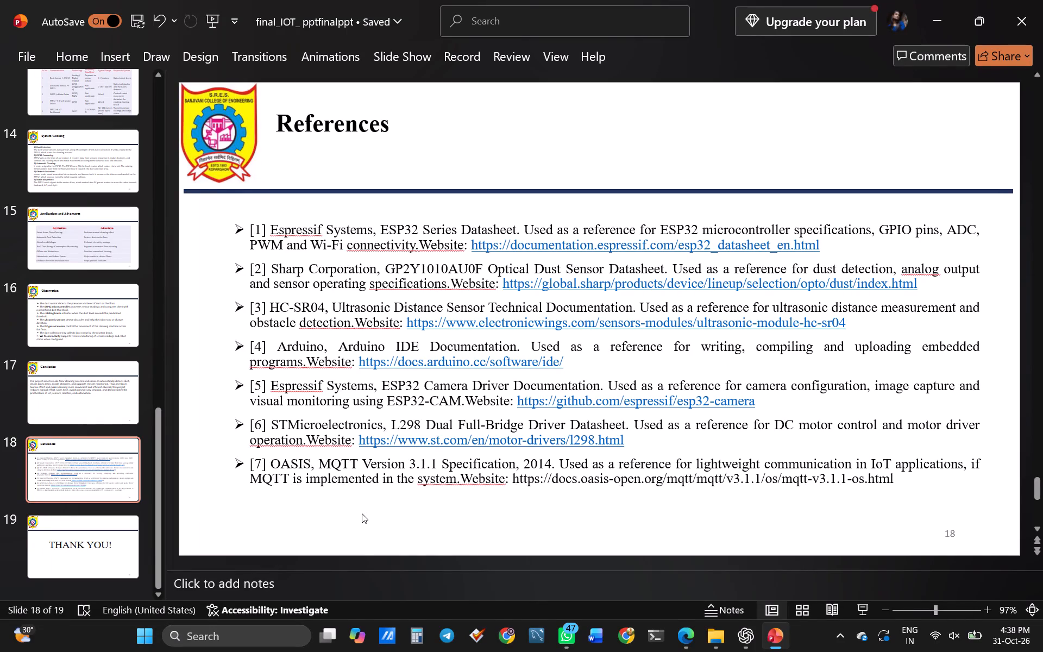
Save the presentation with the rewritten References slide.
key(ctrl+s)
key(ctrl+s)
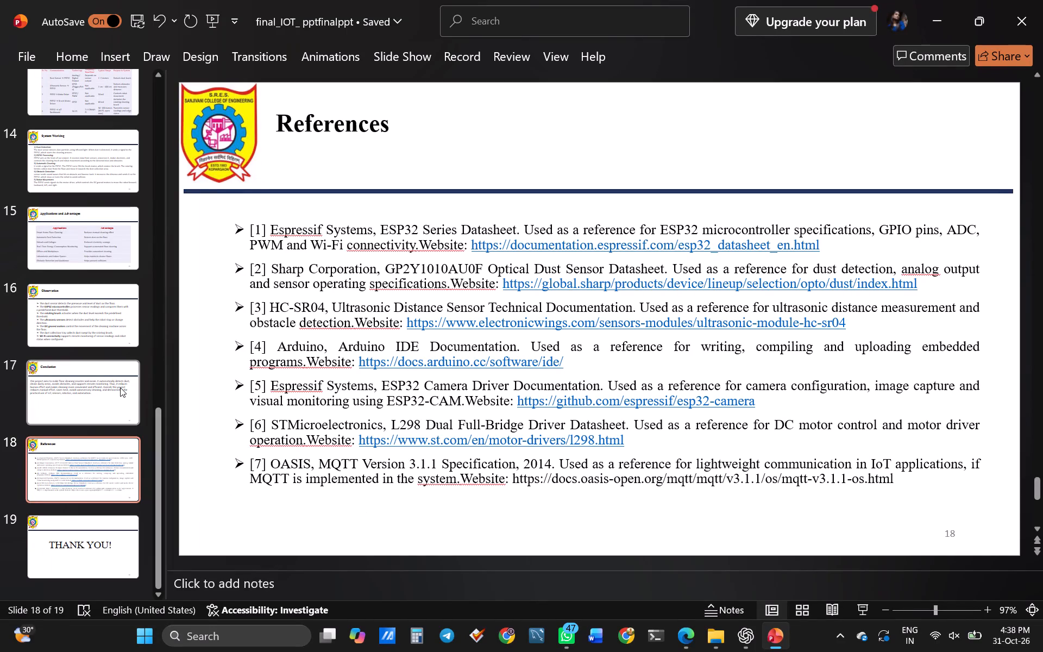
click(120, 387)
click(95, 463)
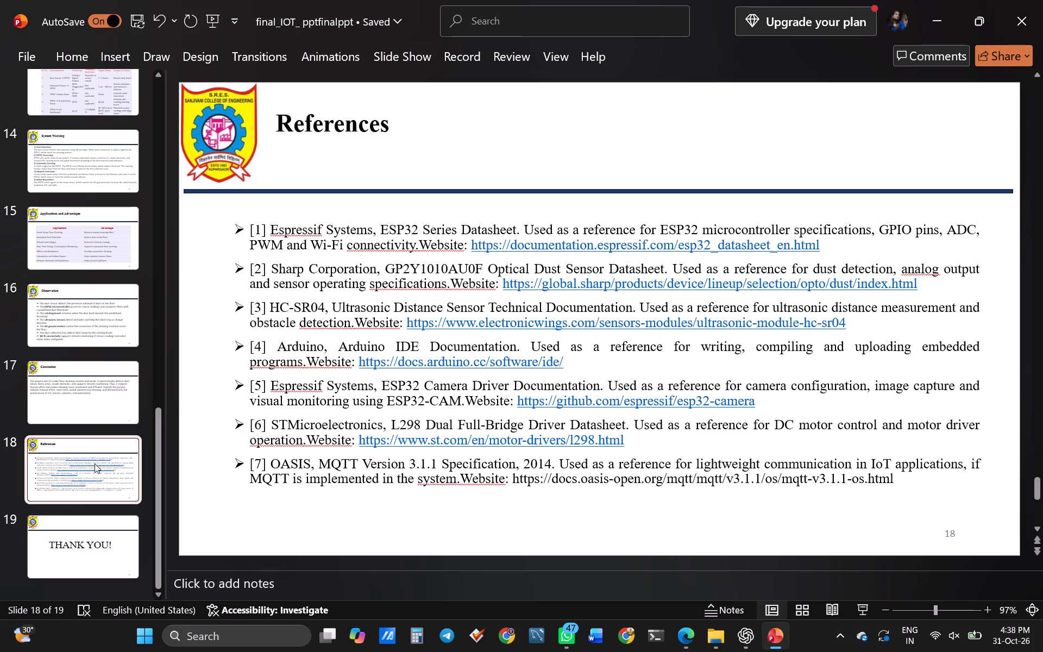
key(ctrl+s)
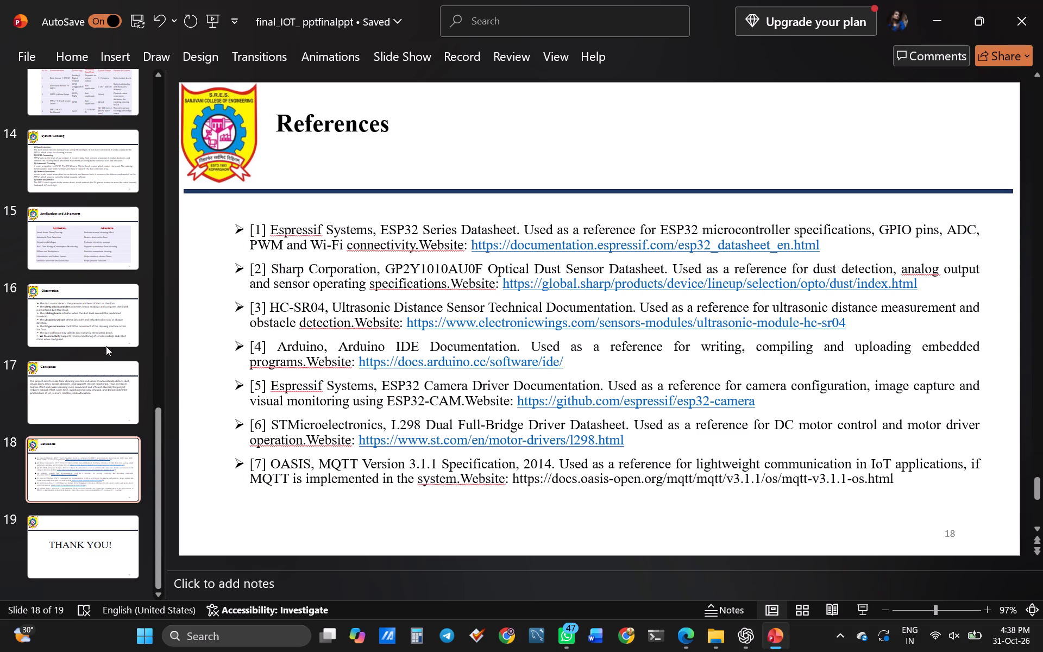
Set the font size of the entire THANK YOU! text on the closing slide to 66.
click(110, 540)
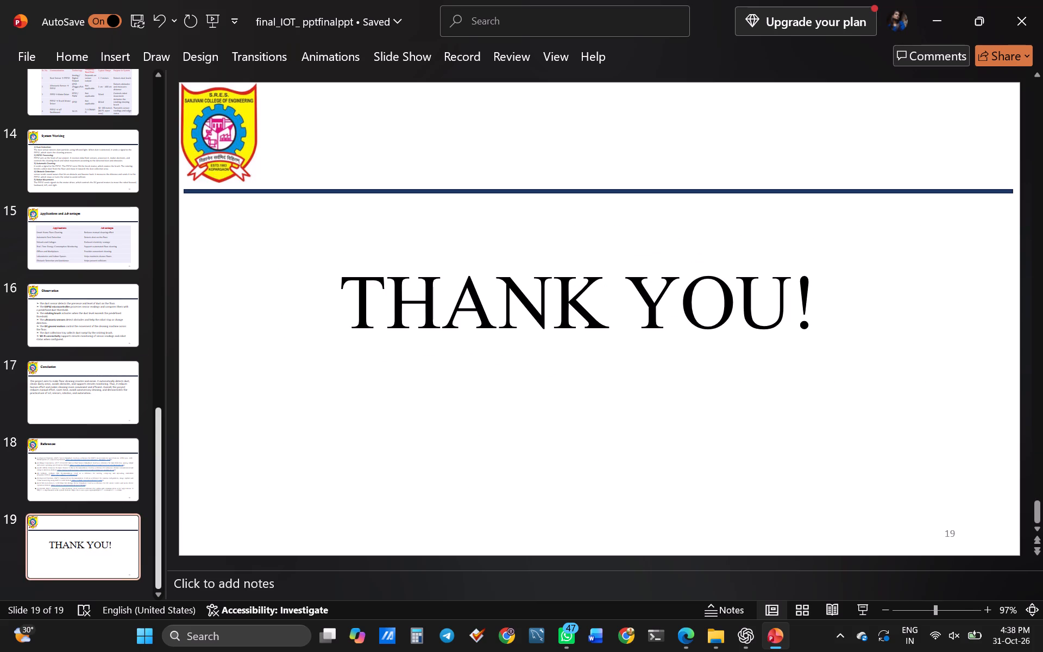
drag(344, 281, 751, 297)
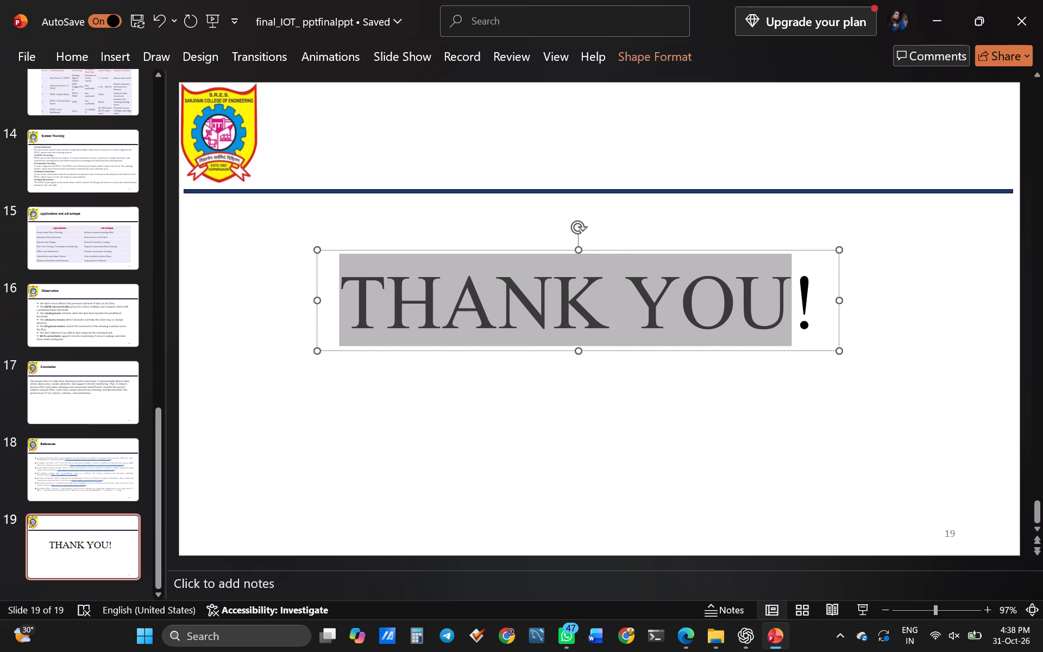
drag(751, 297, 832, 297)
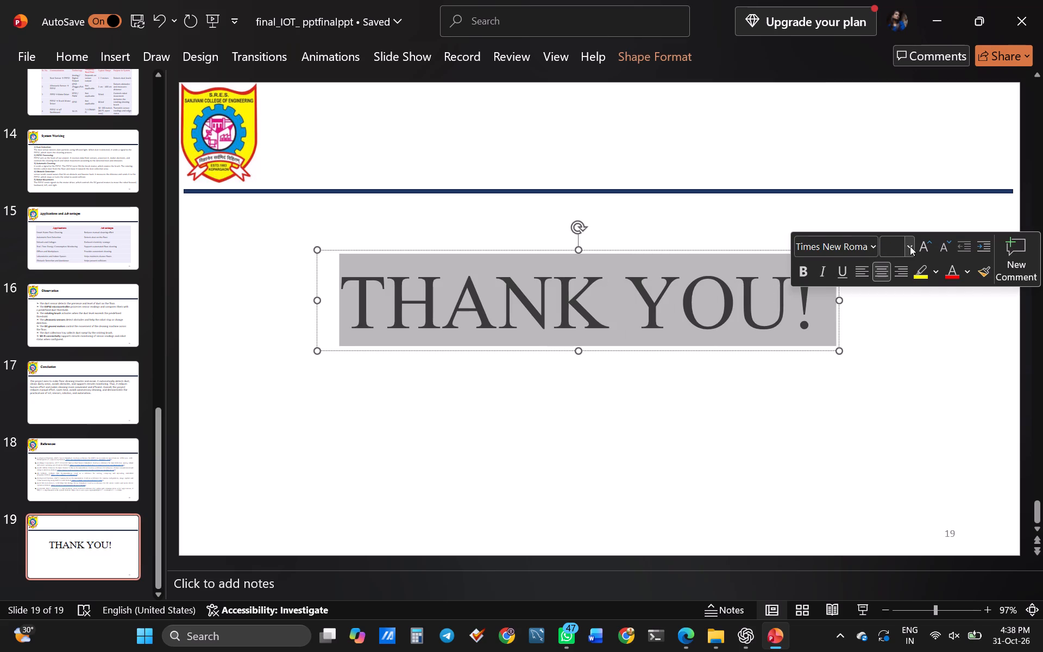
click(910, 246)
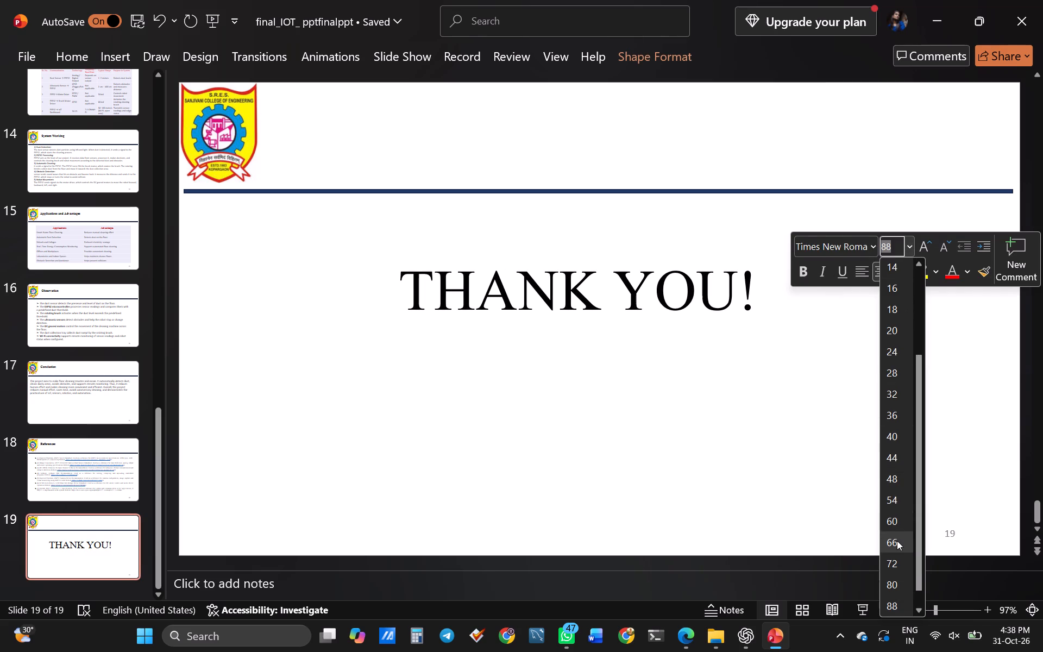
click(896, 546)
Leave the closing slide's text and open the presentation's title slide for review.
click(750, 498)
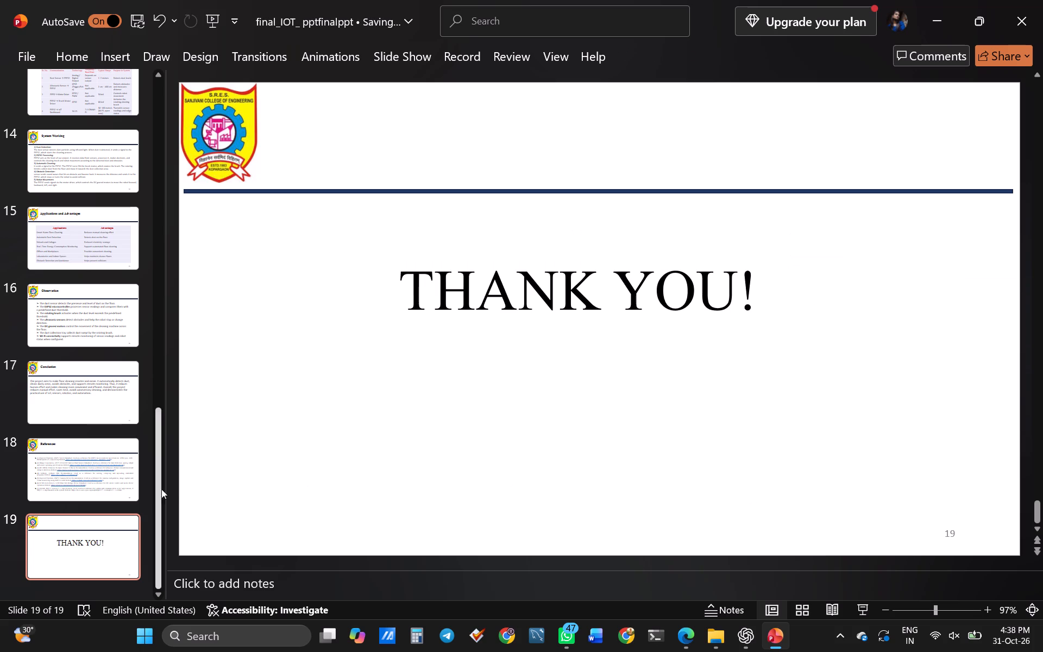
scroll(77, 383, up, 9)
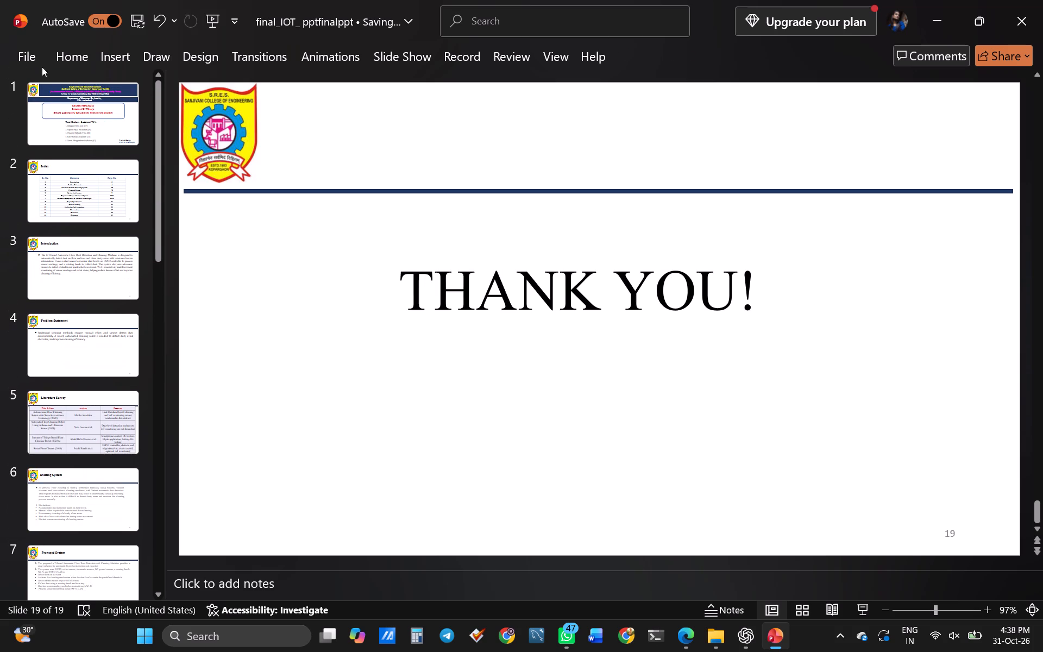
click(58, 136)
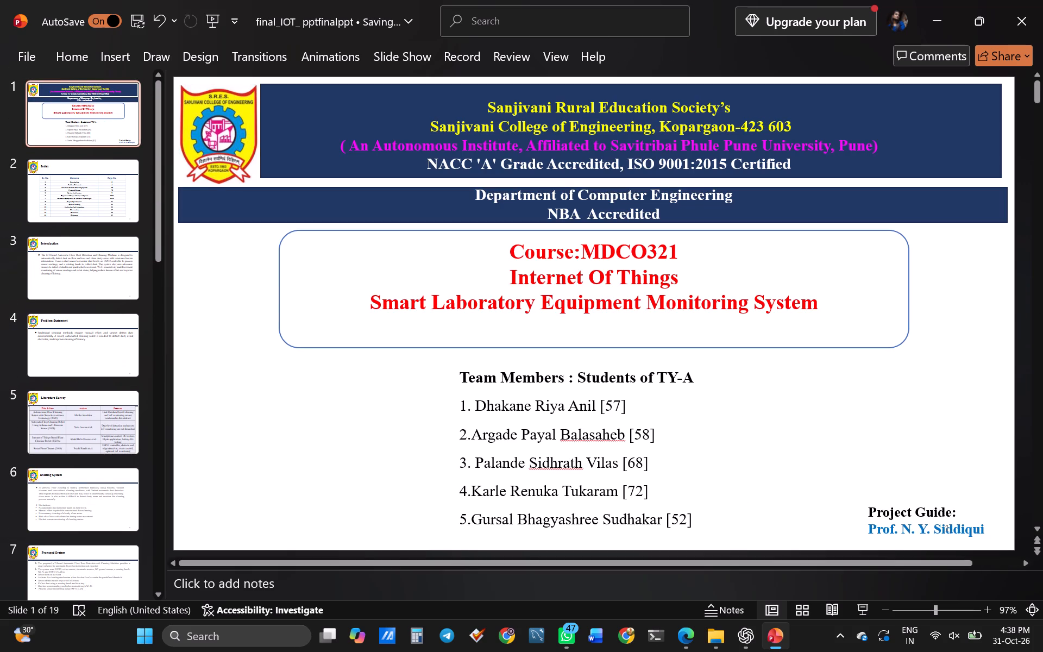
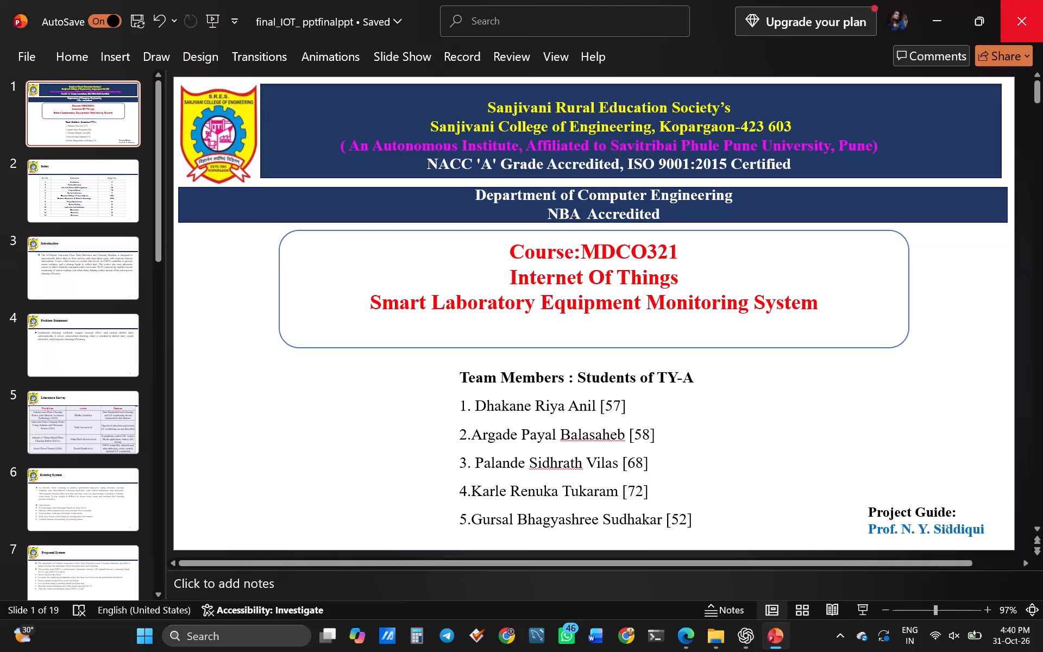
Open the font size choices for all three red lines of course and project title text on the first slide.
click(845, 371)
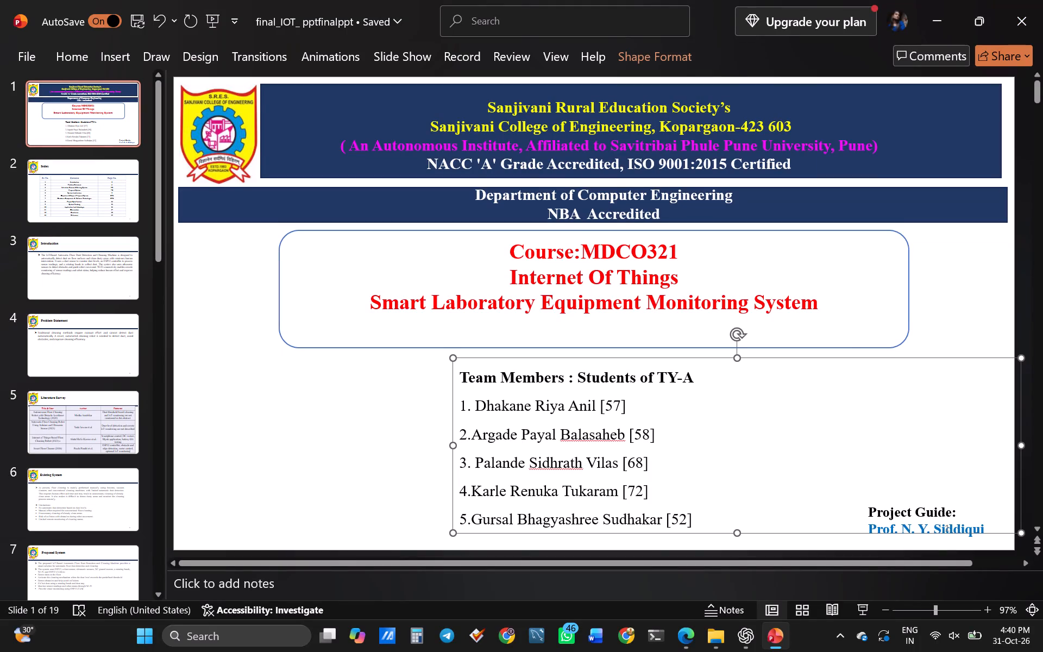
drag(510, 250, 840, 301)
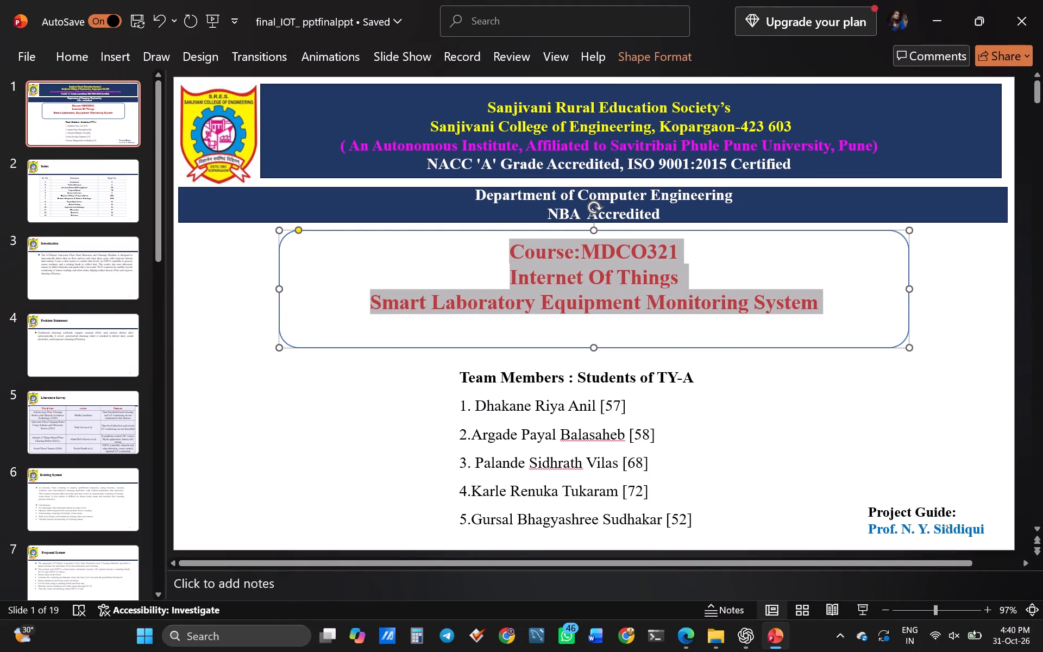
drag(840, 301, 840, 302)
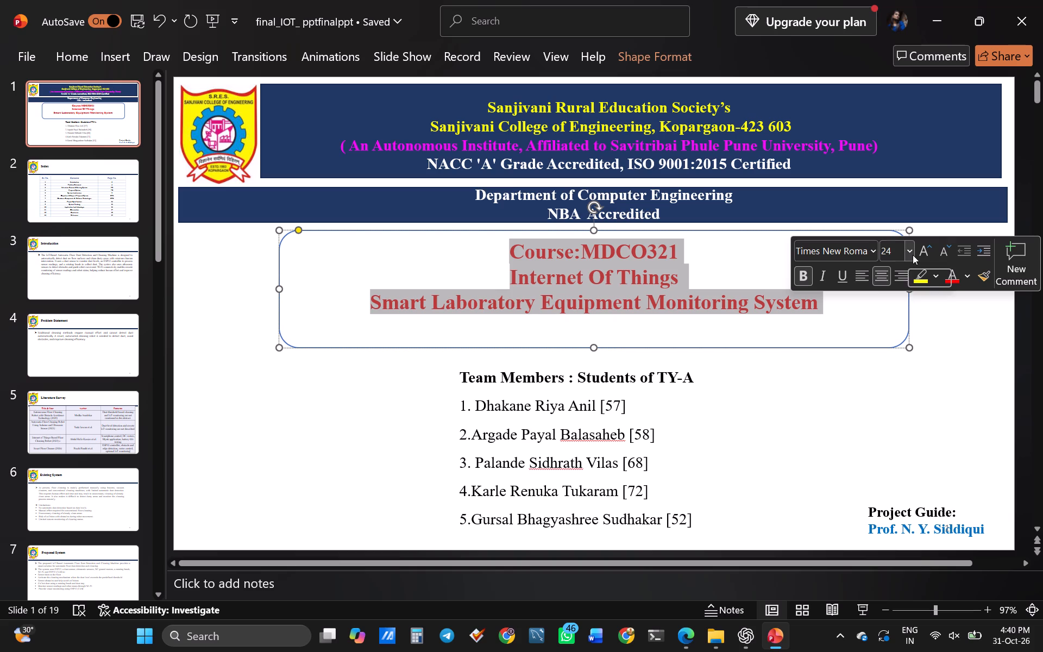
click(913, 255)
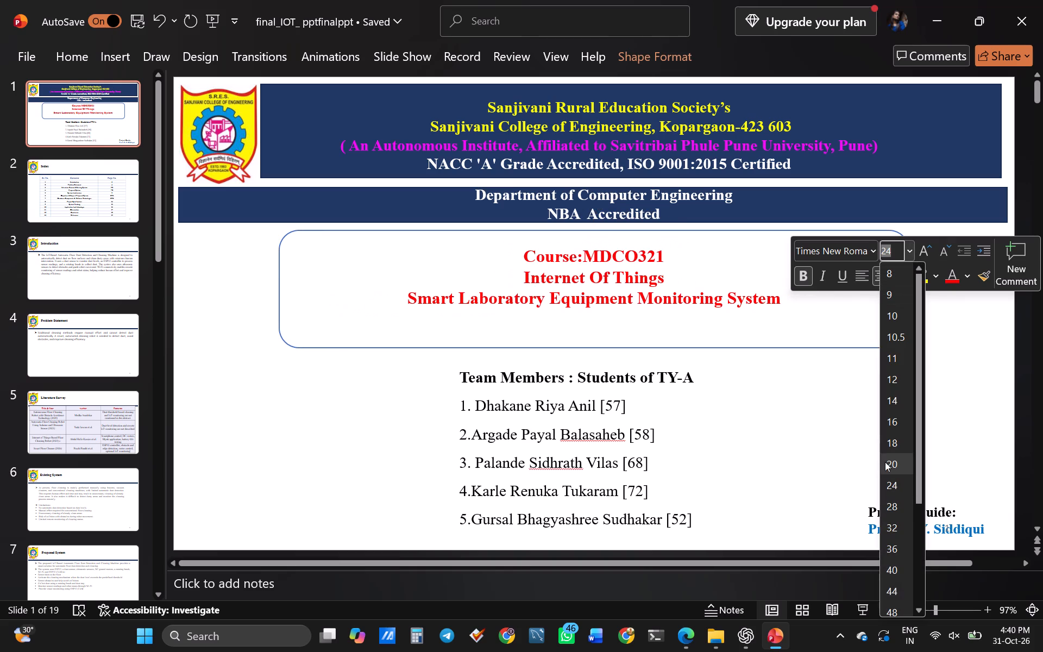
Set the font size of the red course and project title text on the title slide to 24.
click(893, 478)
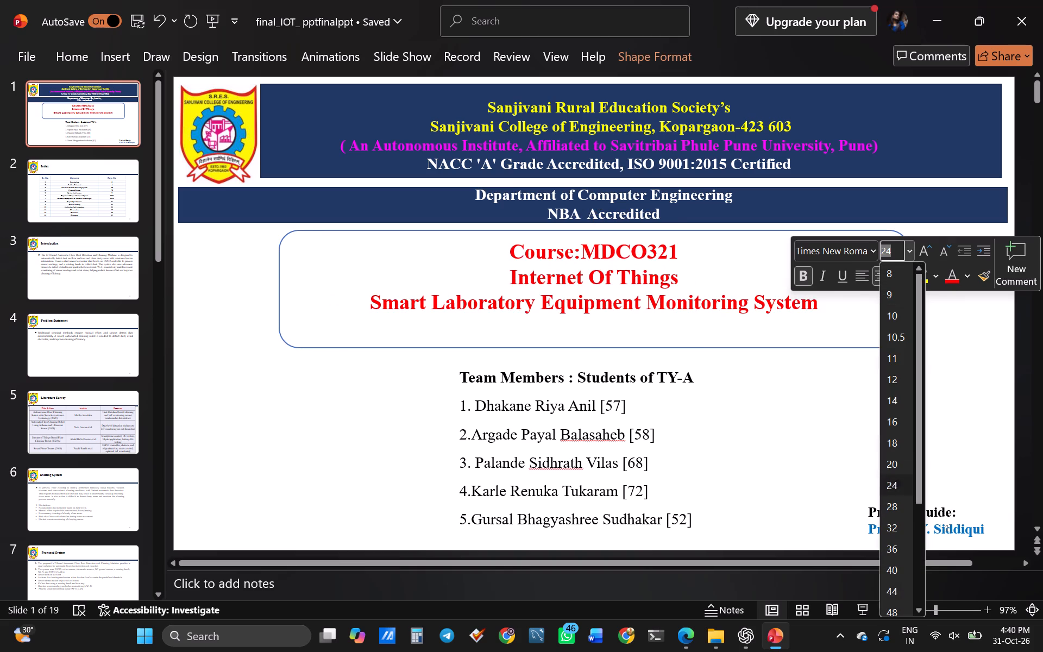
Narrow the Team Members text box on the title slide from its outer edge so it clears the Project Guide text.
click(819, 460)
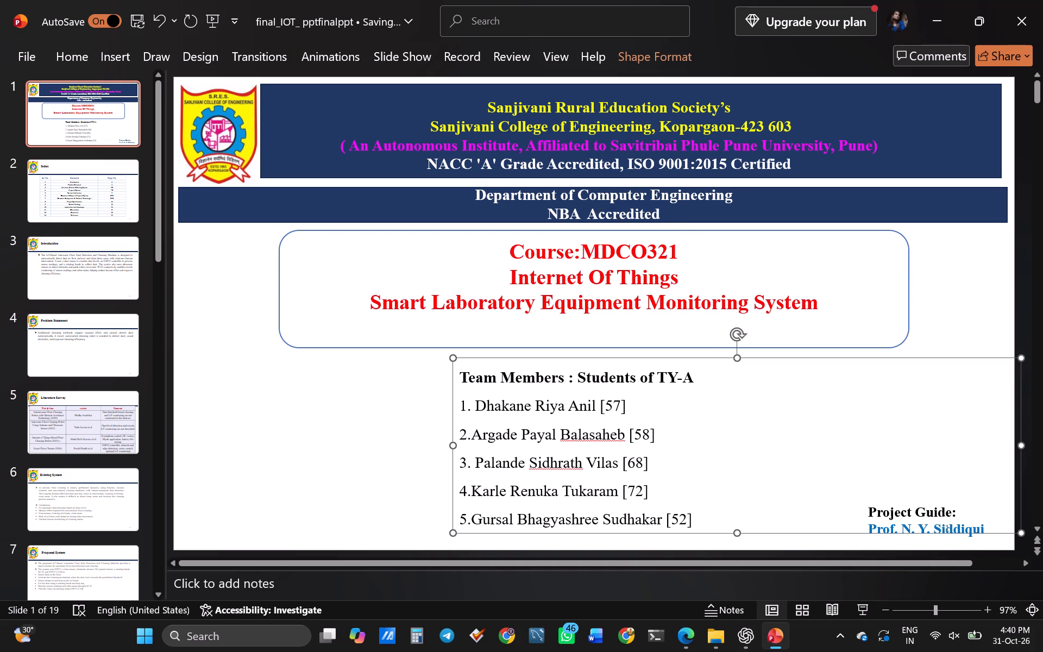
drag(1020, 445, 905, 466)
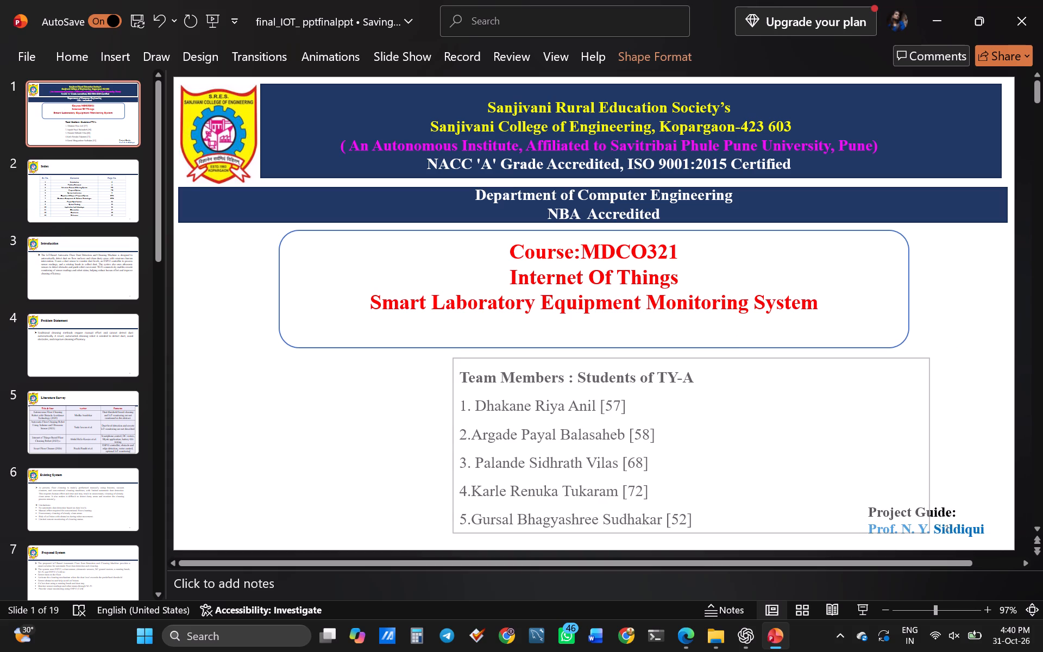
drag(905, 466, 764, 454)
click(830, 436)
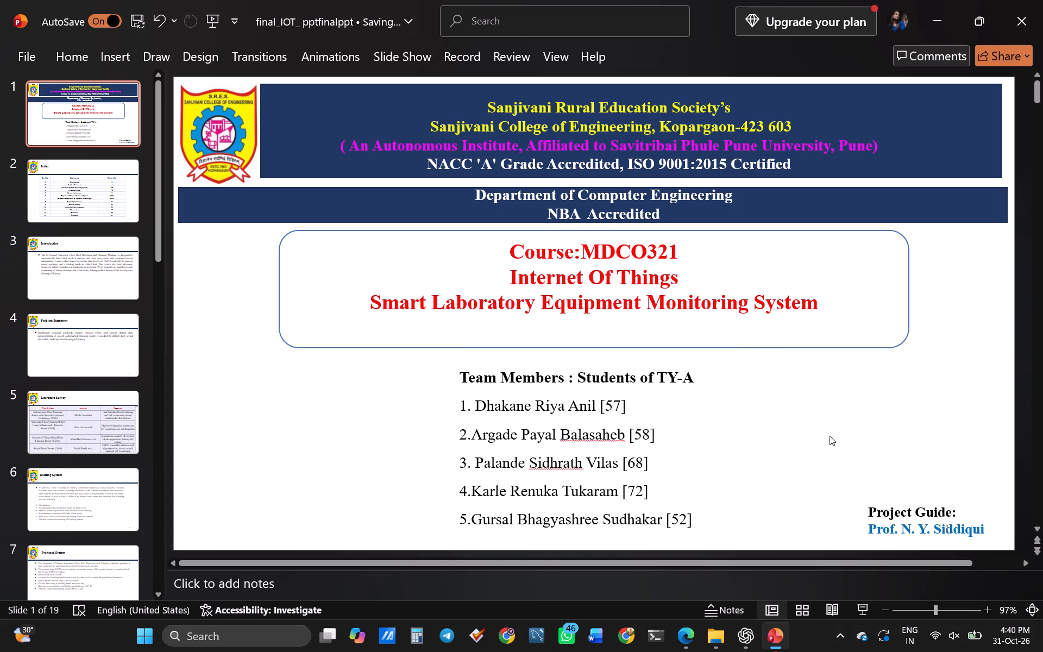
Save the presentation with the adjusted title slide.
key(ctrl+s)
Review the slides in order from Index through Objectives of Proposed System, checking their content and layout.
key(Down)
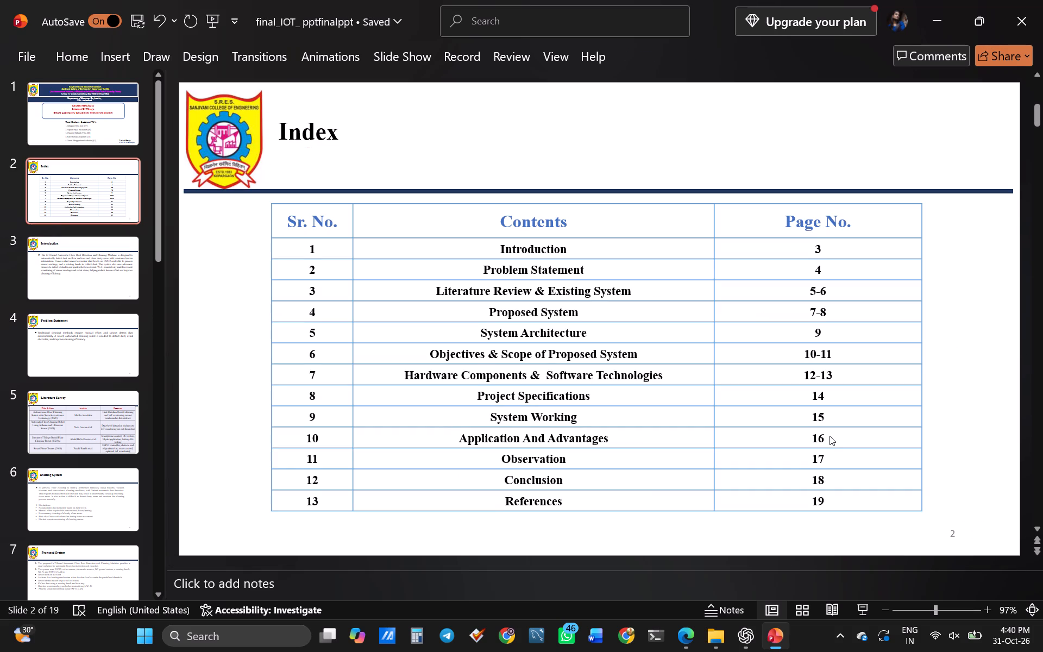
key(Down)
key(Down)
key(Down)
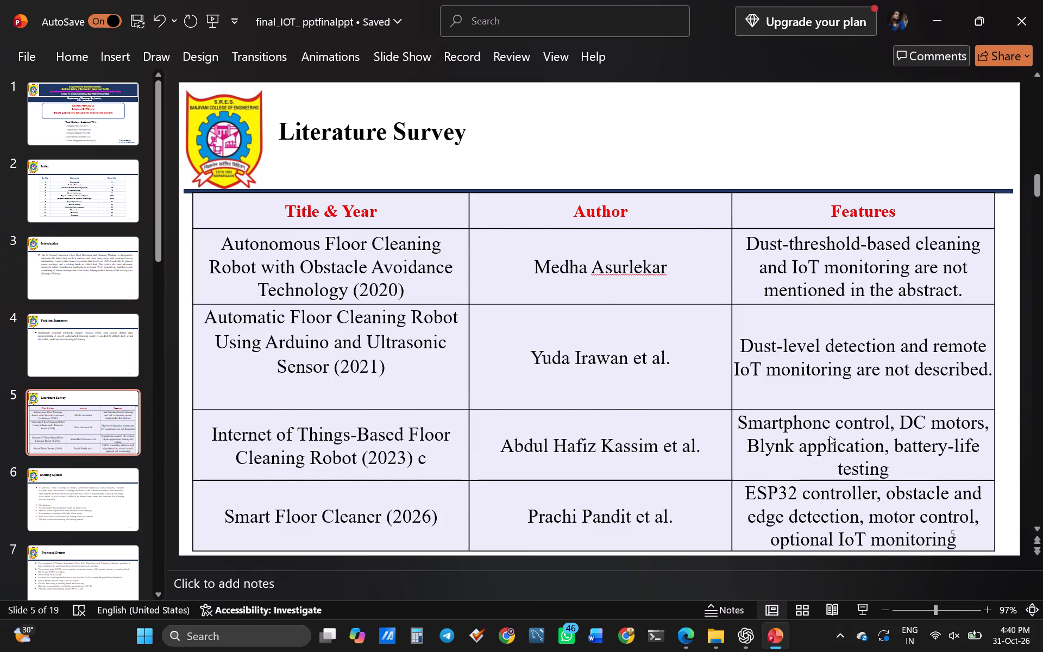
key(Down)
key(Down)
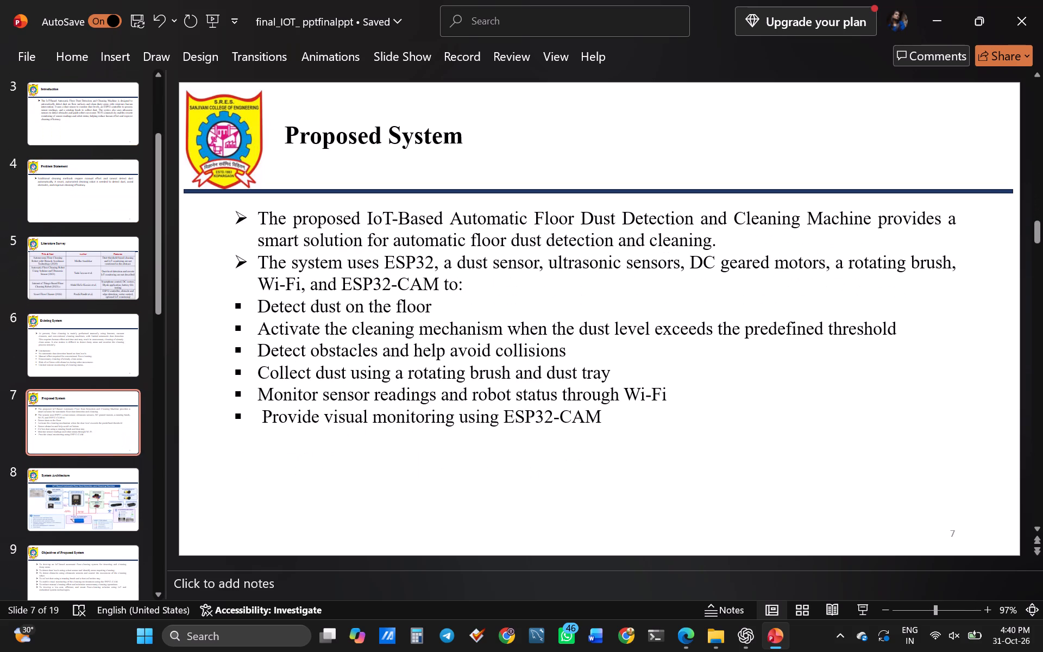
key(Down)
key(Down)
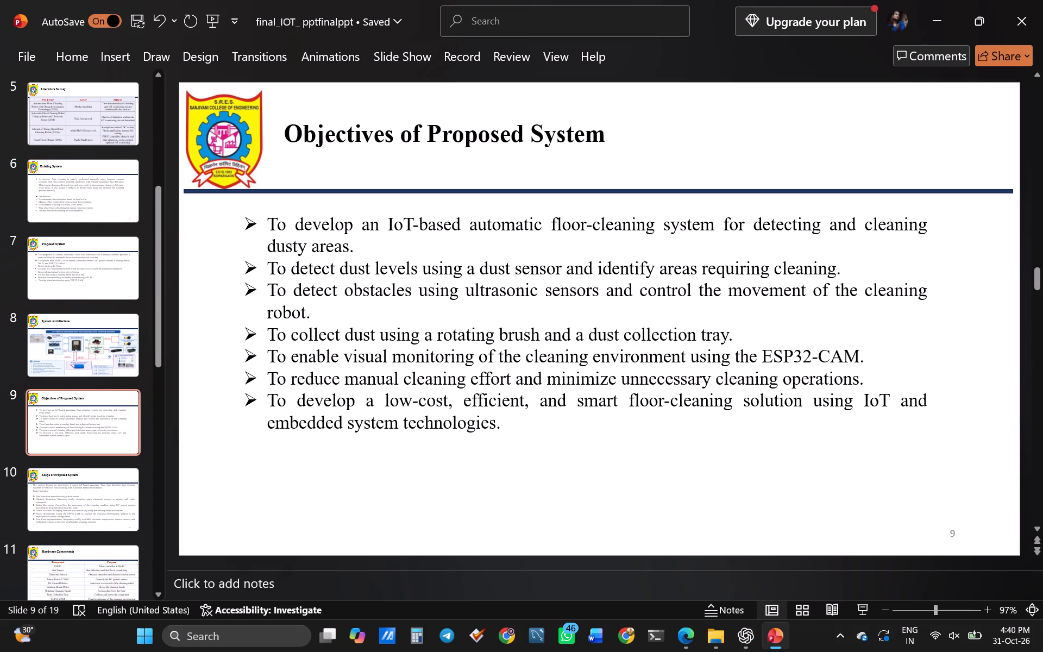
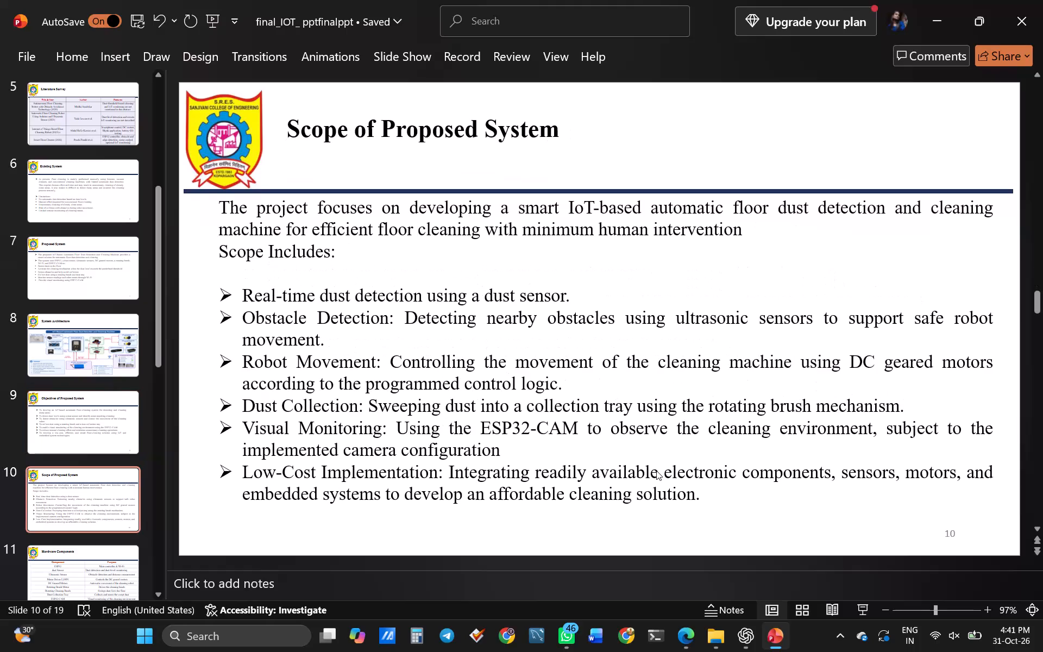
Review the slides in order from Hardware Components through Observation, rechecking Software & Technologies, for content and layout.
key(Down)
key(Down)
key(Down)
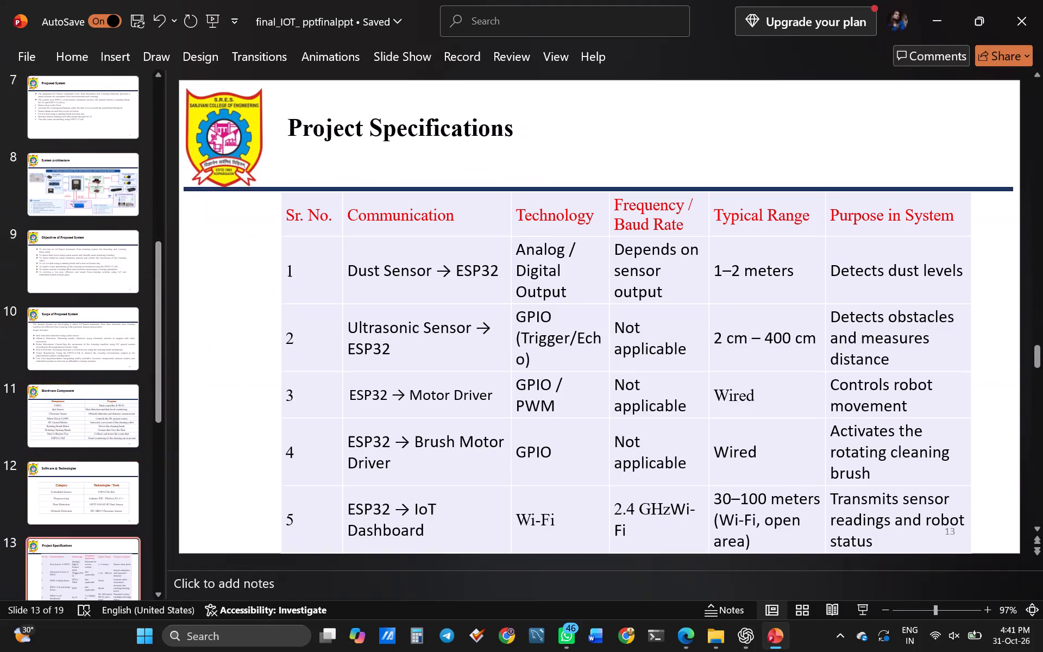
key(Up)
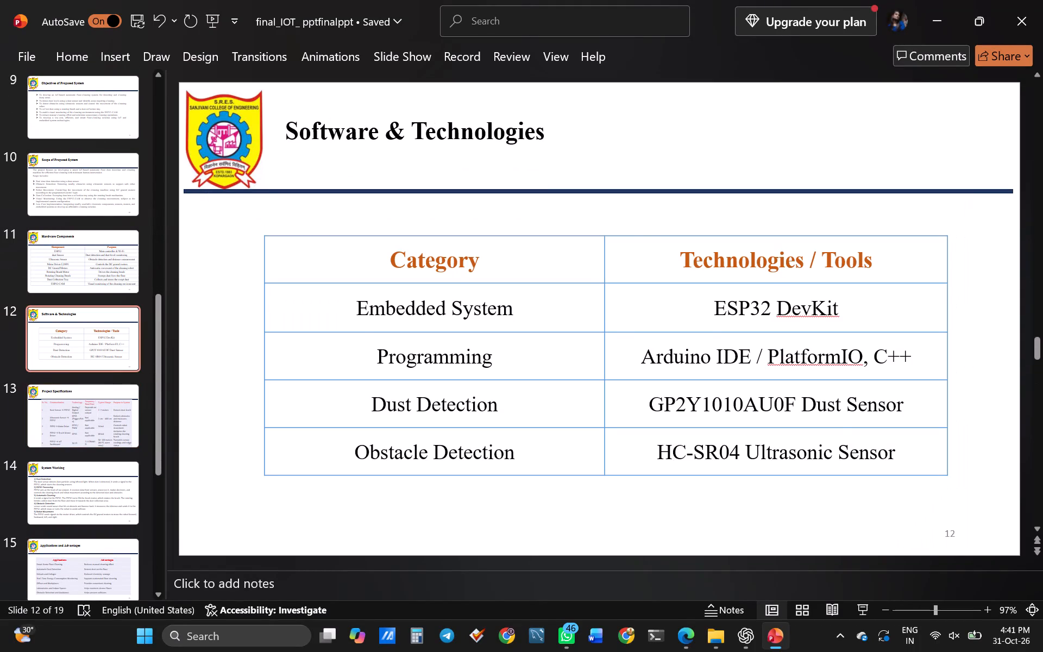
key(Down)
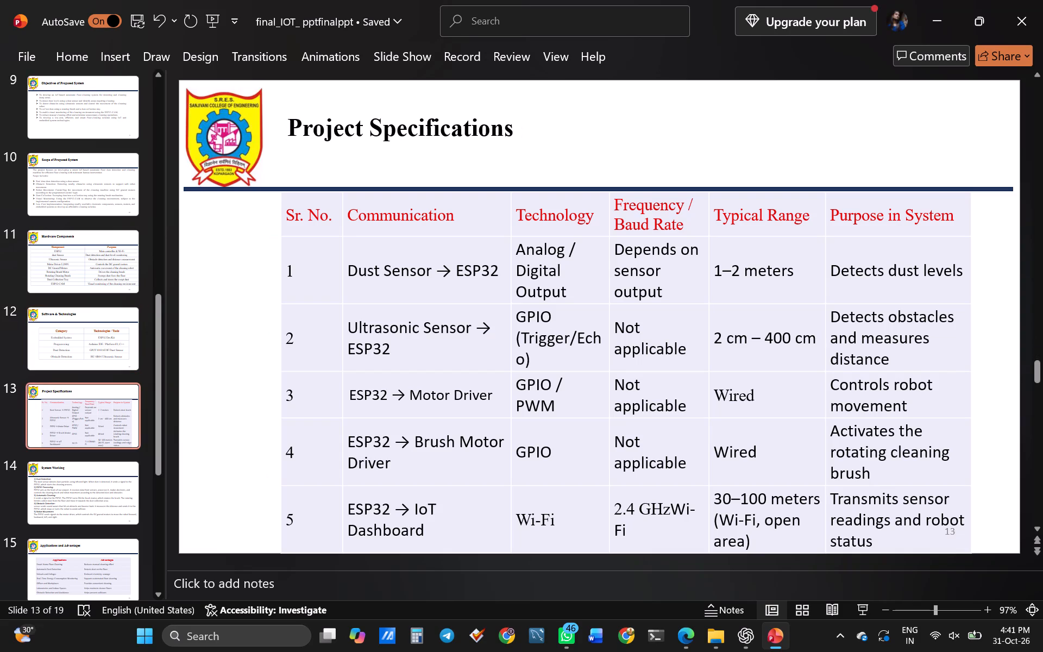
key(Down)
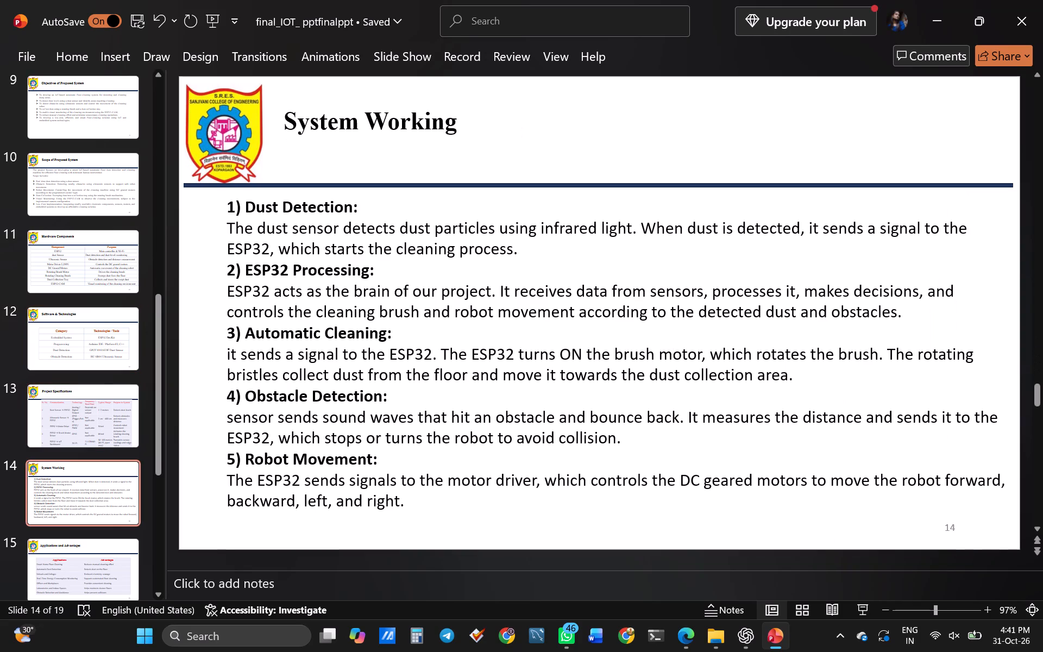
key(Down)
key(Down)
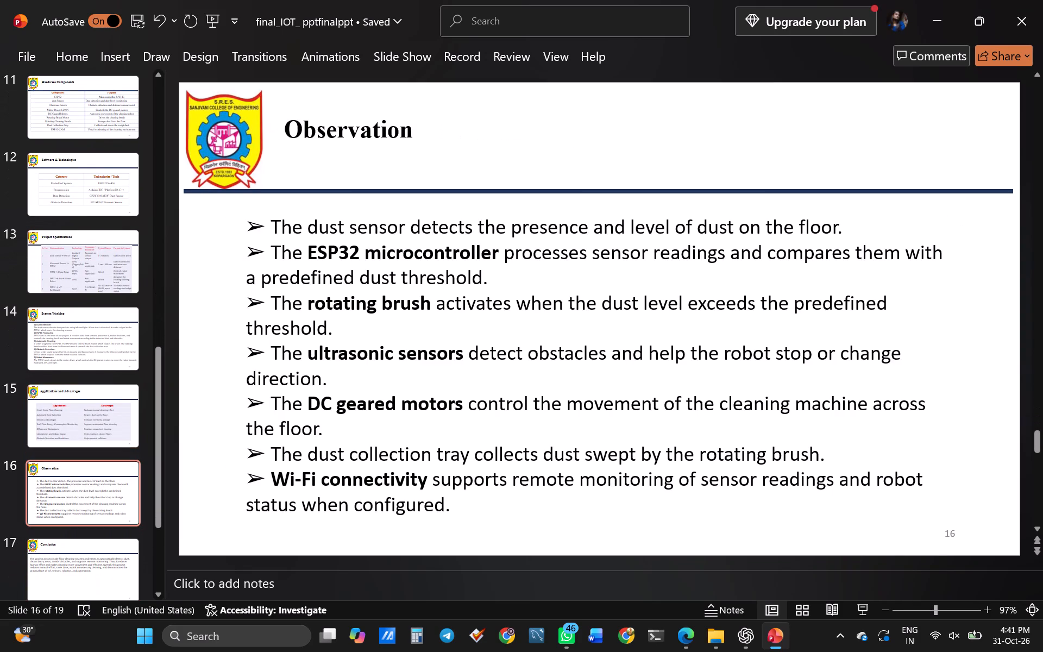
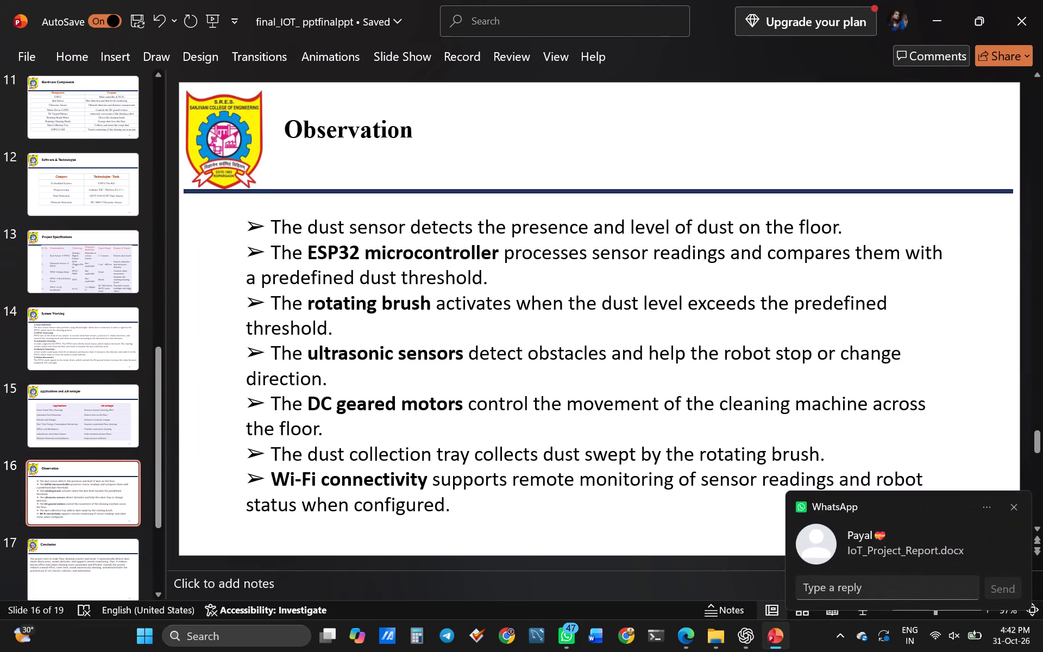
Dismiss the incoming WhatsApp notification and return to the title slide of the presentation.
click(1015, 511)
scroll(21, 232, up, 15)
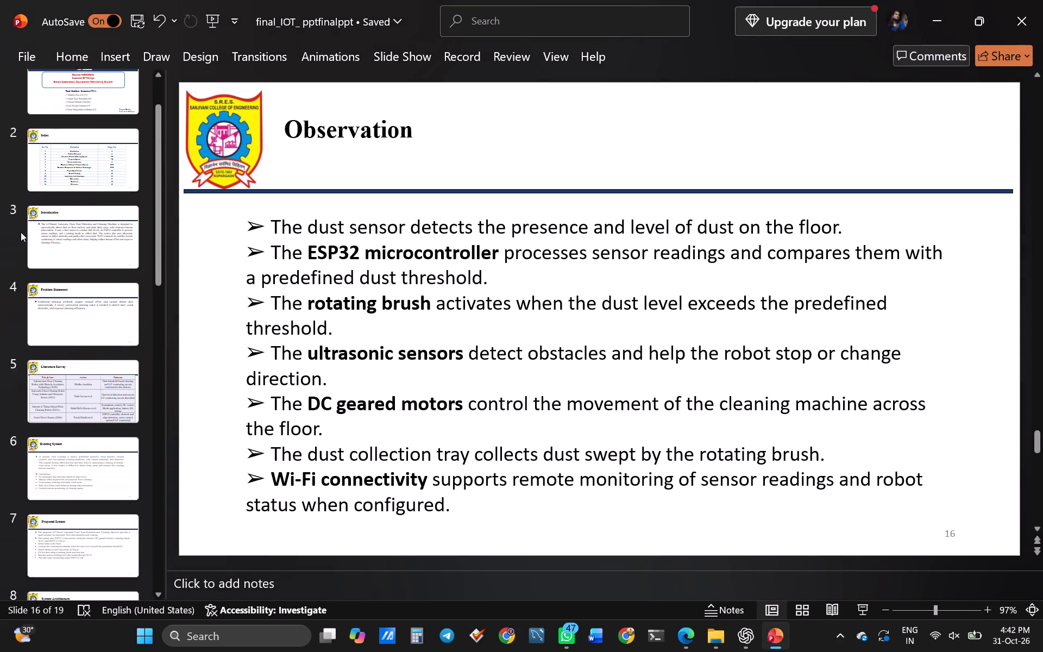
scroll(21, 232, up, 2)
click(77, 102)
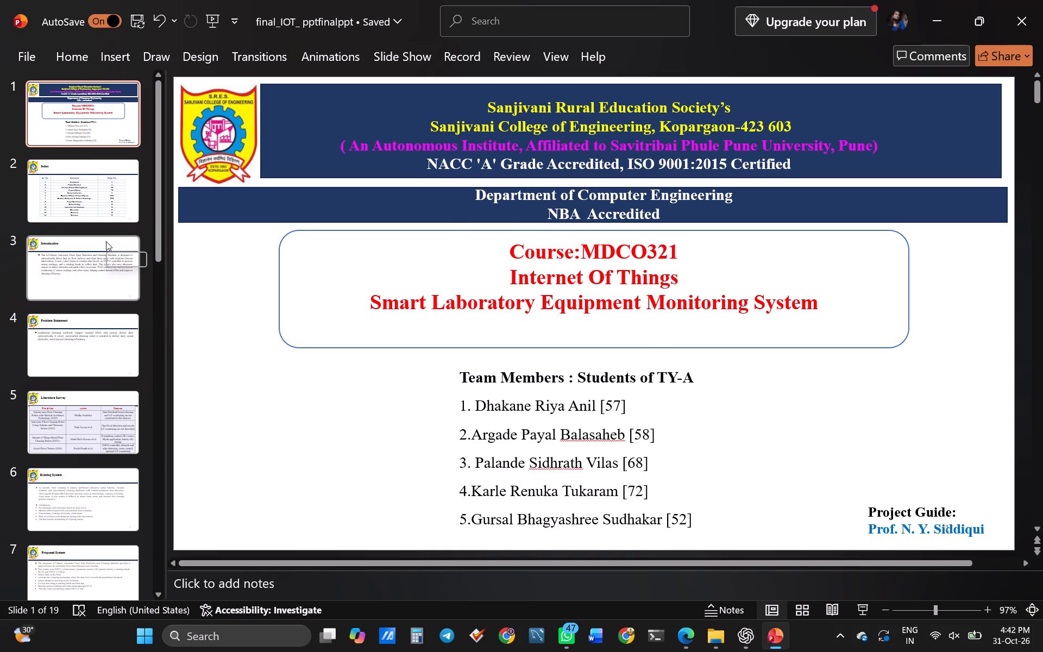
Review the slides in order from the title slide through Objectives of Proposed System, rechecking the System Architecture diagram.
key(Down)
key(Down)
key(Down)
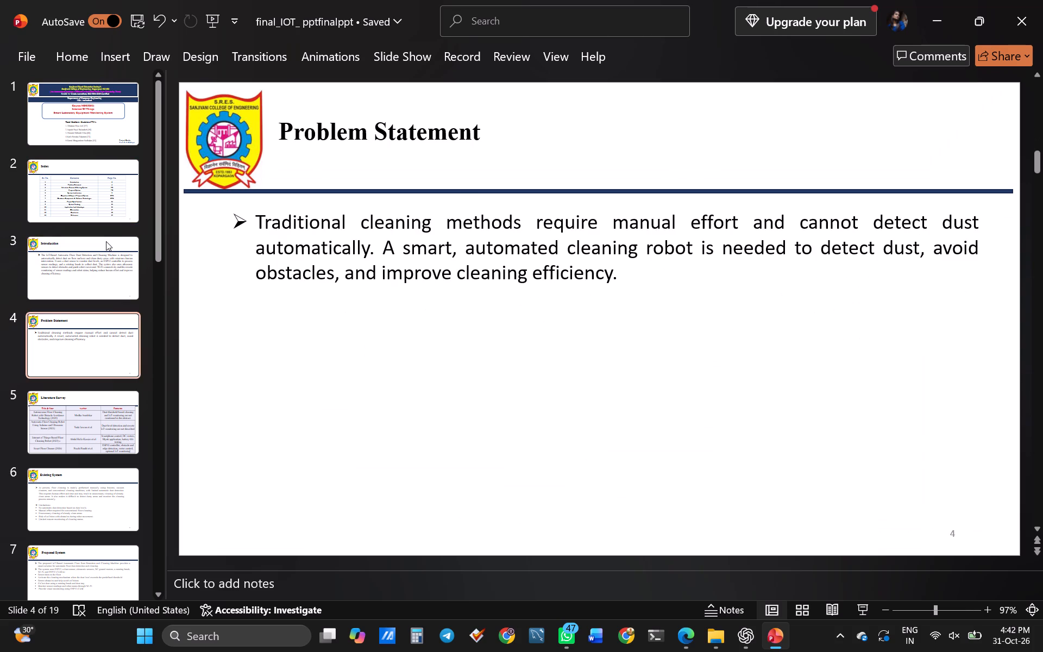
key(Down)
key(Down)
key(Down)
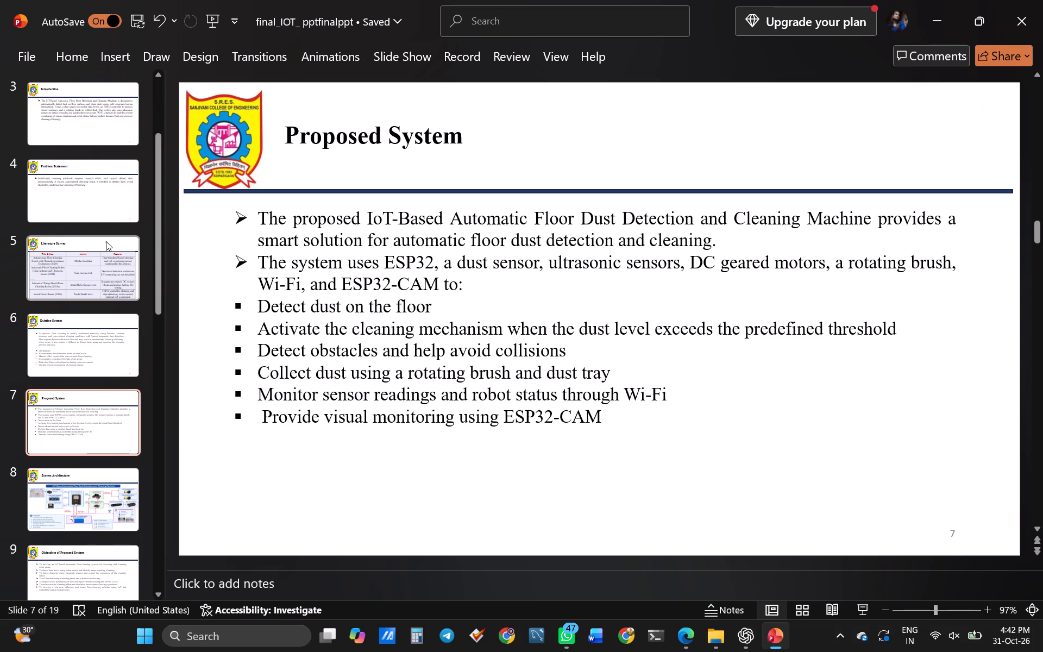
key(Down)
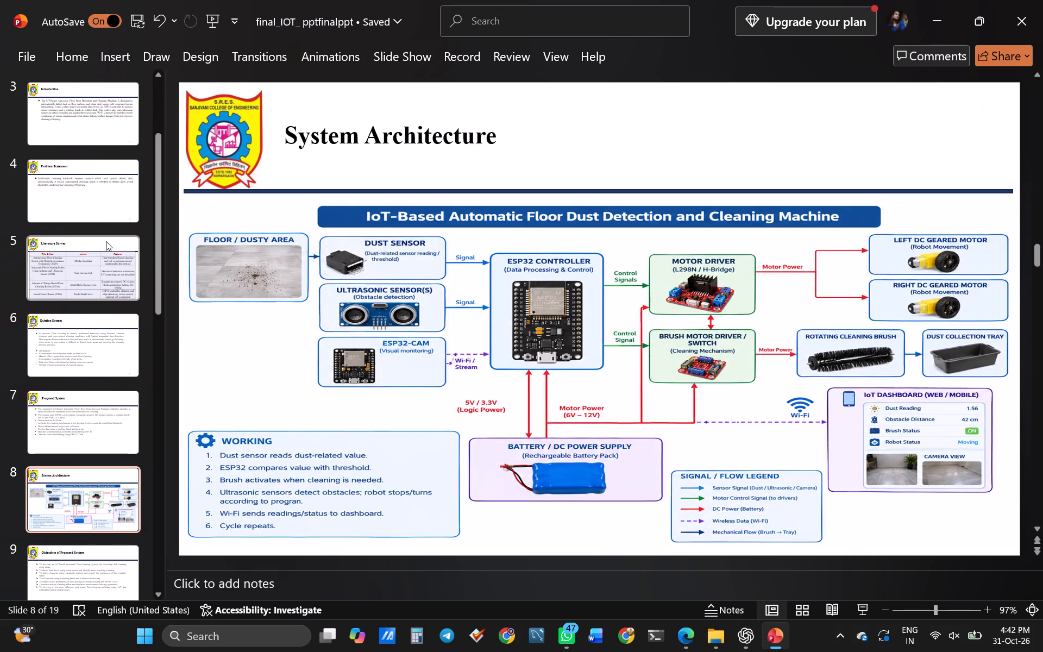
key(Down)
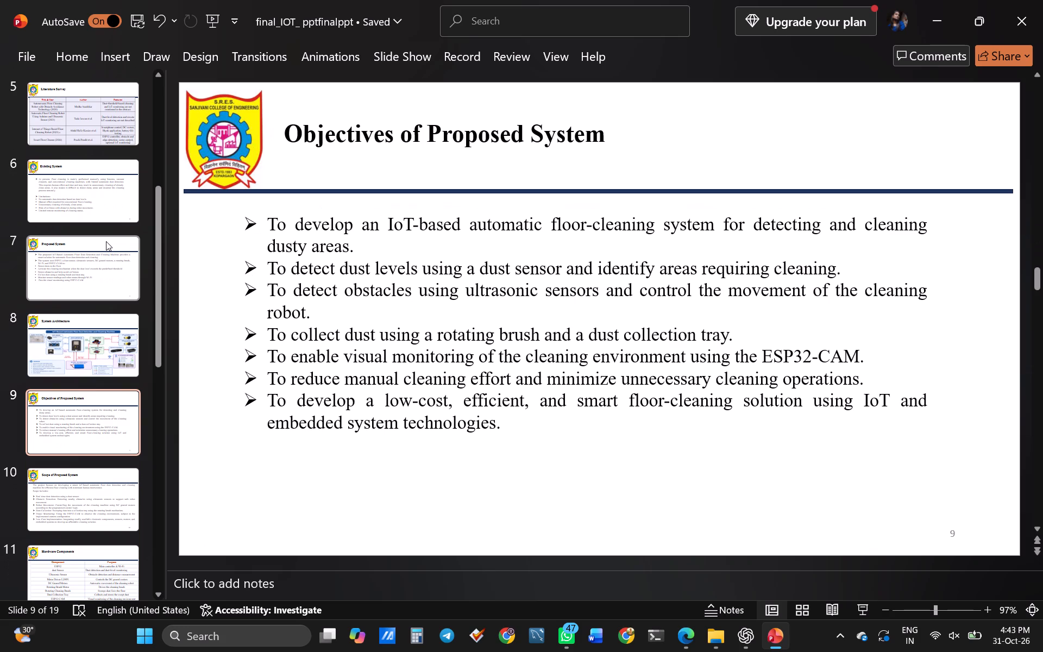
key(Up)
key(Down)
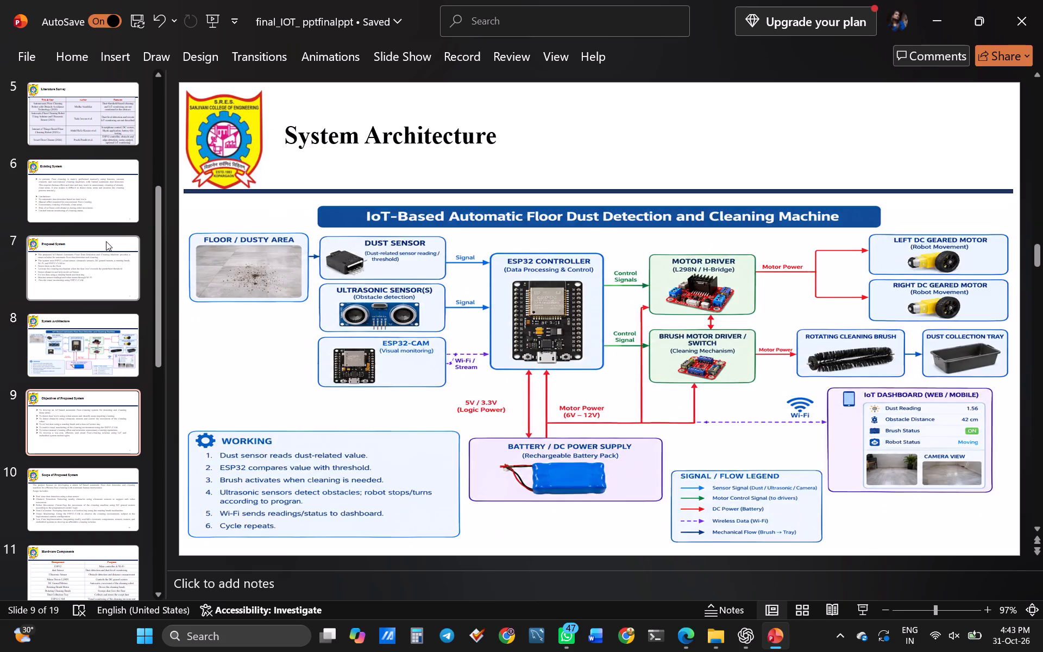
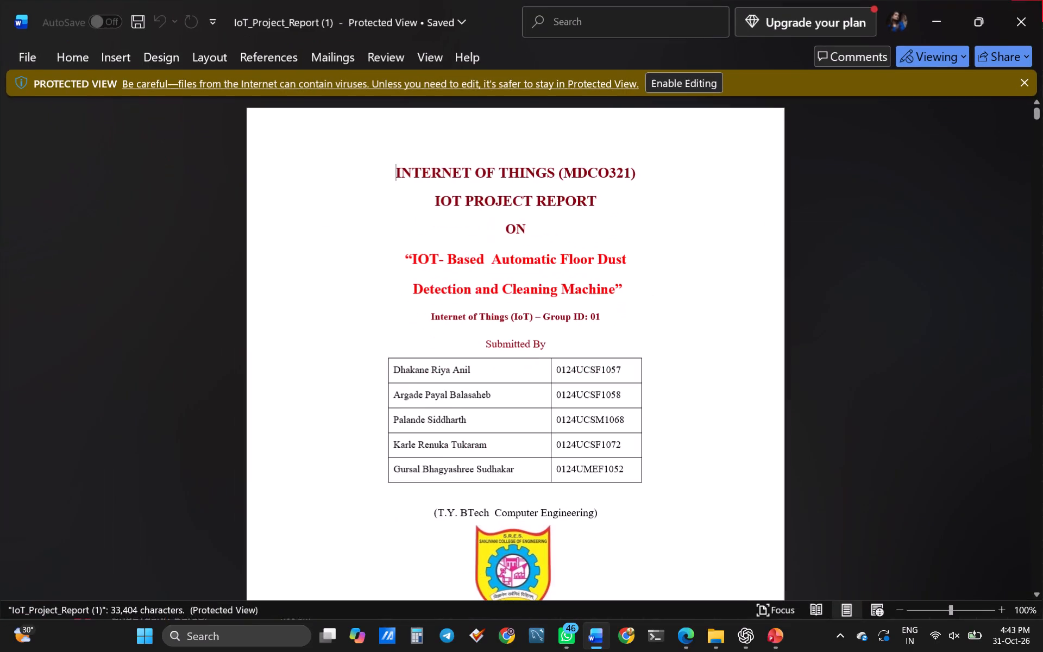
Look through the project report in Word from the cover page to the Objective and Hardware, Dataset & Tools sections.
scroll(629, 344, down, 6)
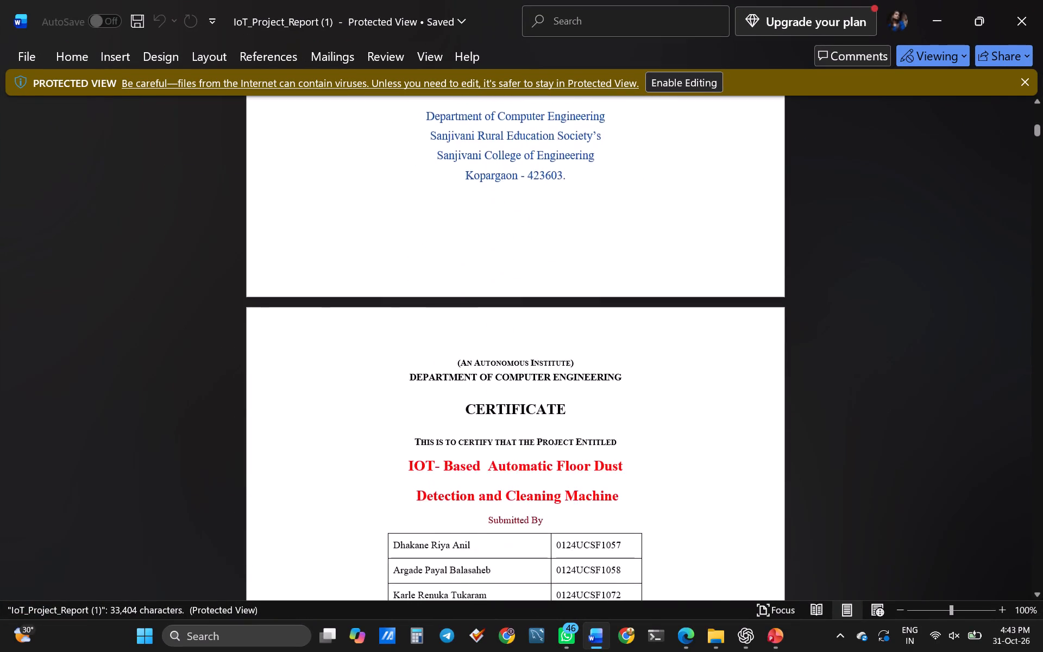
scroll(629, 344, down, 7)
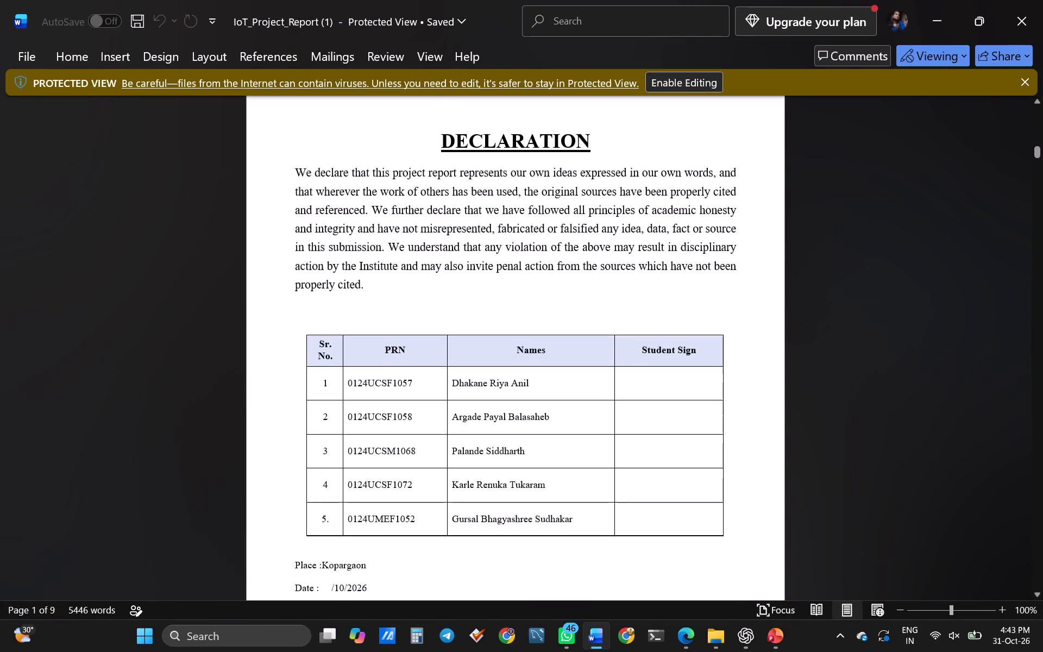
scroll(629, 344, down, 4)
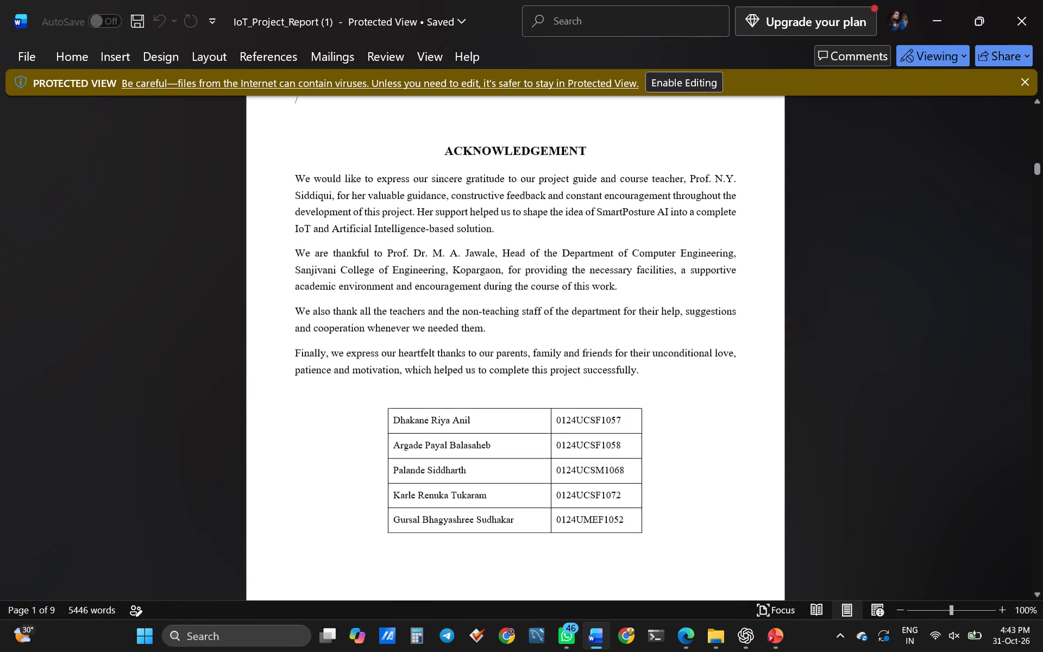
scroll(629, 344, down, 6)
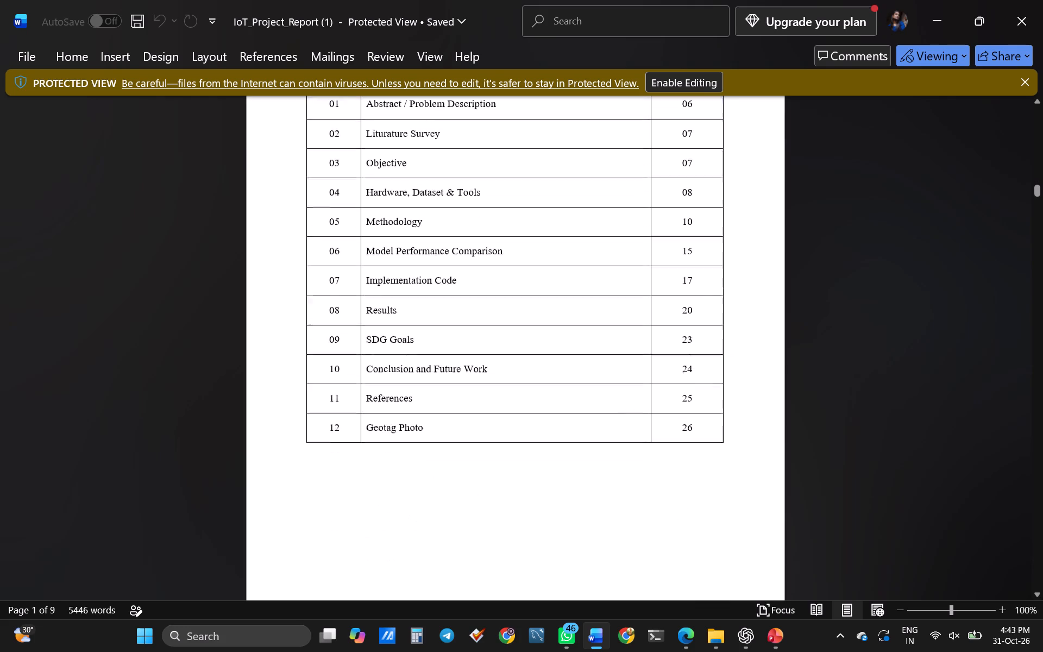
scroll(629, 344, down, 5)
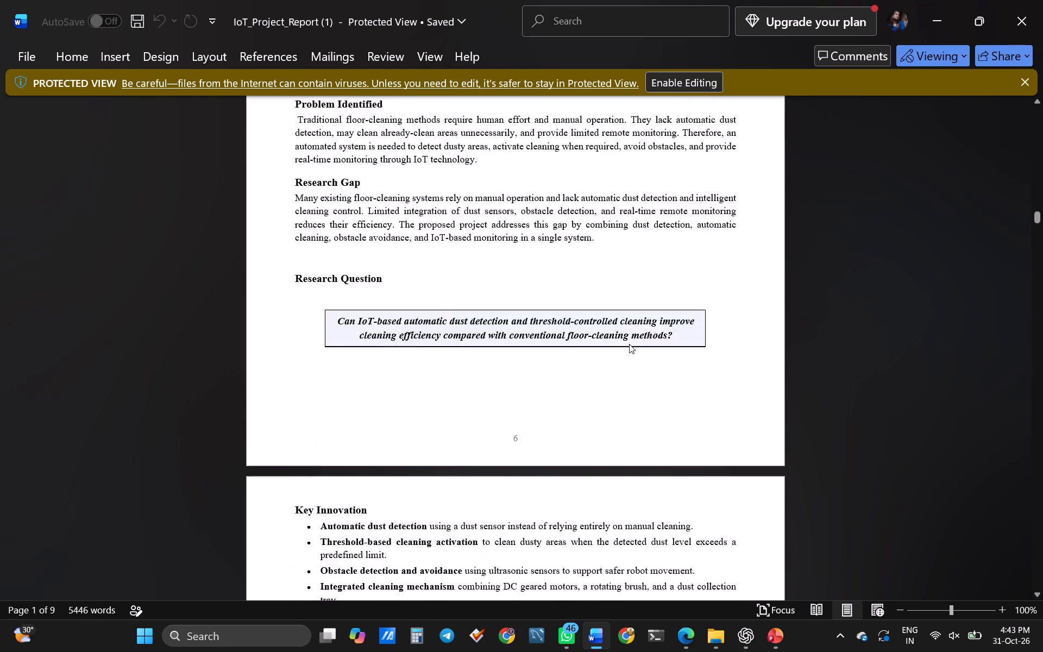
scroll(629, 344, down, 5)
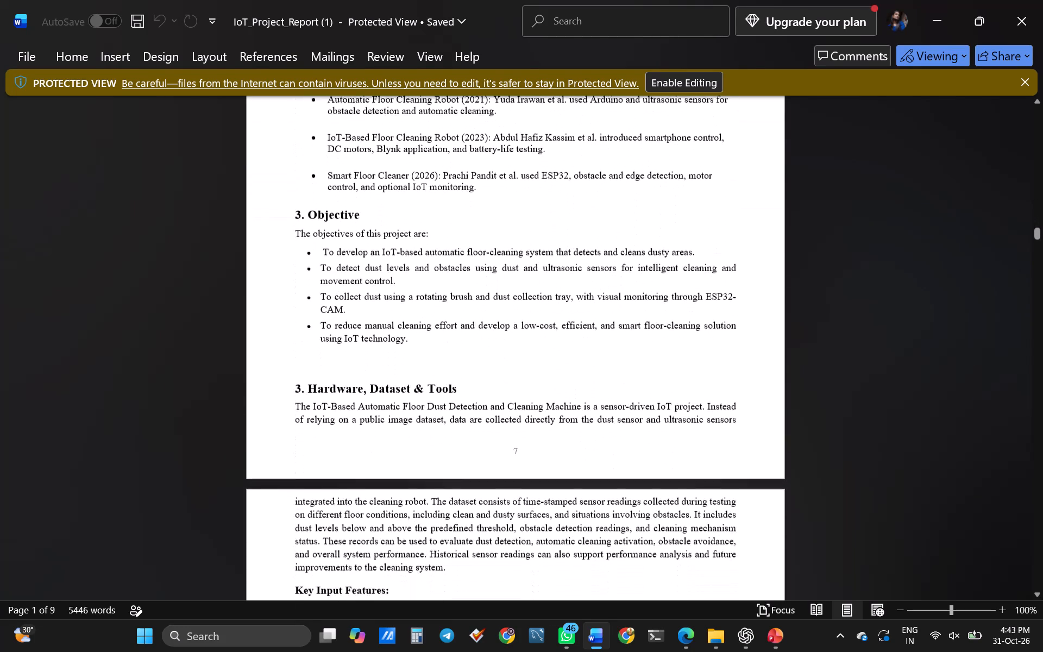
scroll(629, 344, down, 2)
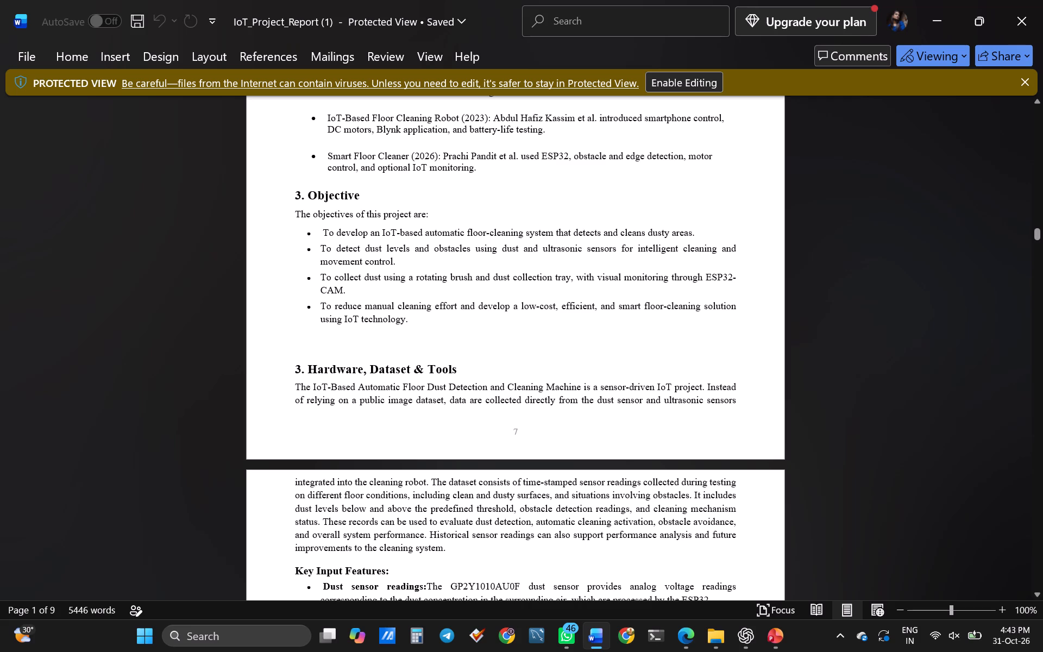
click(656, 90)
scroll(406, 328, down, 10)
scroll(406, 328, down, 20)
scroll(406, 328, down, 12)
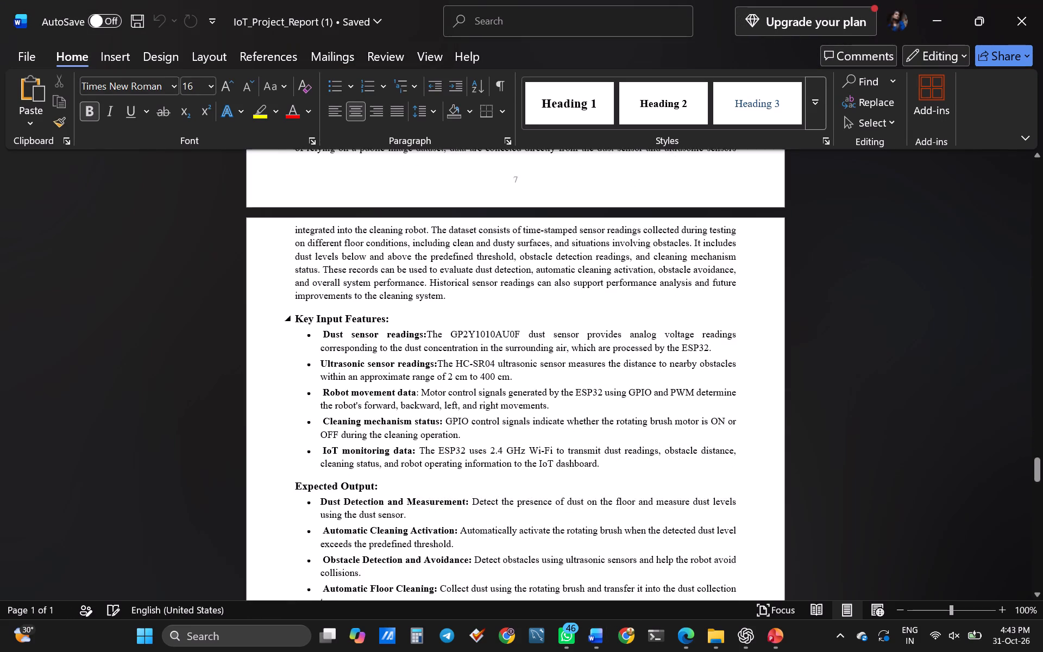
scroll(406, 328, down, 1)
scroll(406, 328, up, 1)
scroll(406, 328, down, 1)
scroll(406, 328, up, 1)
scroll(406, 328, down, 1)
scroll(406, 328, up, 2)
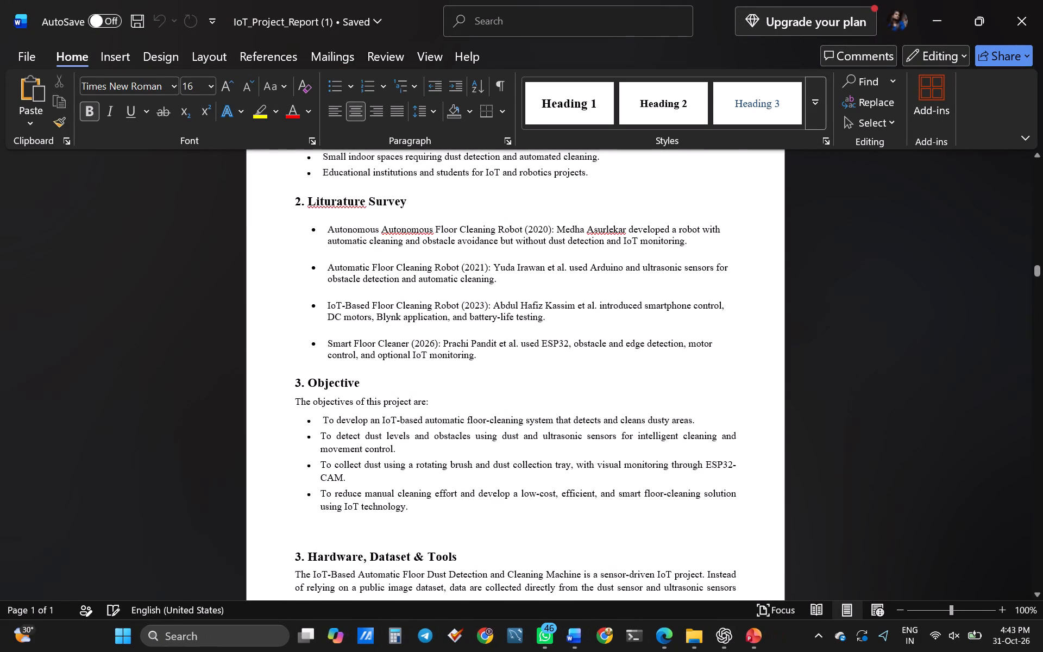
drag(319, 419, 414, 503)
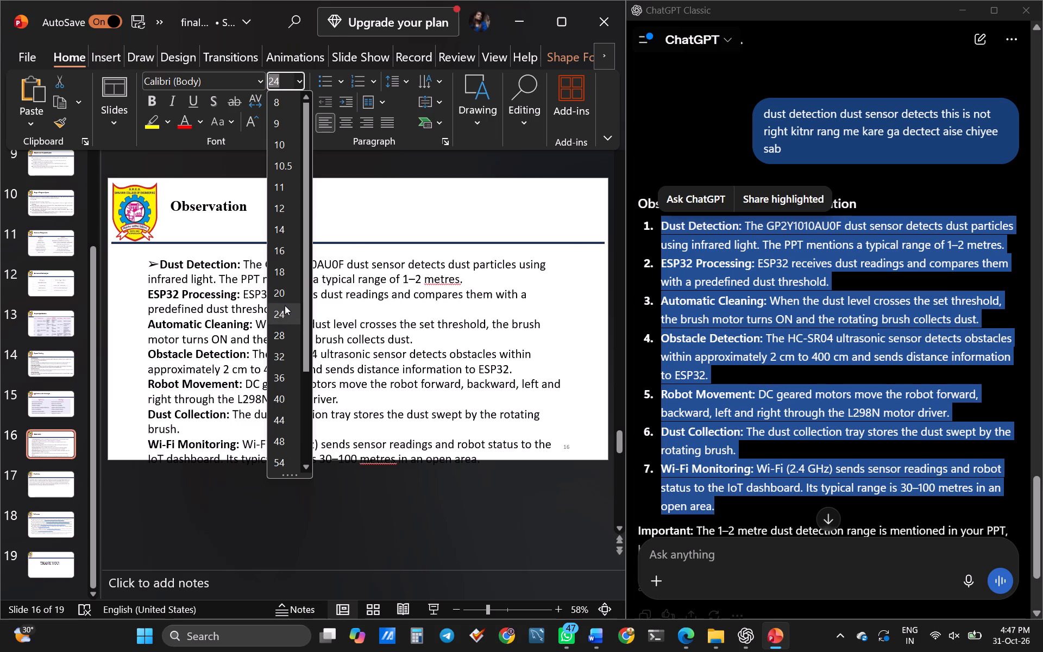
Set the font size of the pasted points on the Observation slide to 24.
click(285, 305)
click(479, 303)
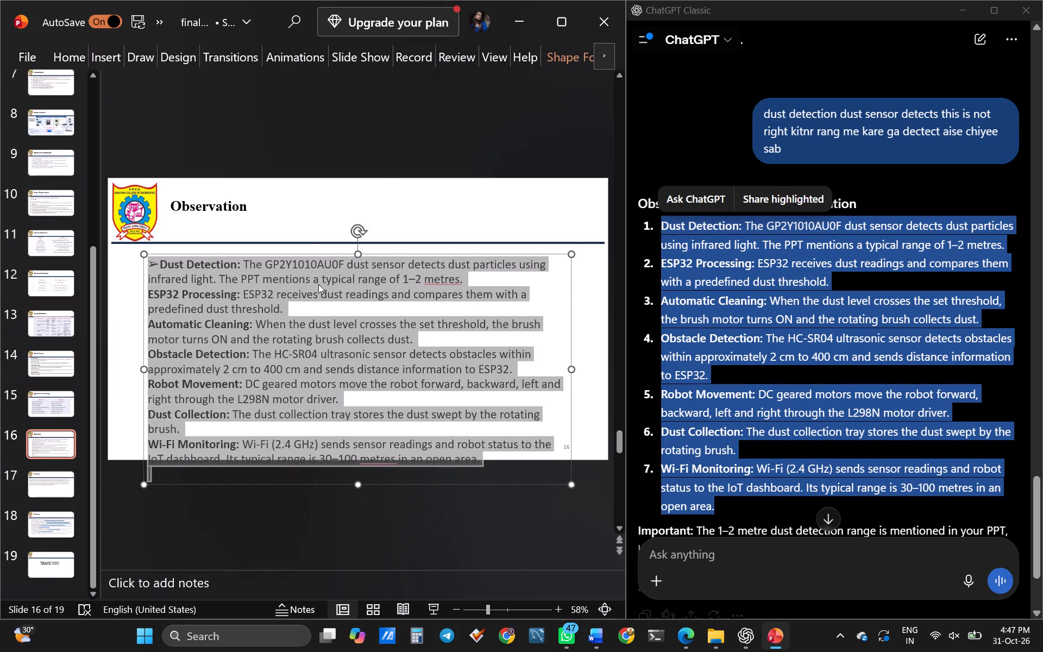
Move the Observation text box up to just beneath the header line so its last line fits on the slide.
drag(362, 254, 360, 247)
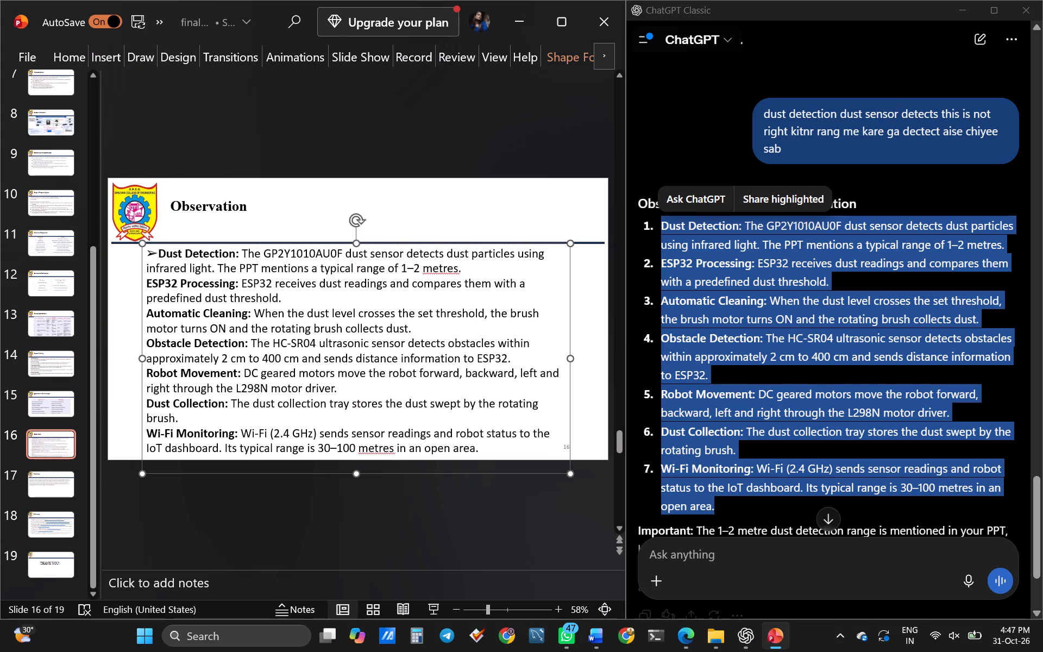
click(584, 316)
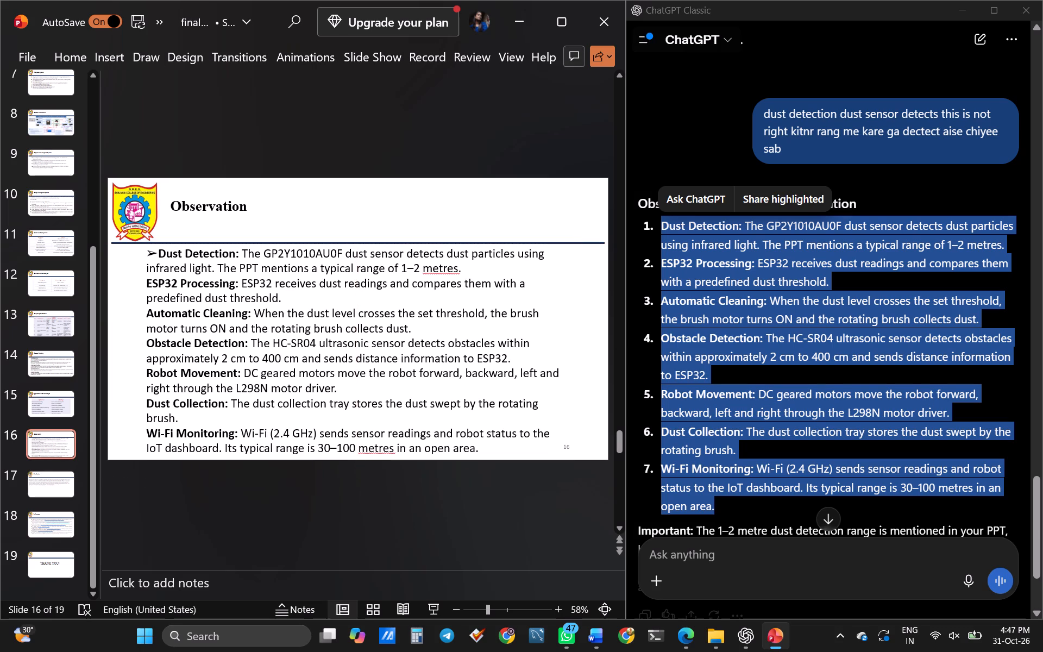
Select the Observation points from ESP32 Processing through the start of Wi-Fi Monitoring for formatting.
drag(147, 282, 272, 438)
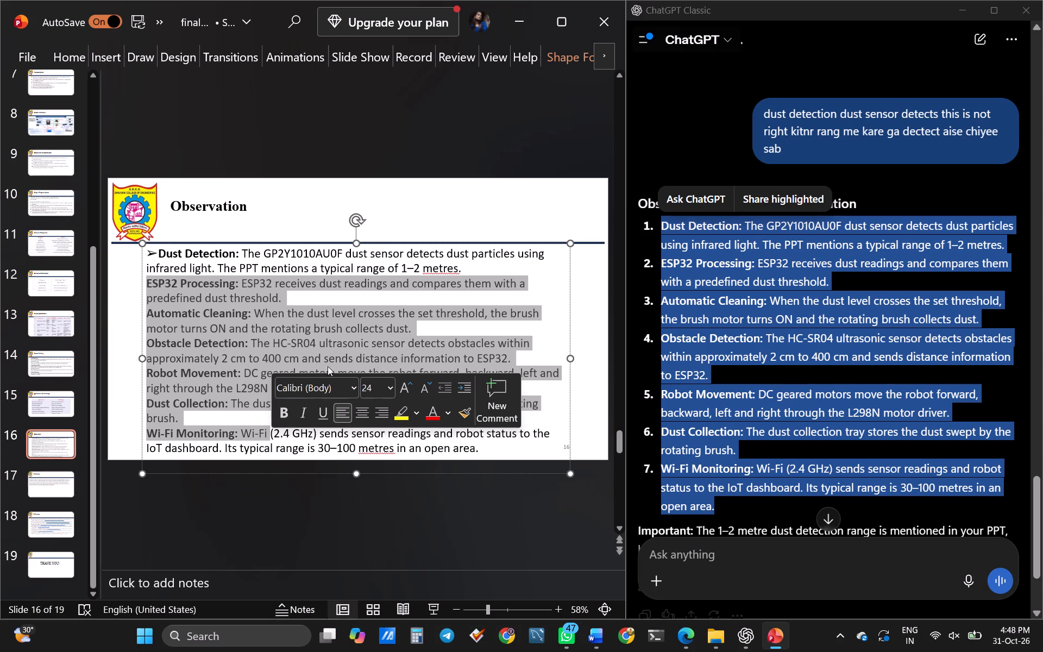
click(74, 54)
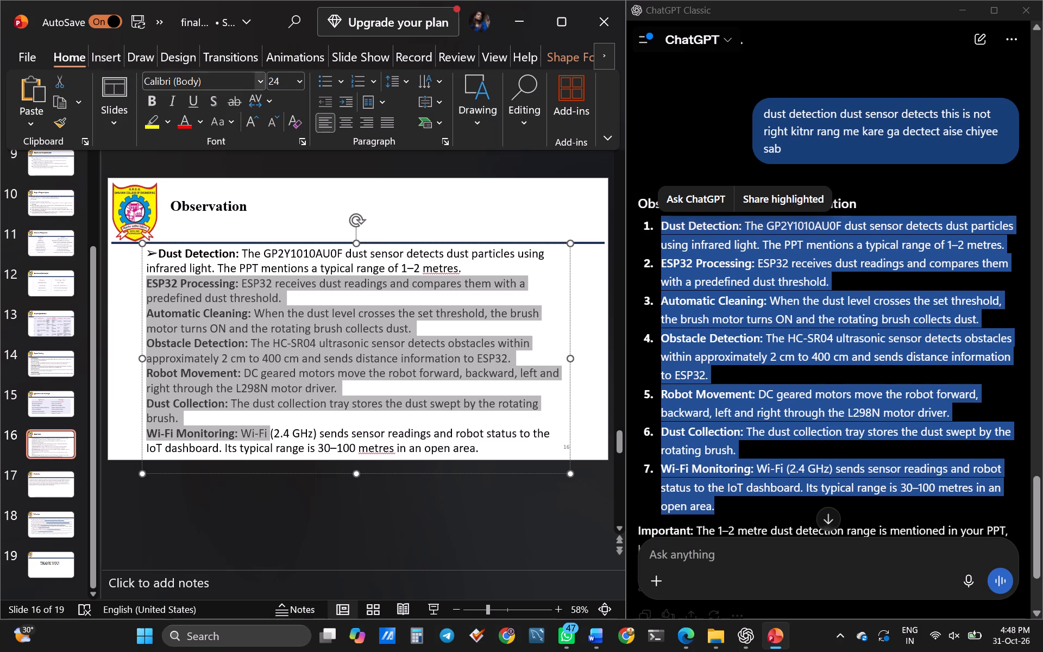
Apply arrow bullets to the Observation slide's points from ESP32 Processing through Wi-Fi Monitoring.
click(338, 83)
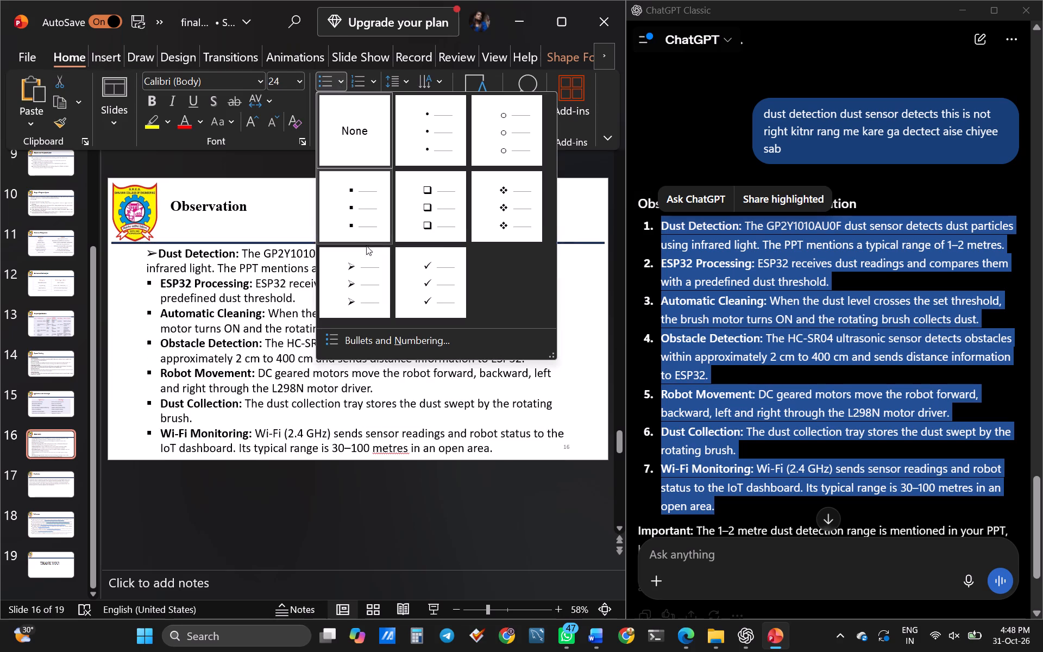
click(358, 292)
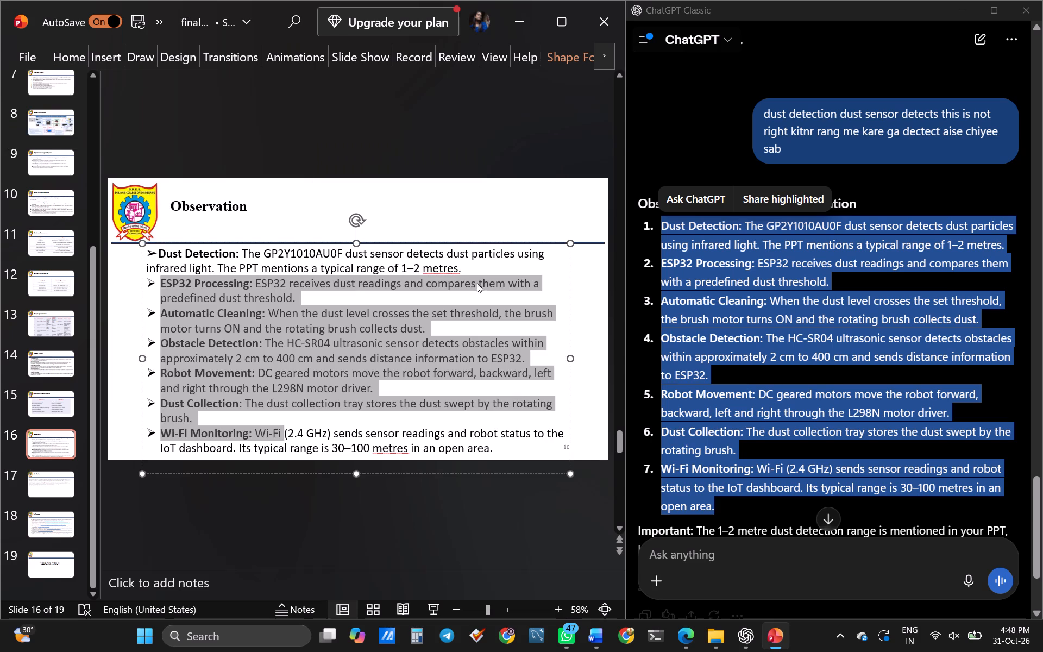
click(478, 227)
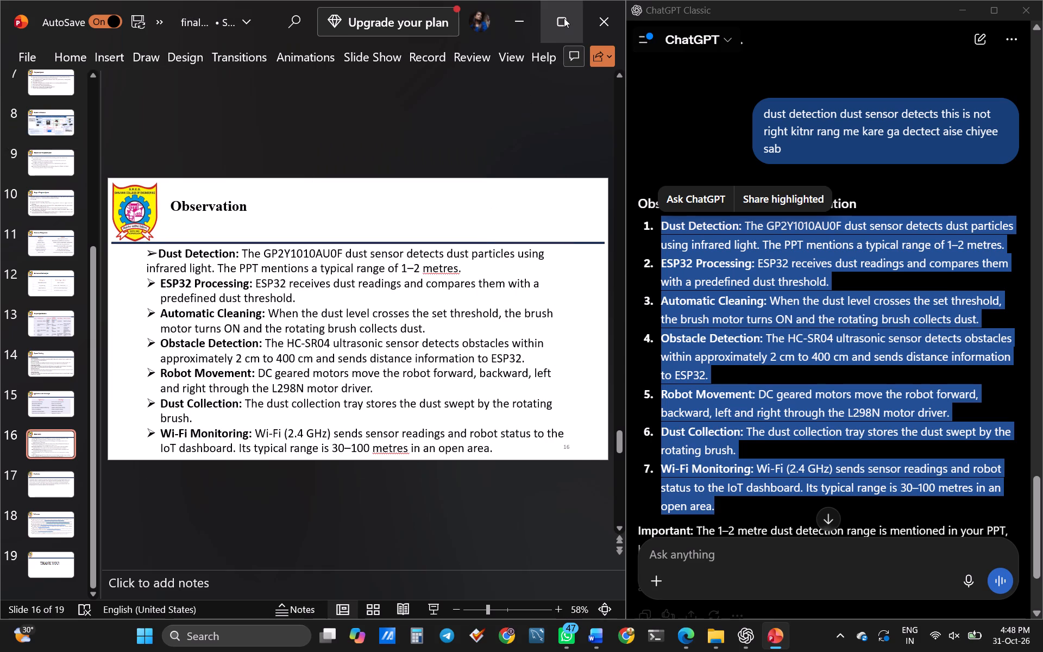
Save the presentation with the revised Observation slide and maximize the PowerPoint window.
key(ctrl+s)
click(564, 18)
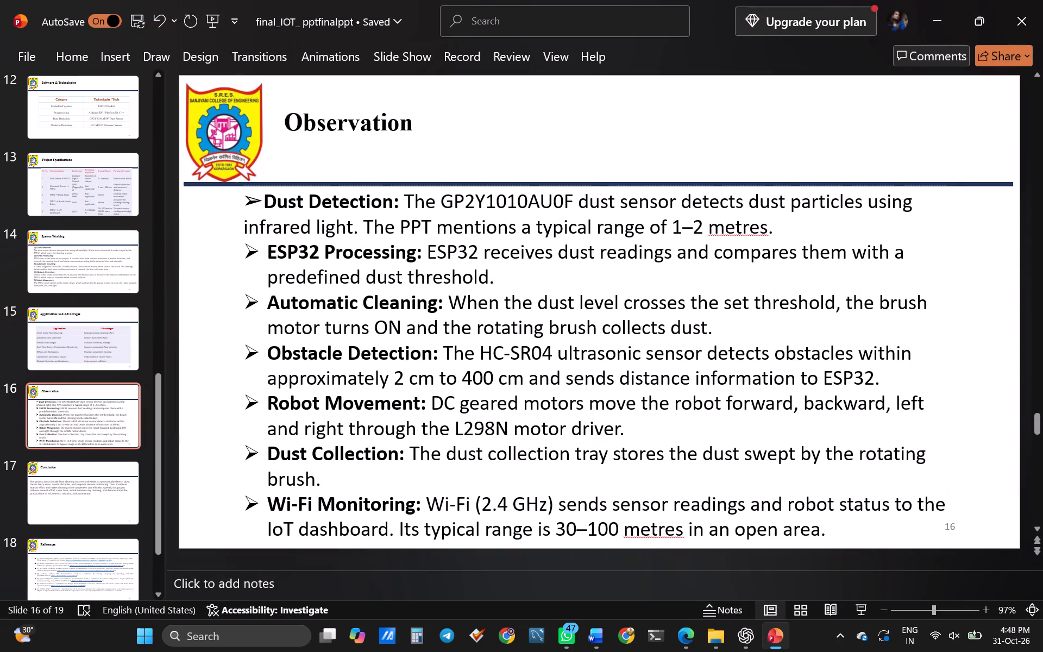
click(516, 233)
key(ctrl+s)
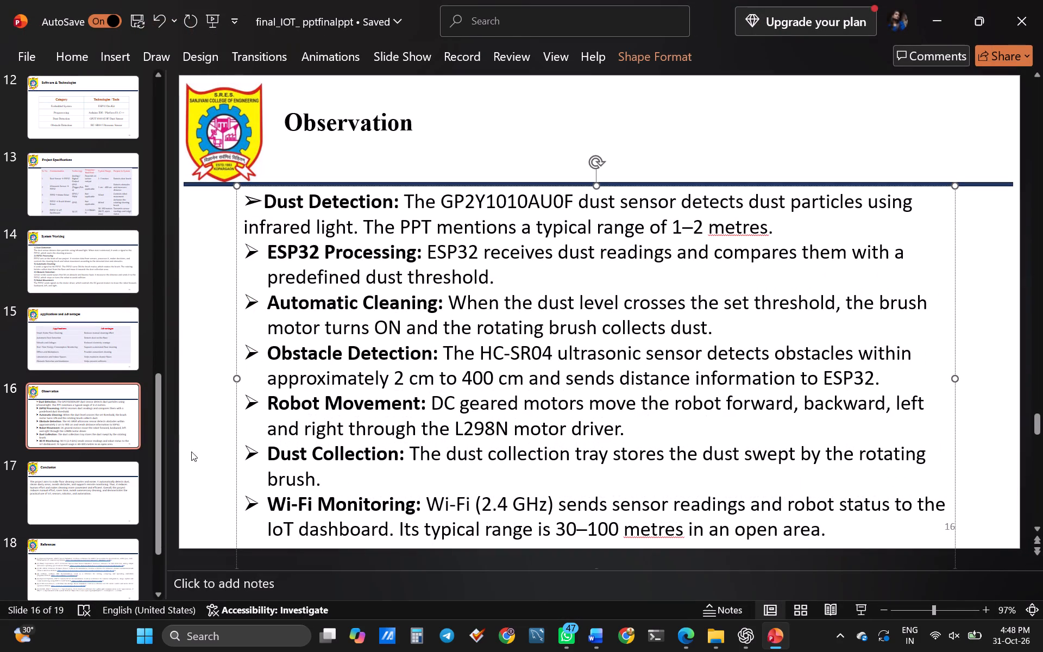
click(224, 418)
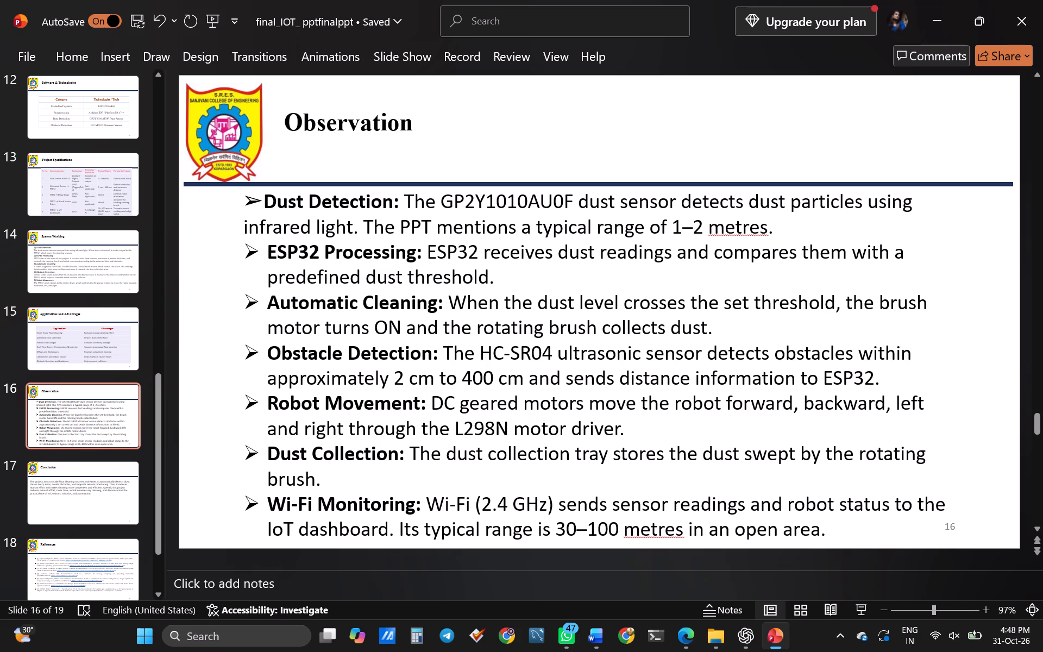
Shorten the Dust Detection point's second sentence to "The typical range of 1–2 metres." by deleting "PPT mentions a", and save.
click(541, 230)
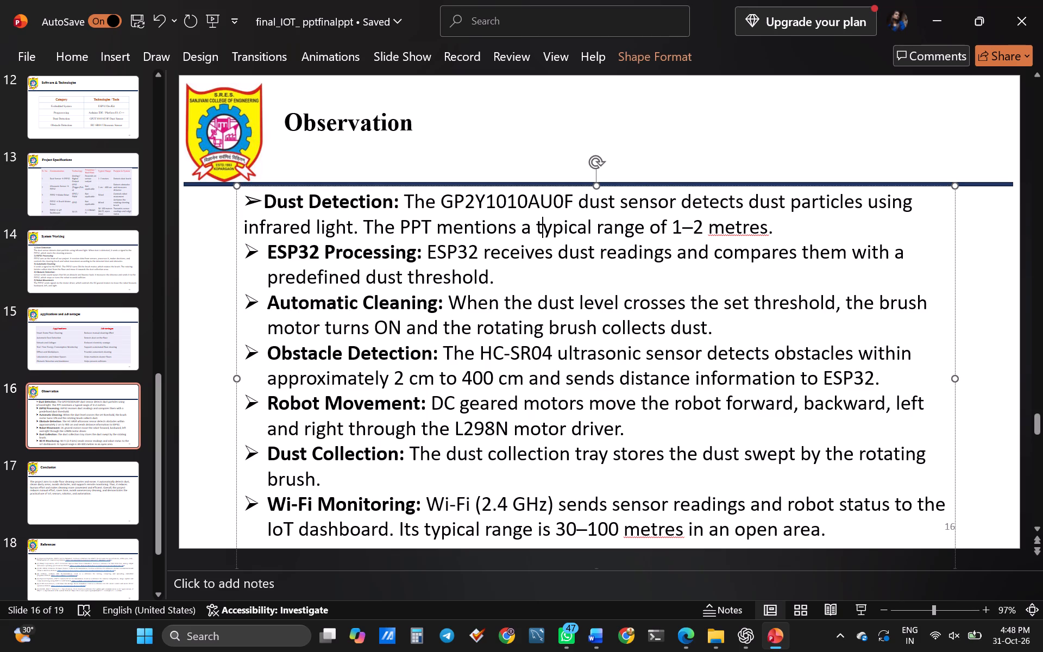
click(530, 228)
key(BackSpace)
key(BackSpace)
key(BackSpace)
key(BackSpace)
key(BackSpace)
key(BackSpace)
key(BackSpace)
key(BackSpace)
key(BackSpace)
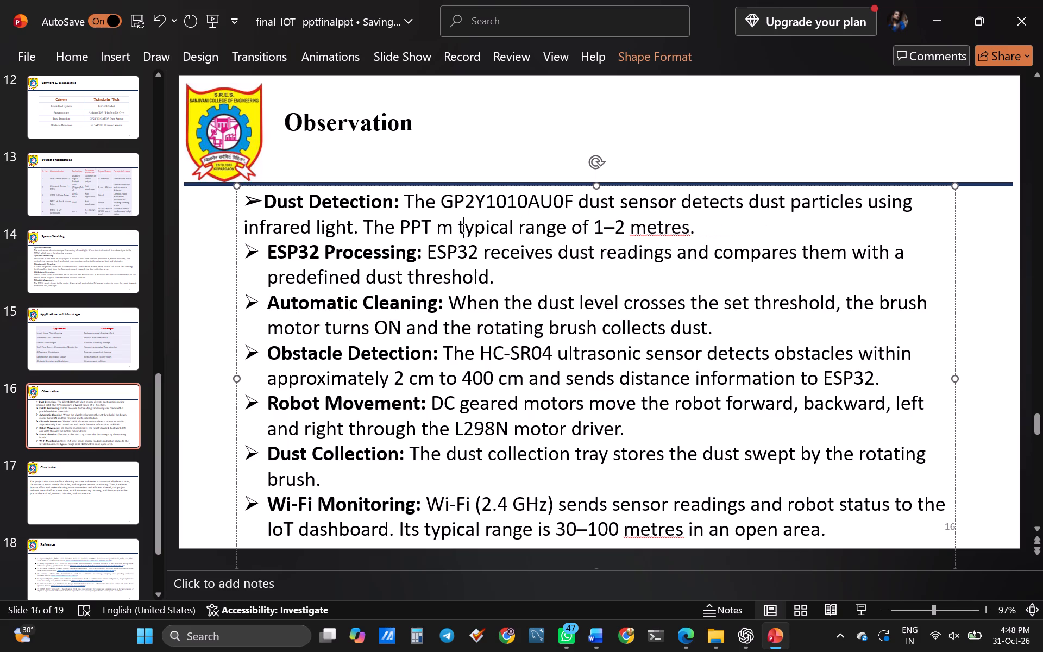
key(BackSpace)
key(BackSpace)
key(BackSpace)
key(BackSpace)
key(BackSpace)
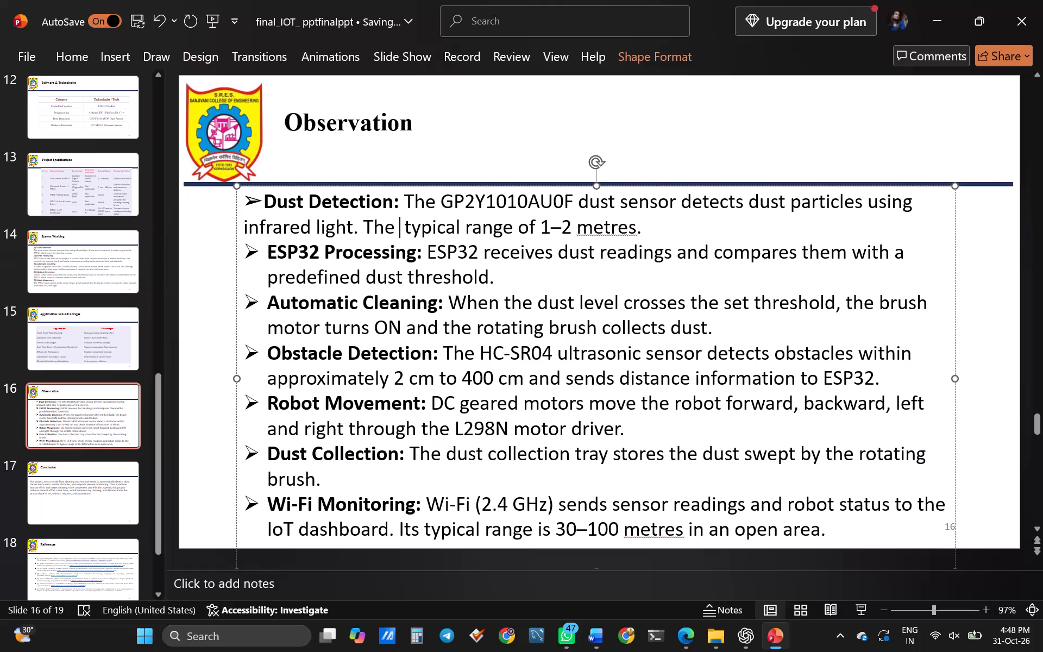
key(BackSpace)
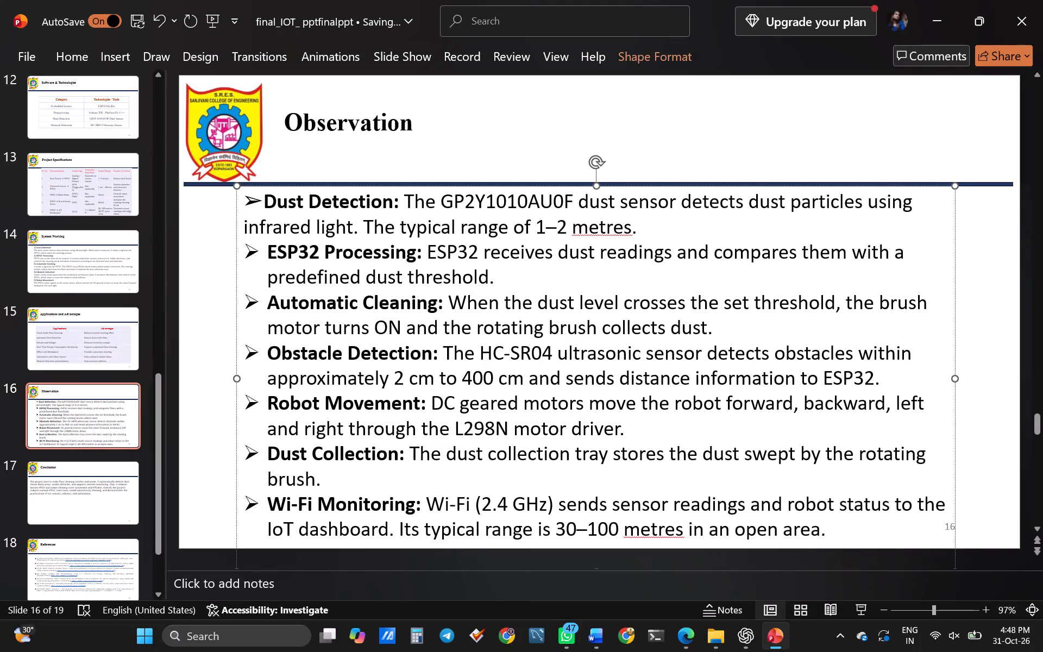
click(656, 234)
key(ctrl+s)
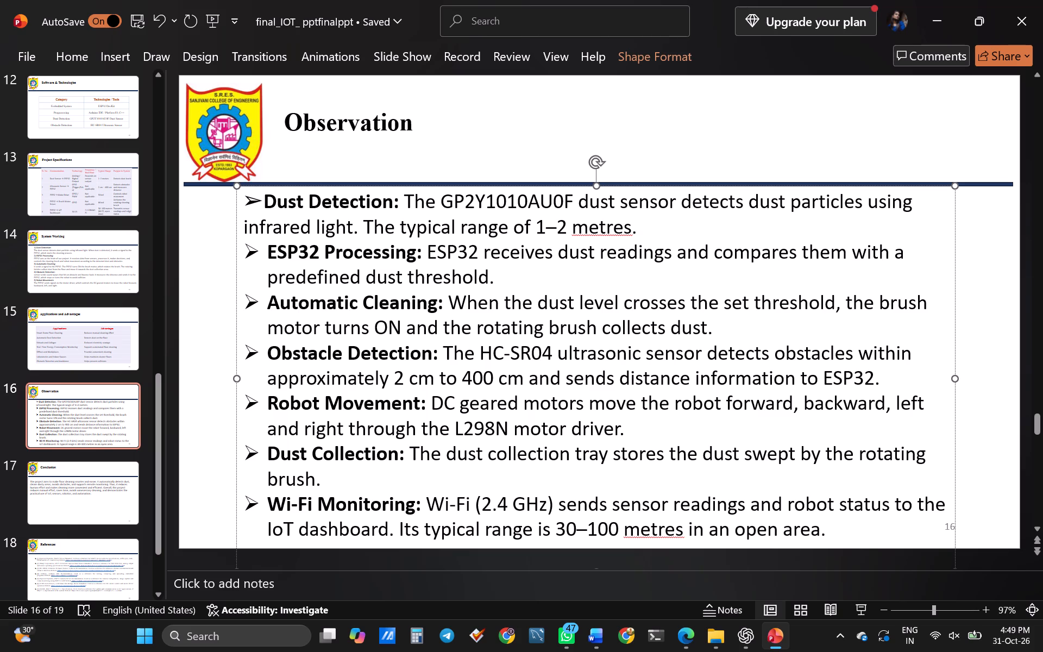
Delete the word "The" and the extra space before "typical range of 1–2 metres" in the Dust Detection point.
click(397, 230)
key(BackSpace)
key(BackSpace)
key(BackSpace)
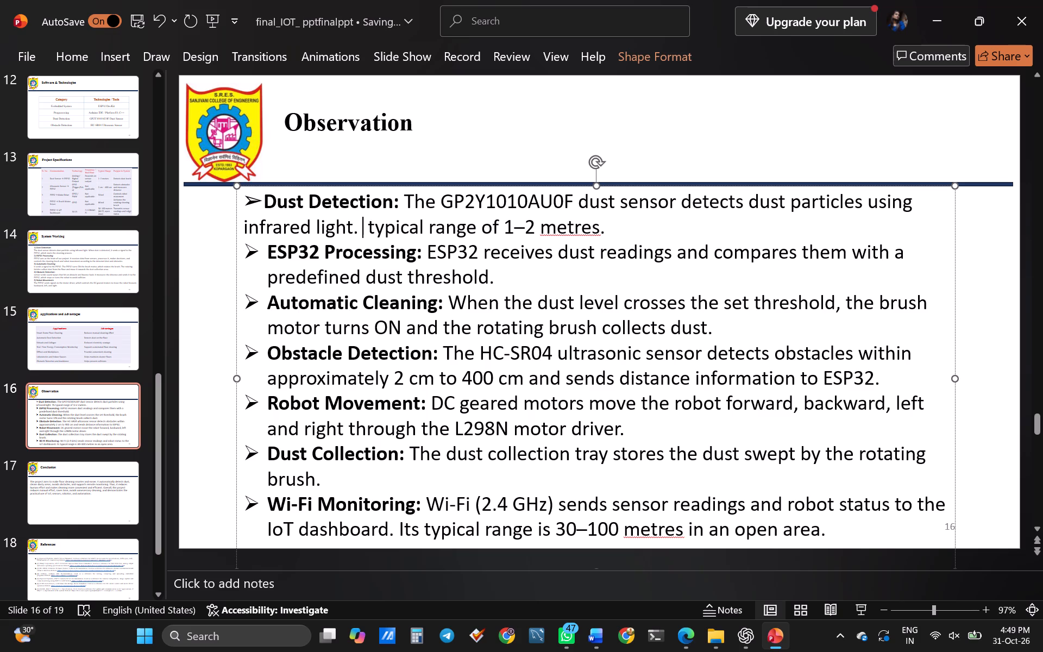
key(BackSpace)
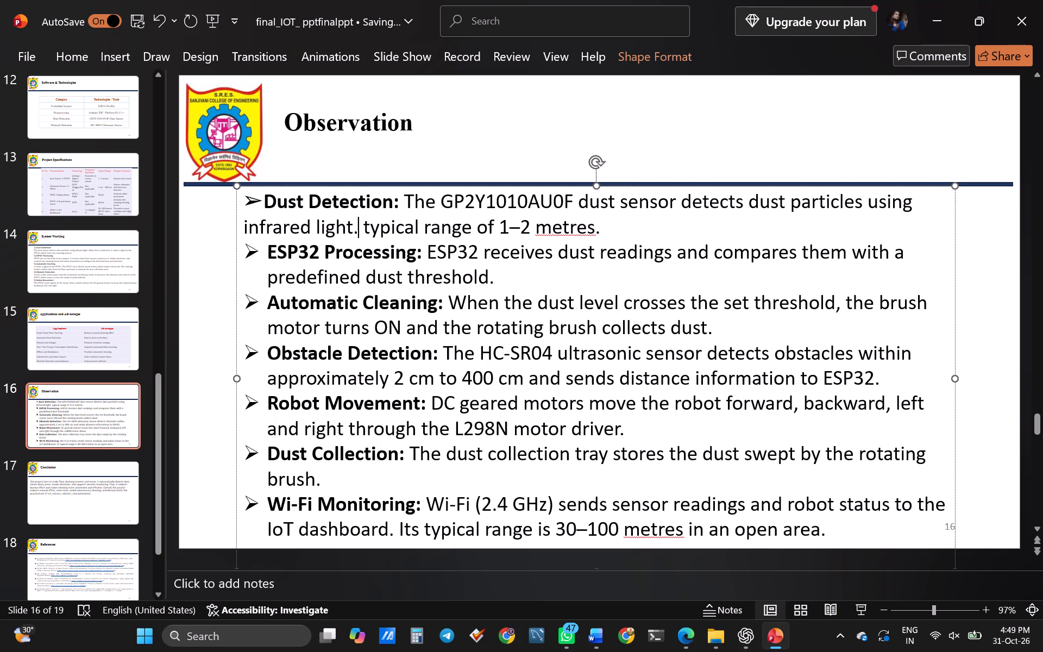
Reword the Dust Detection point's second sentence on the Observation slide to "Its typical range is 1–2 metres.".
key(i)
key(BackSpace)
text(Its)
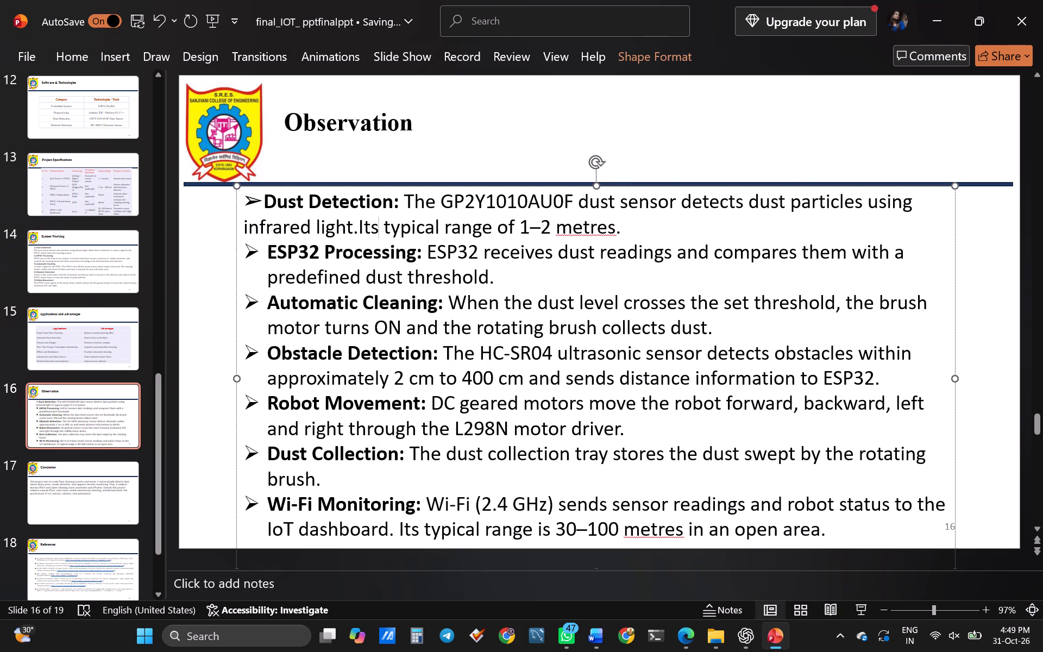
click(514, 230)
key(BackSpace)
key(BackSpace)
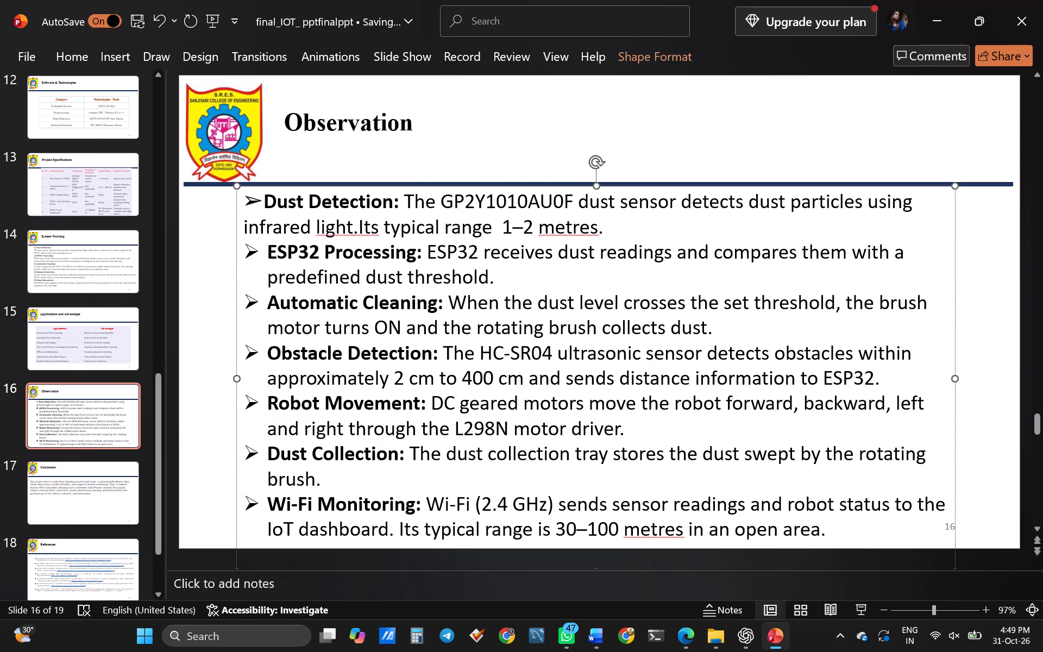
text(is)
key(Left)
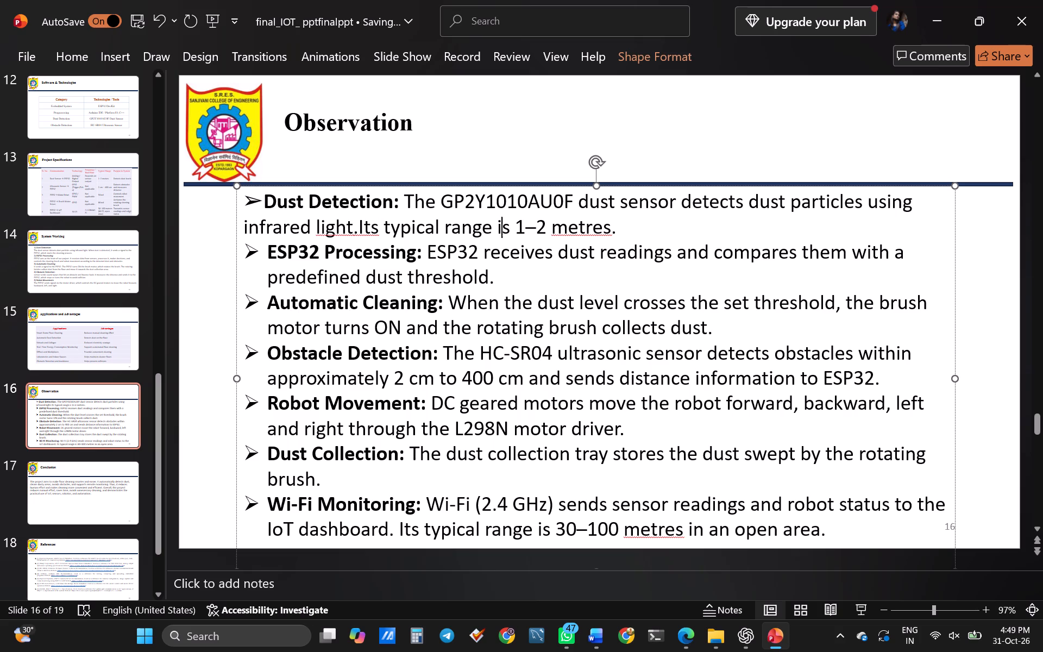
key(Left)
key(BackSpace)
key(space)
key(Right)
key(Right)
key(Right)
key(BackSpace)
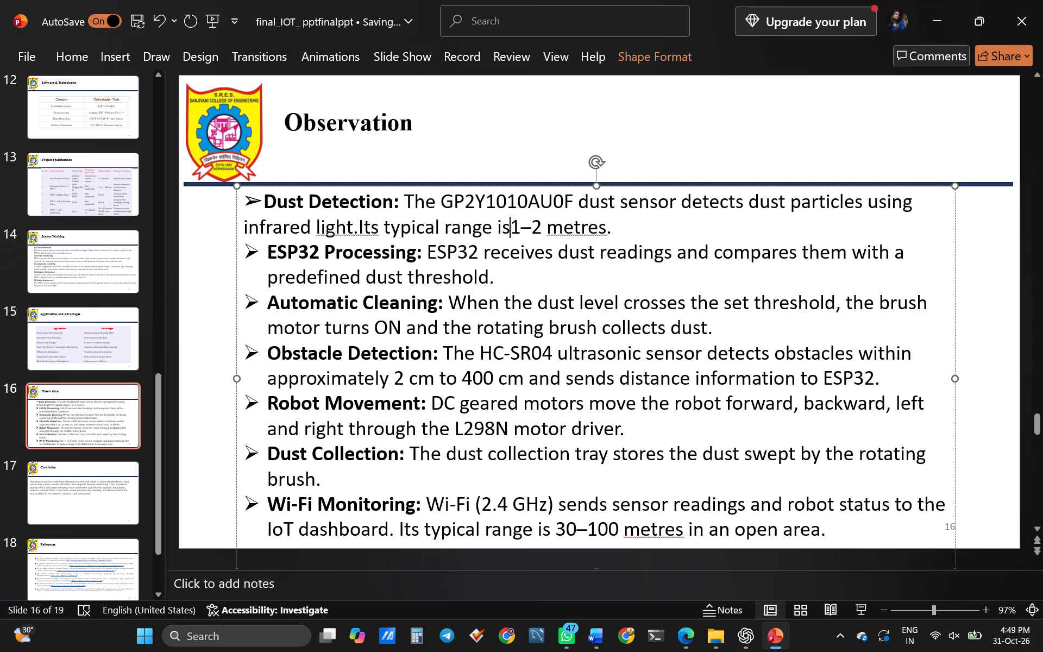
key(space)
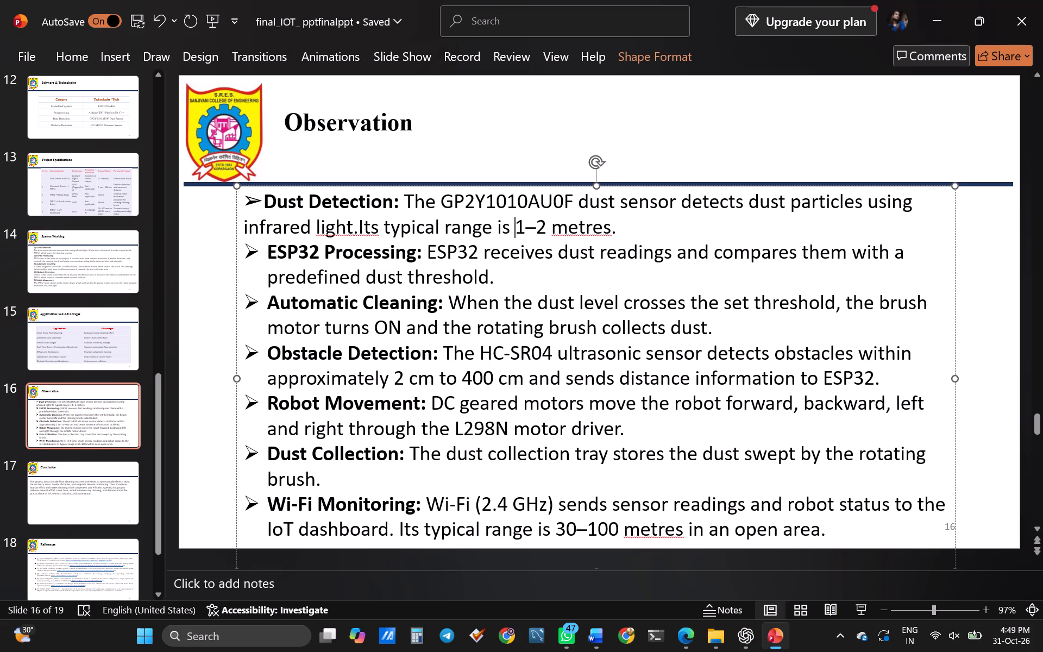
Save the presentation with the reworded Dust Detection point.
key(ctrl+s)
key(ctrl+s)
key(ctrl+s)
key(ctrl+s)
key(ctrl+s)
key(ctrl+s)
key(ctrl+s)
key(ctrl+s)
Apply an arrow bullet to the paragraph on the Conclusion slide.
click(90, 478)
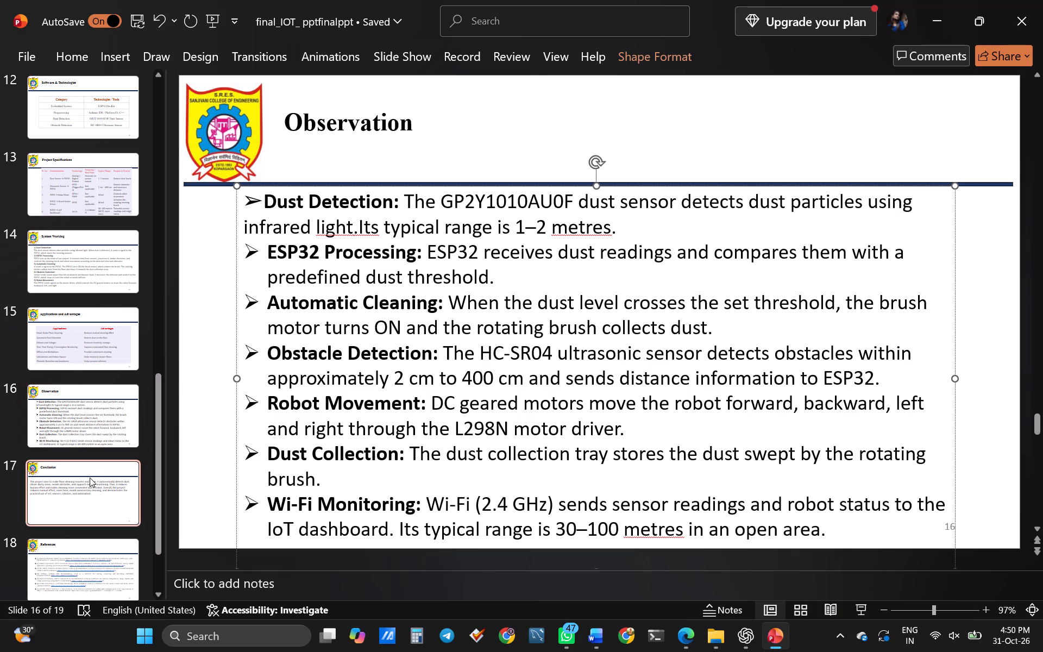
scroll(90, 478, down, 1)
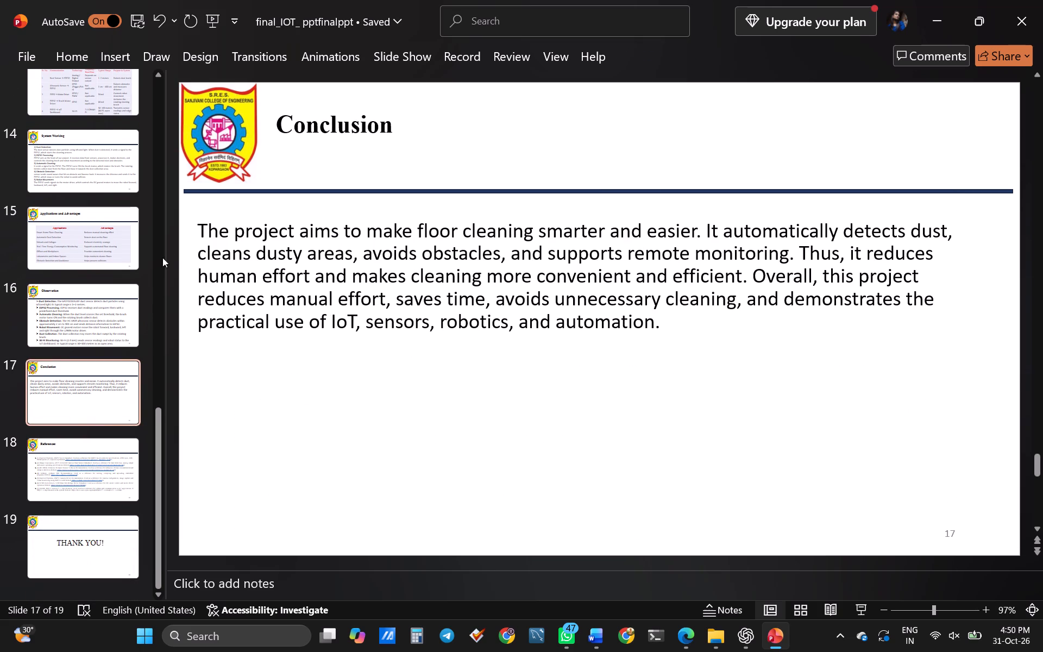
click(202, 228)
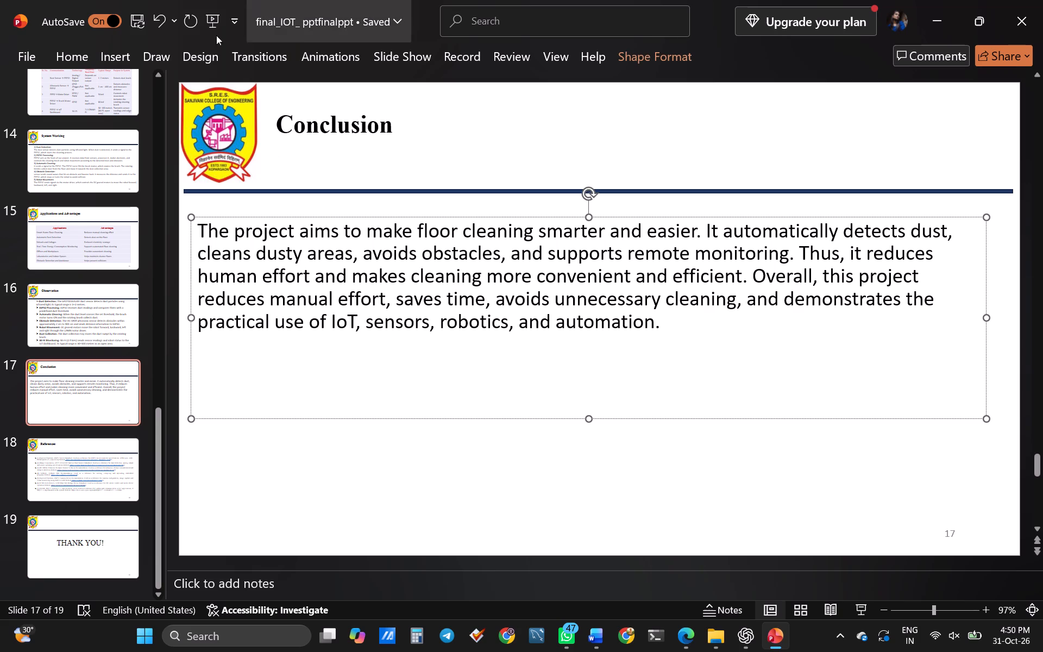
click(74, 59)
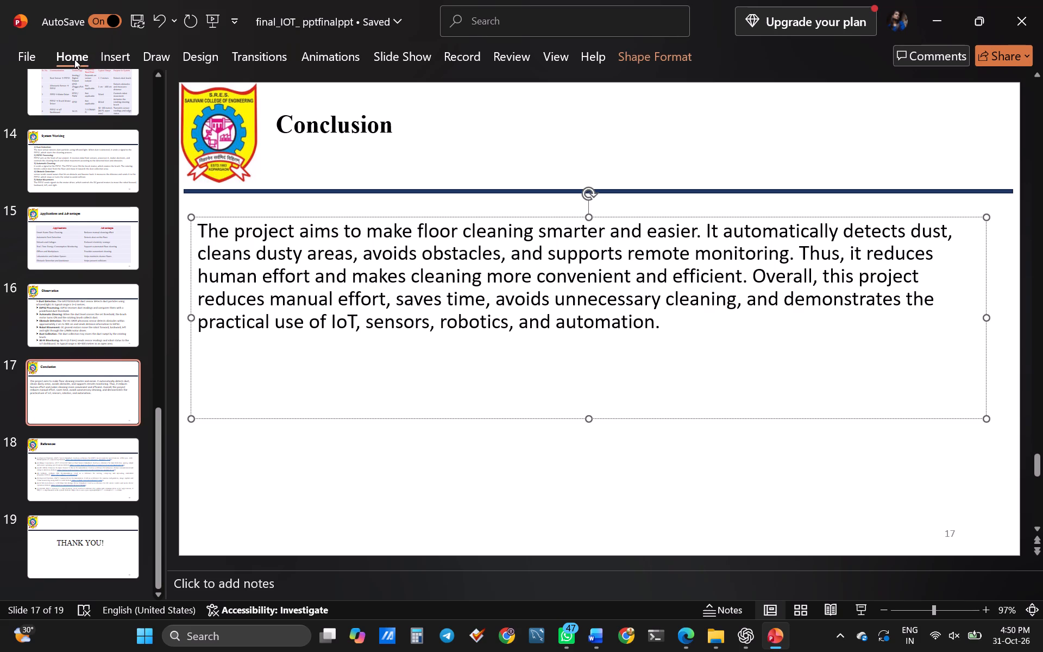
click(487, 83)
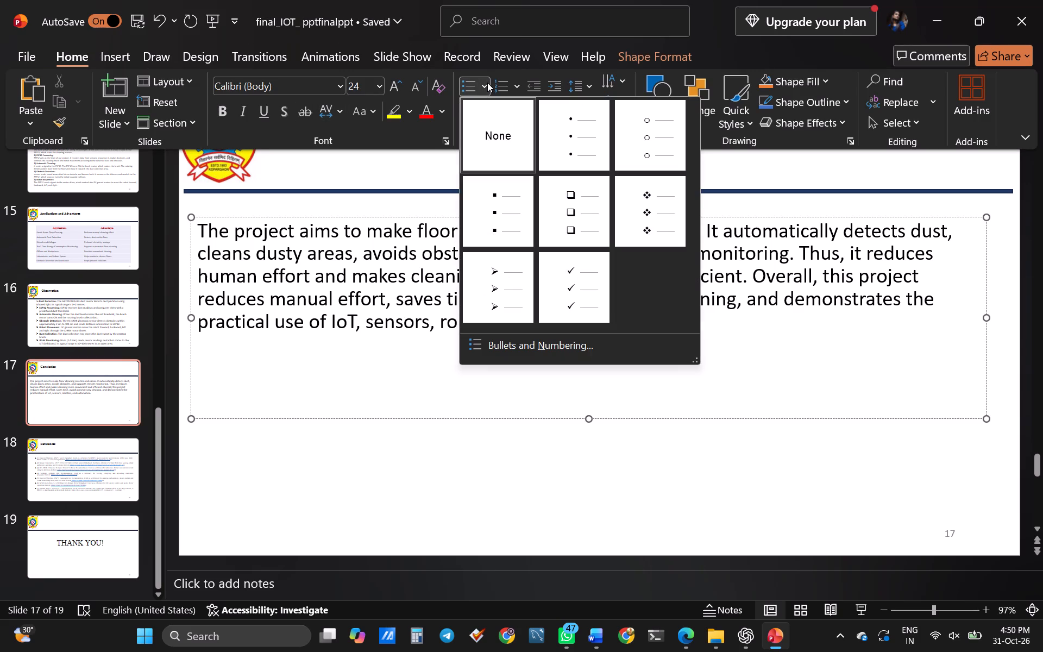
click(486, 296)
click(388, 421)
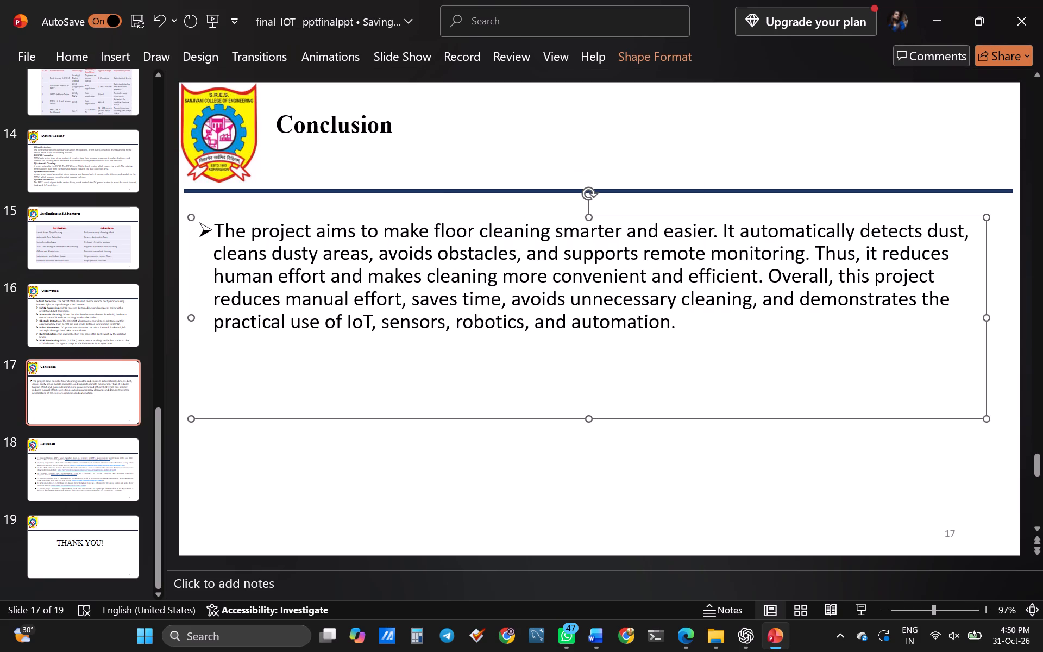
Remove the arrow bullets from references [1] through [7] on the References slide, keeping their bracketed numbers.
click(92, 540)
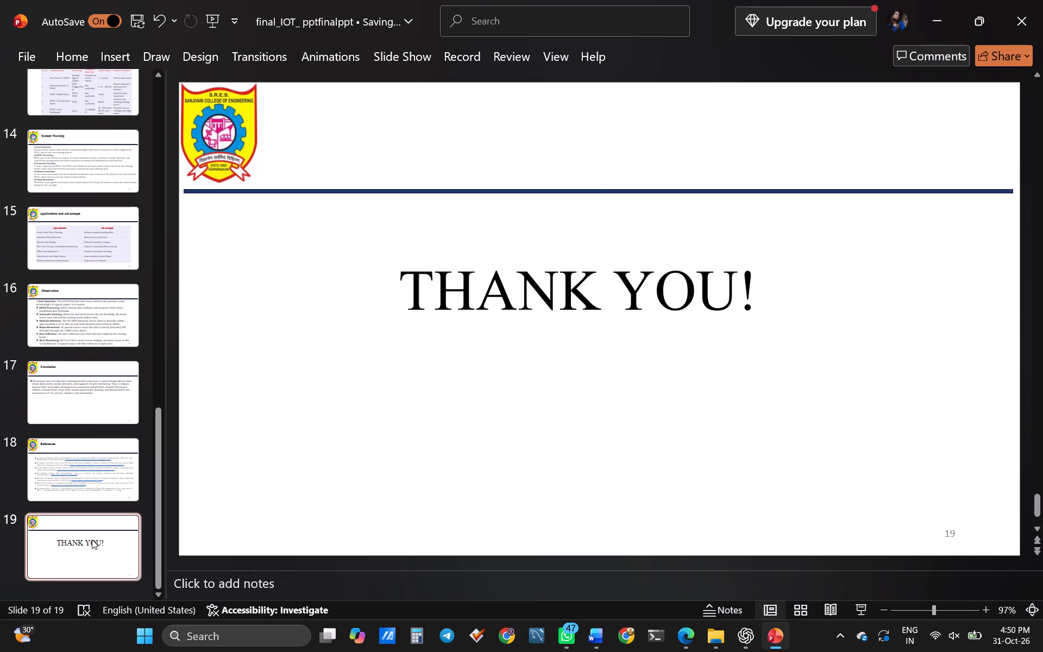
scroll(66, 364, up, 1)
click(70, 511)
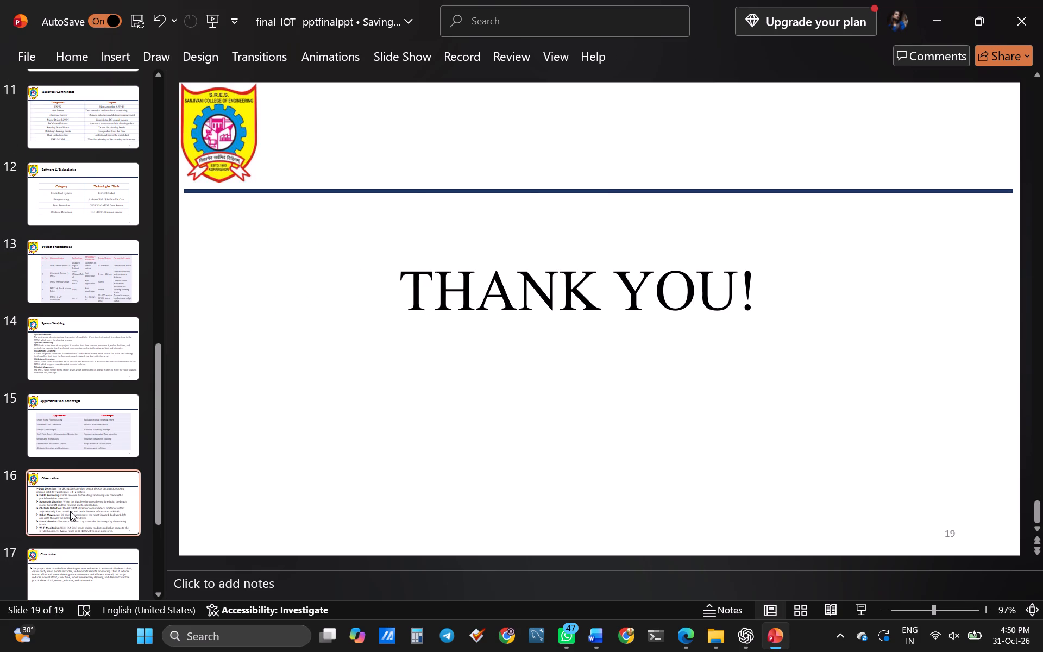
scroll(70, 511, down, 2)
click(67, 484)
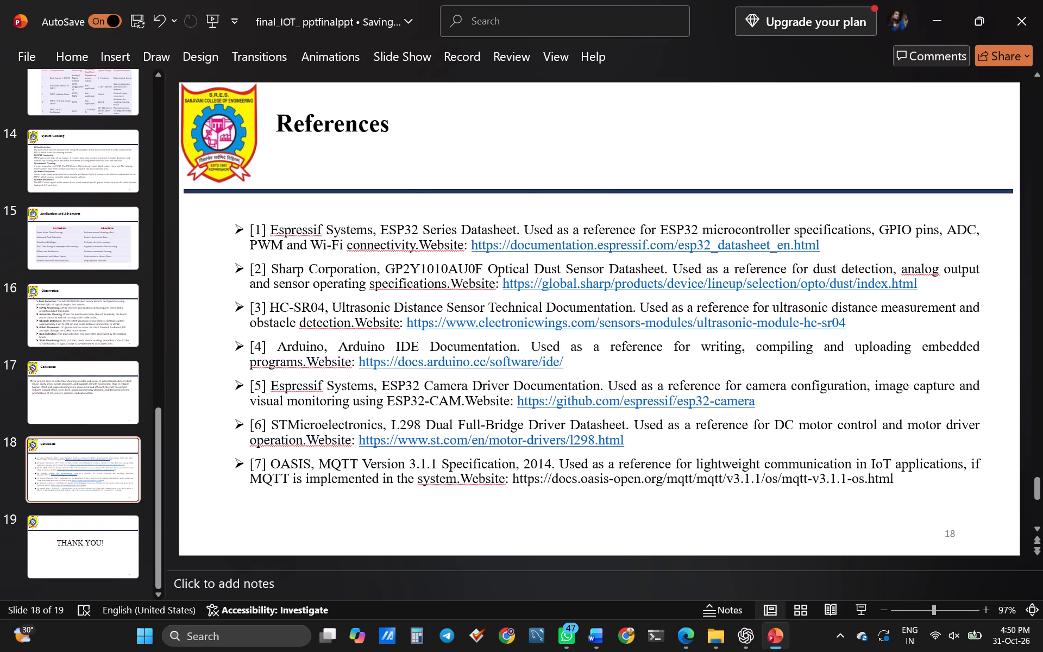
click(249, 230)
key(BackSpace)
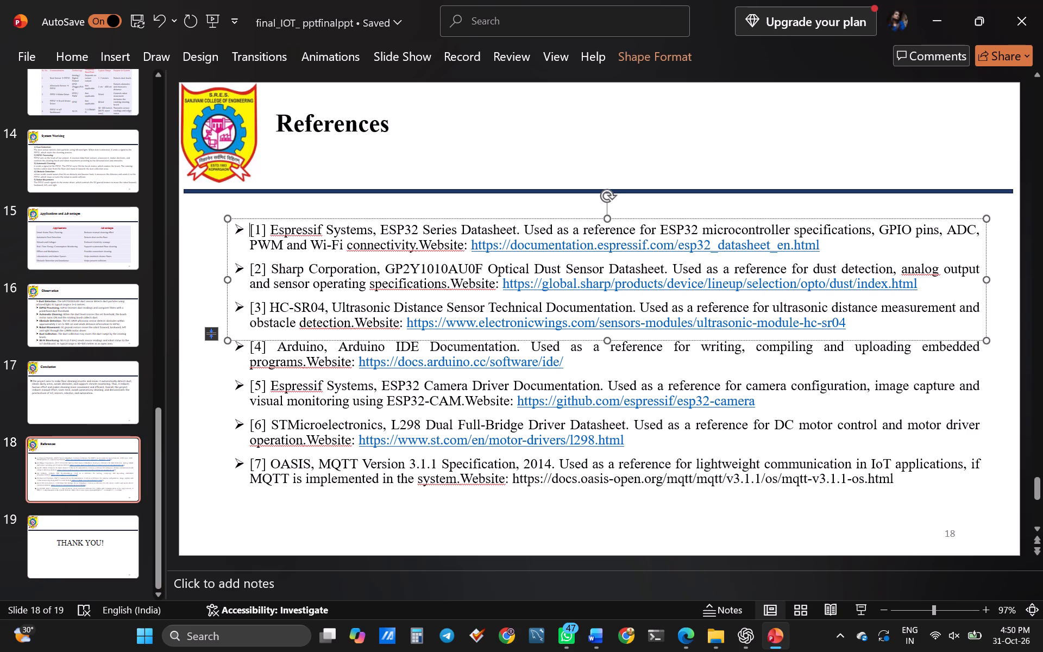
click(247, 265)
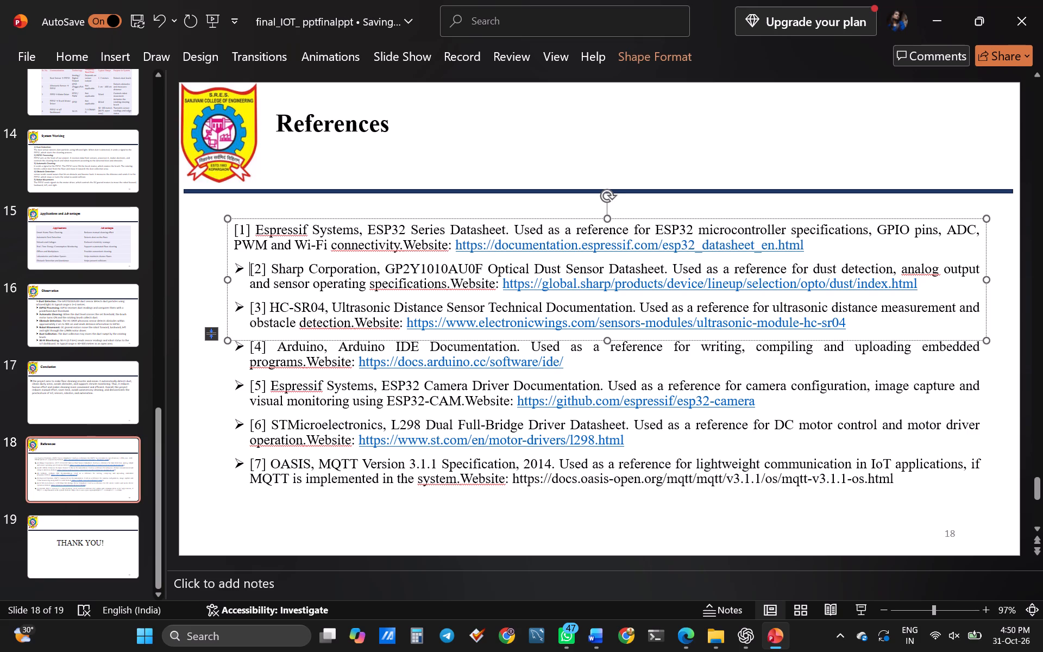
key(BackSpace)
click(247, 305)
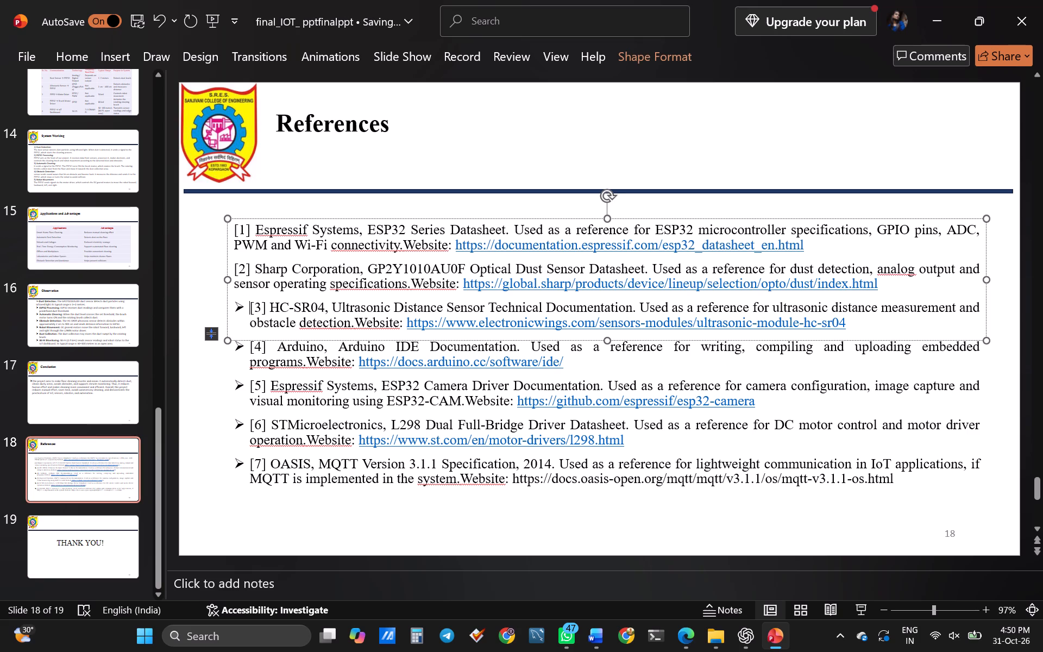
key(BackSpace)
click(247, 347)
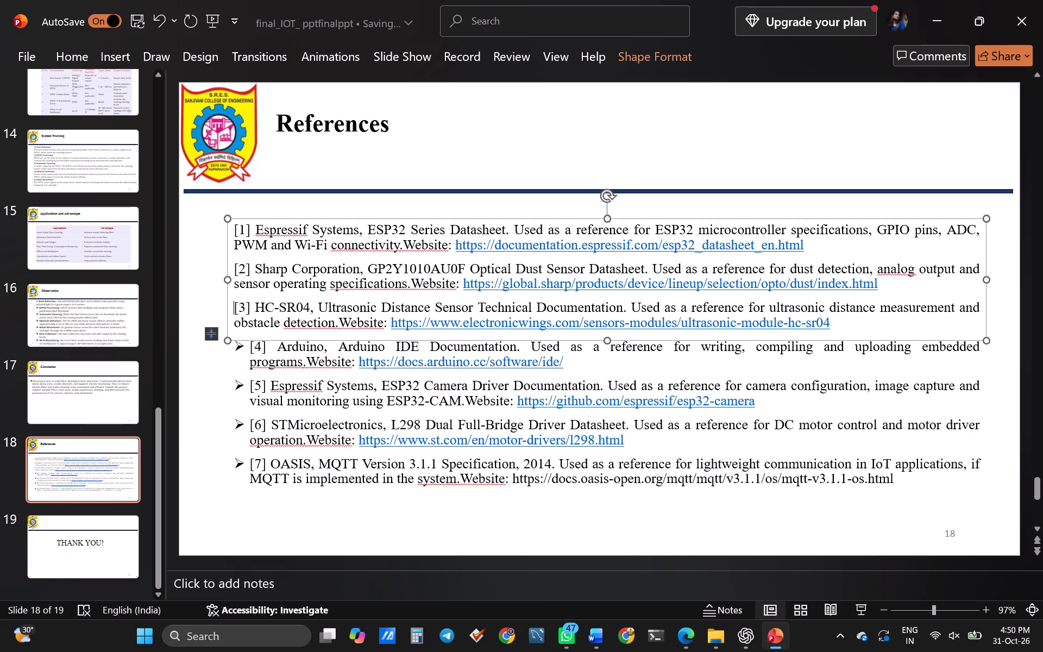
key(BackSpace)
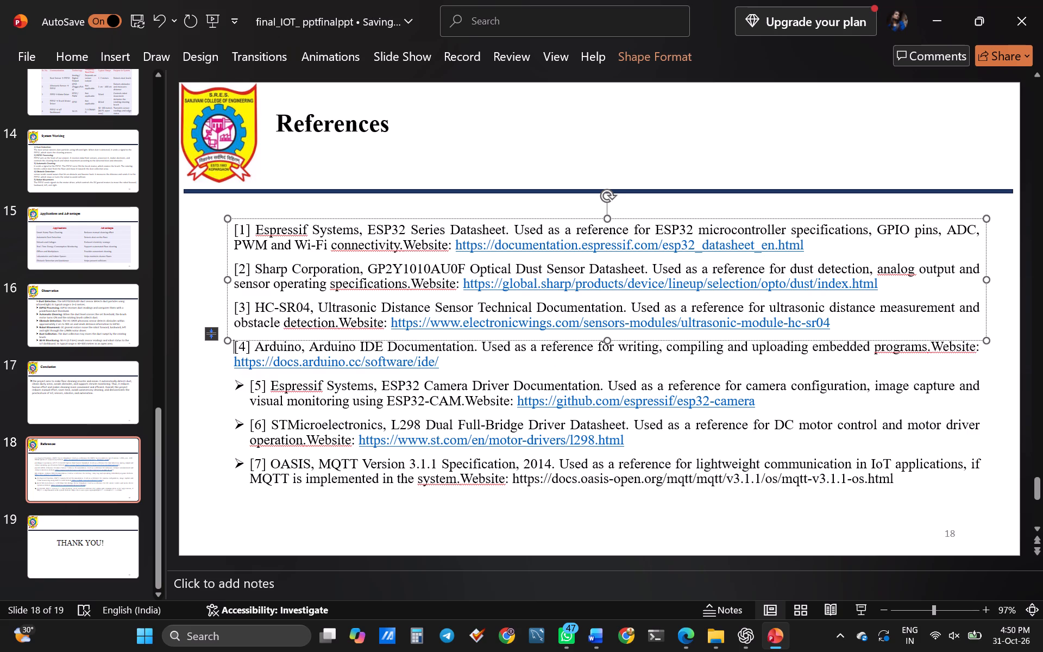
click(247, 385)
key(BackSpace)
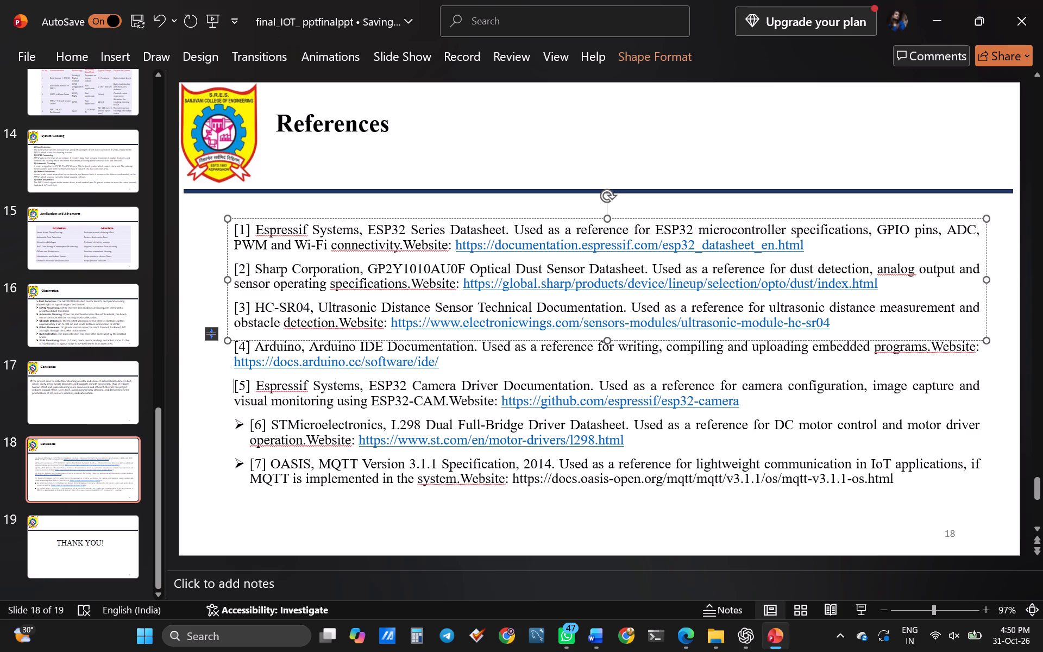
click(249, 436)
key(Up)
key(BackSpace)
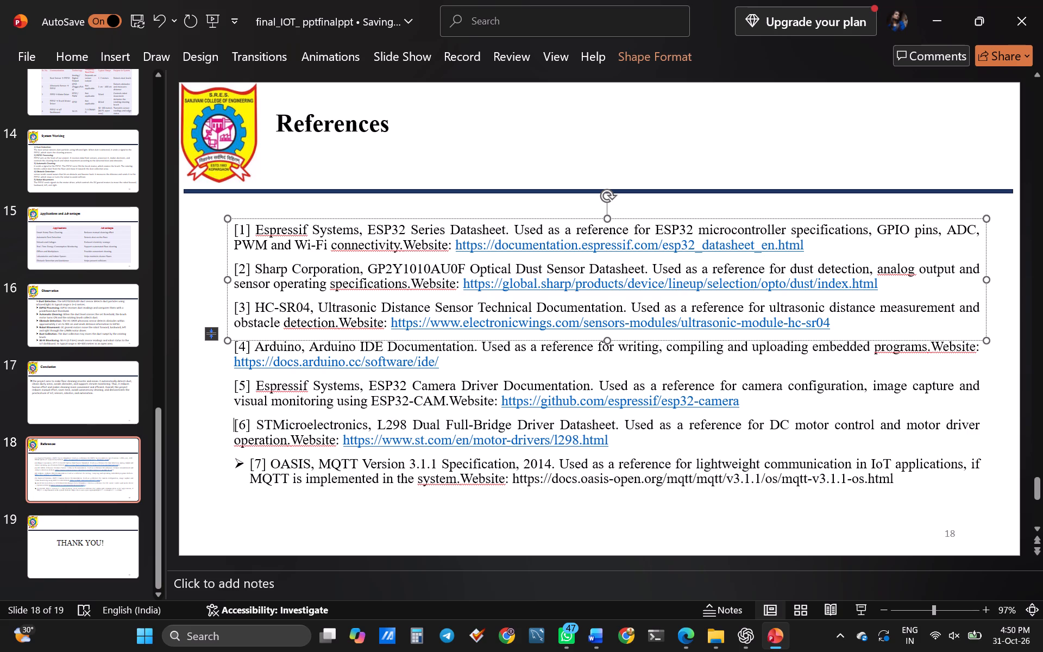
key(Down)
key(Down)
key(BackSpace)
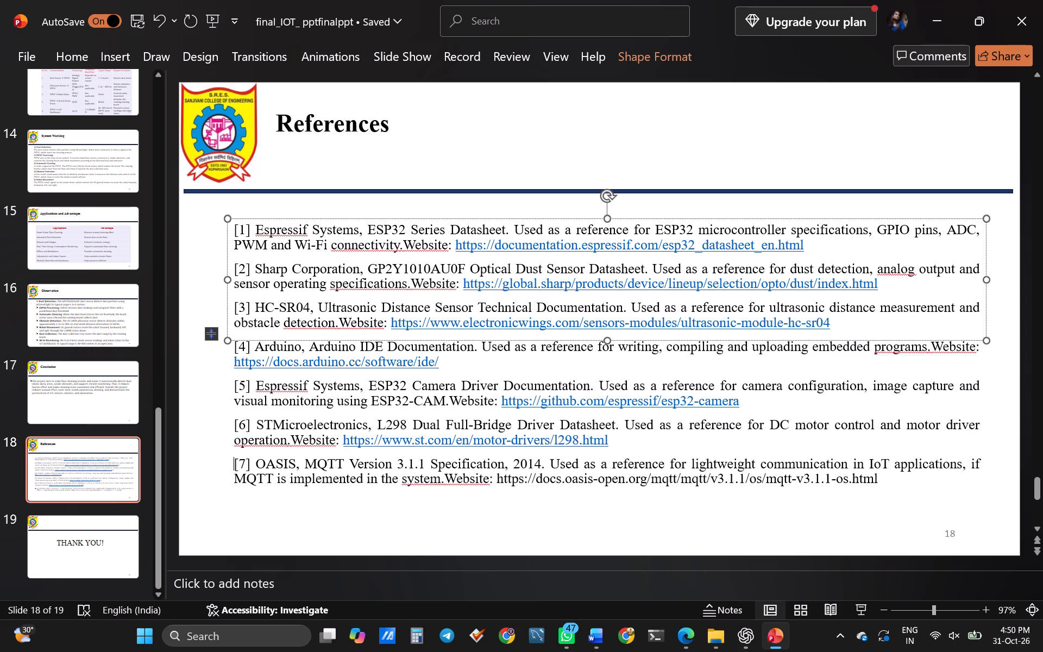
Save the presentation with the unbulleted References slide.
key(ctrl+s)
key(ctrl+s)
click(418, 499)
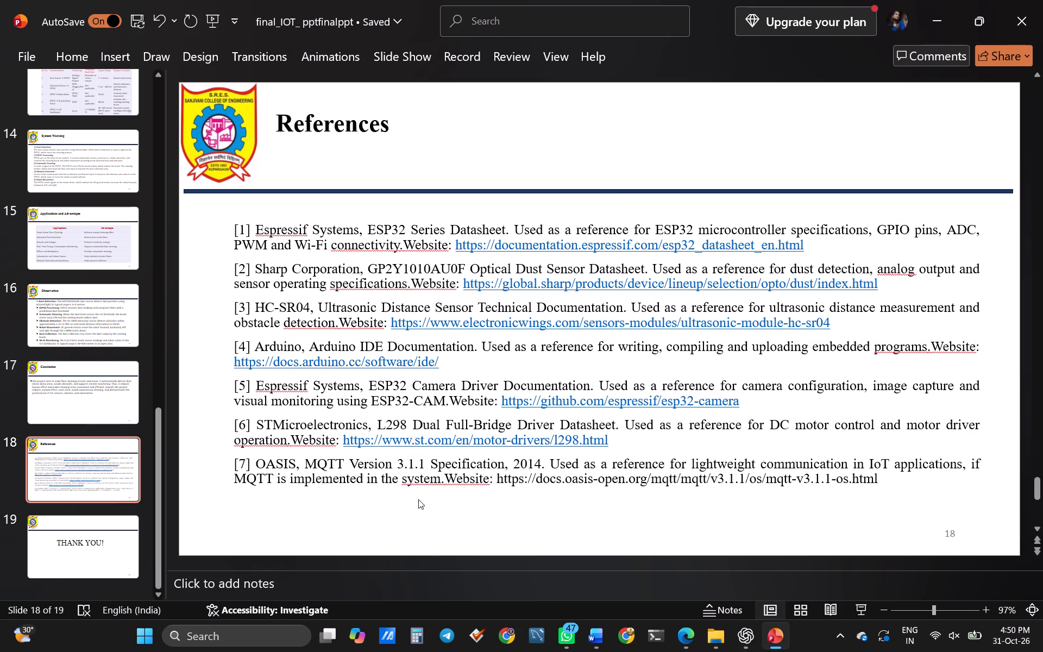
key(ctrl+s)
key(ctrl+s)
Return to the presentation's title slide showing the course and project name.
scroll(79, 229, up, 8)
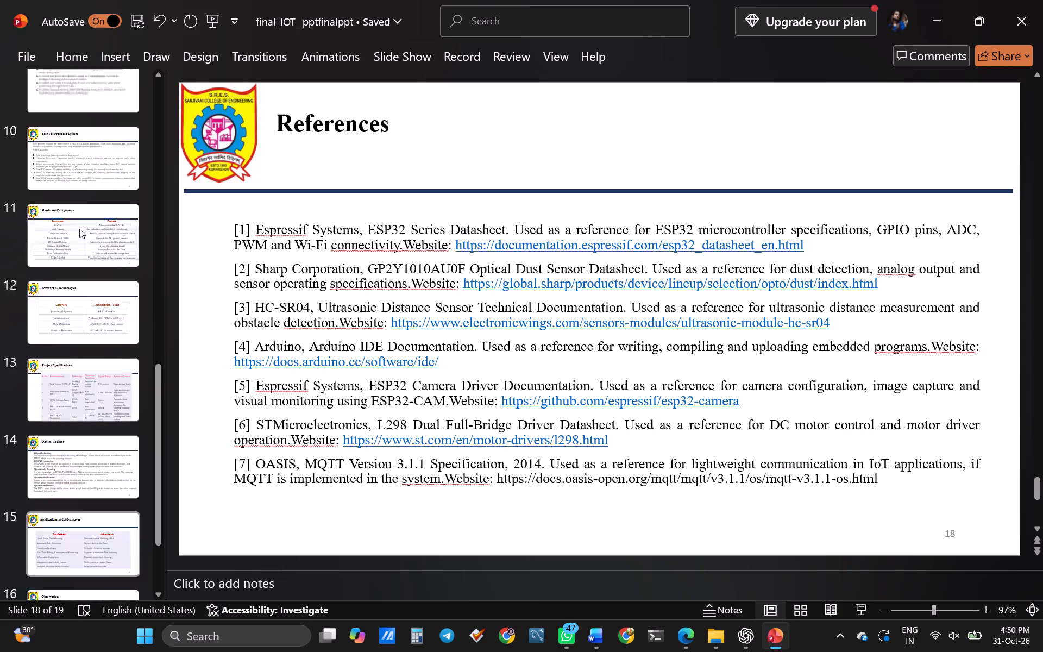
scroll(79, 229, up, 4)
click(79, 196)
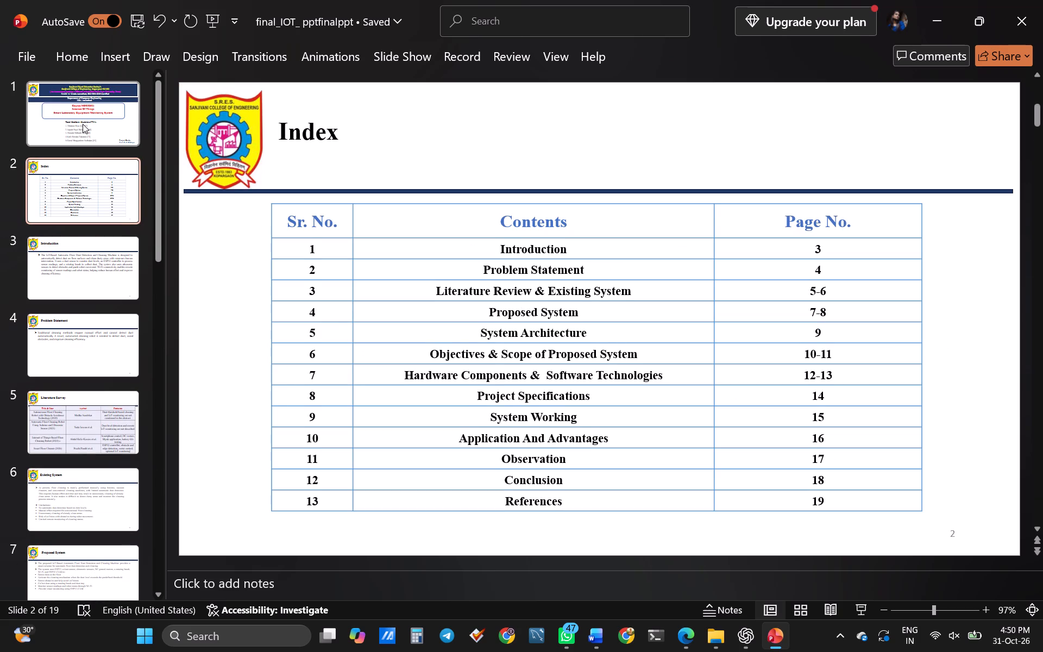
click(83, 124)
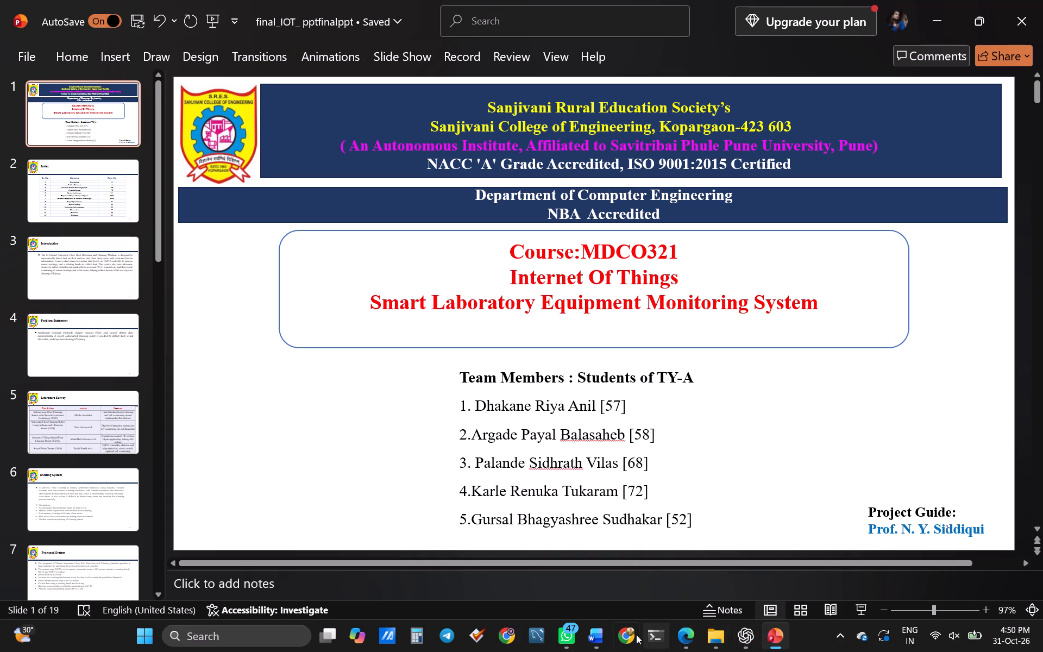
Switch to the IoT project report in Word and copy the project title "IOT- Based Automatic Floor Dust Detection and Cleaning Machine" from its cover page.
click(600, 636)
scroll(526, 349, up, 16)
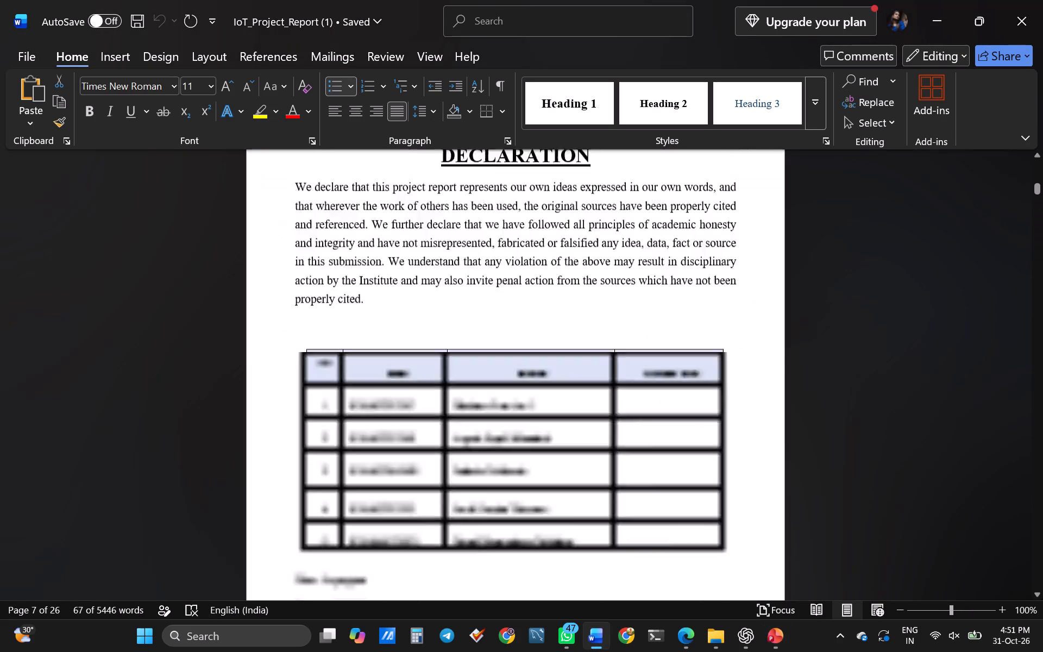
scroll(526, 349, up, 9)
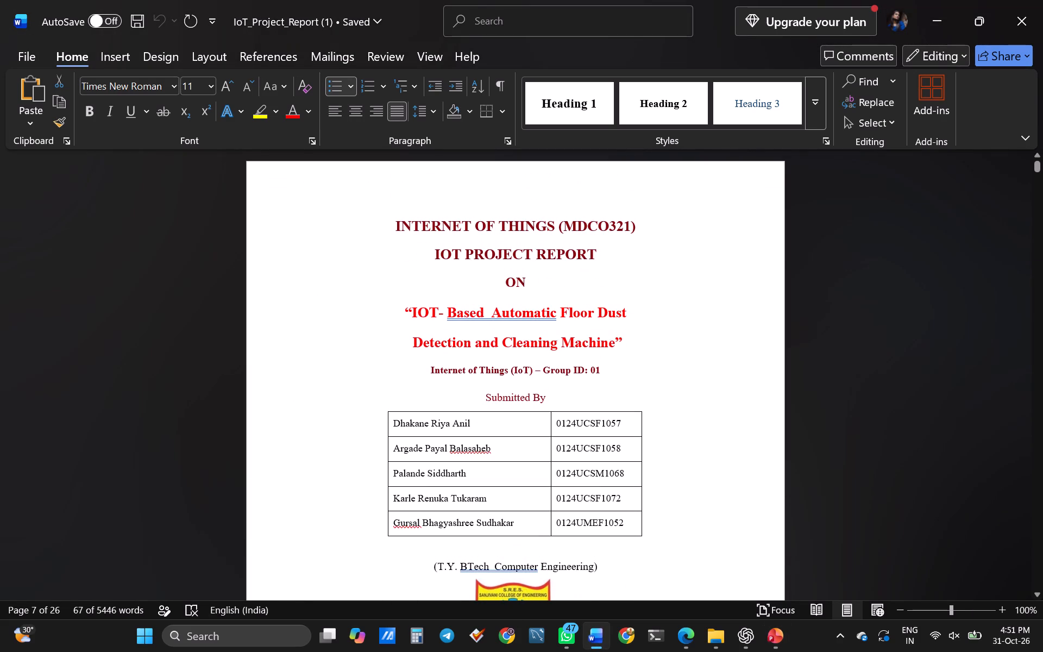
drag(413, 309, 619, 342)
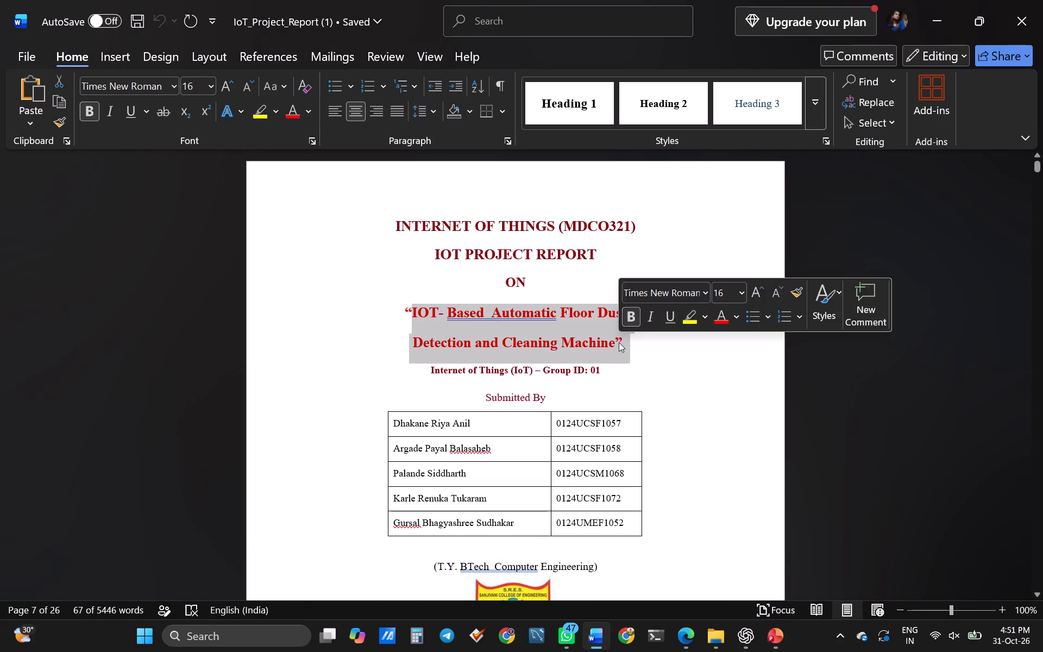
key(ctrl+c)
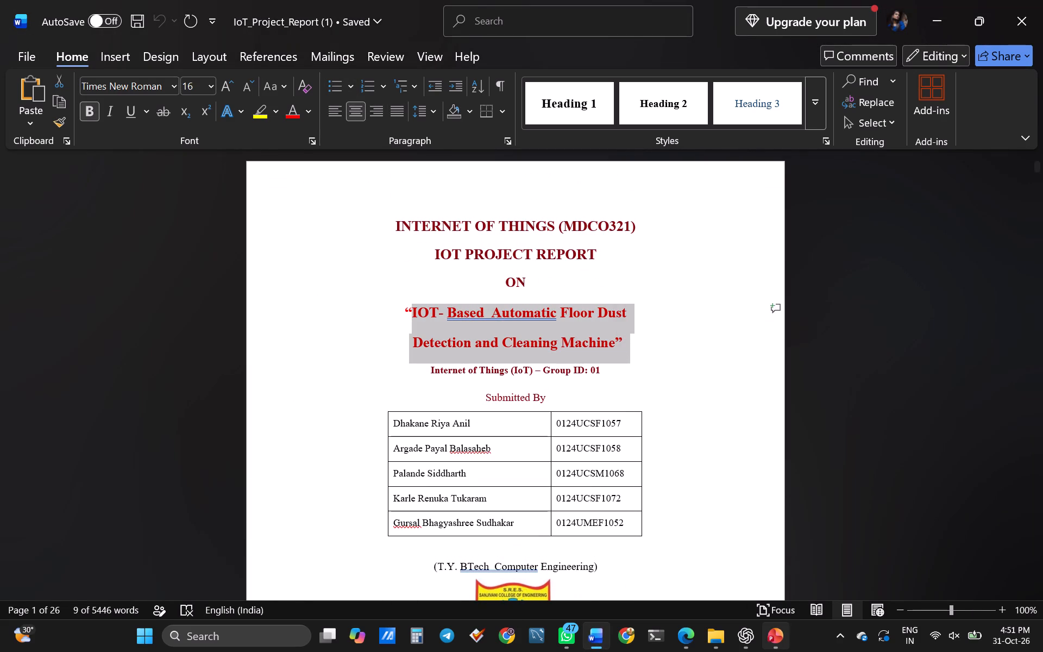
Switch back to the PowerPoint title slide and place the copied project title below "Internet Of Things" in the rounded box.
click(778, 651)
click(838, 297)
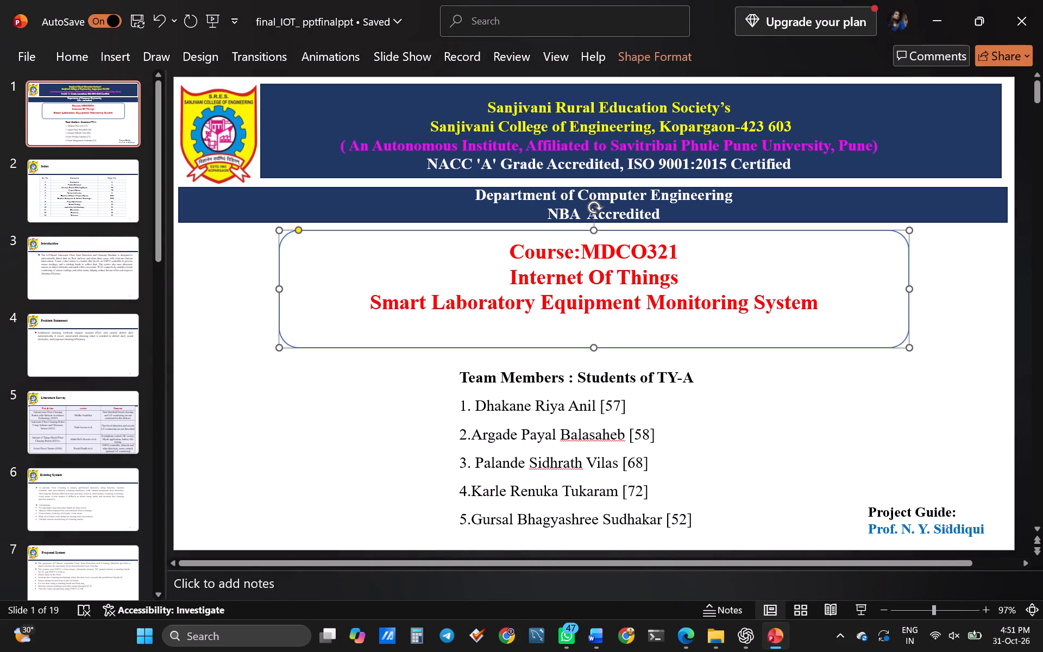
Replace "Smart Laboratory Equipment Monitoring System" on the title slide with the copied title "IOT- Based Automatic Floor Dust Detection and Cleaning Machine".
click(821, 299)
click(815, 303)
key(BackSpace)
key(BackSpace)
key(BackSpace)
key(BackSpace)
key(BackSpace)
key(BackSpace)
key(BackSpace)
key(BackSpace)
key(BackSpace)
key(BackSpace)
key(BackSpace)
key(BackSpace)
key(BackSpace)
key(BackSpace)
key(BackSpace)
key(BackSpace)
key(BackSpace)
key(BackSpace)
key(BackSpace)
key(BackSpace)
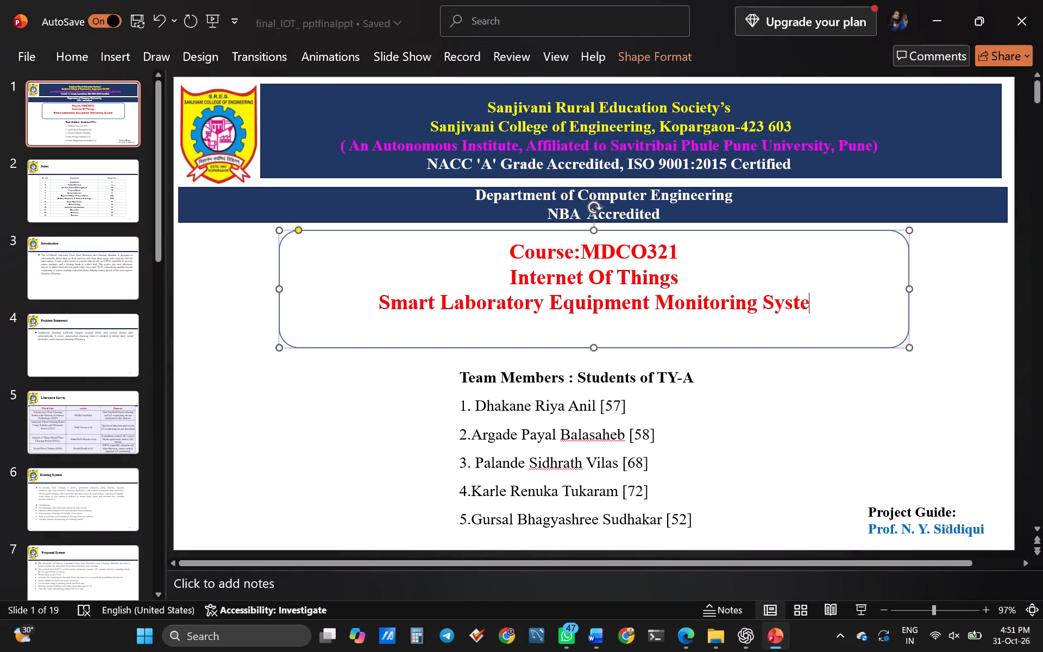
key(BackSpace)
key(BackSpace)
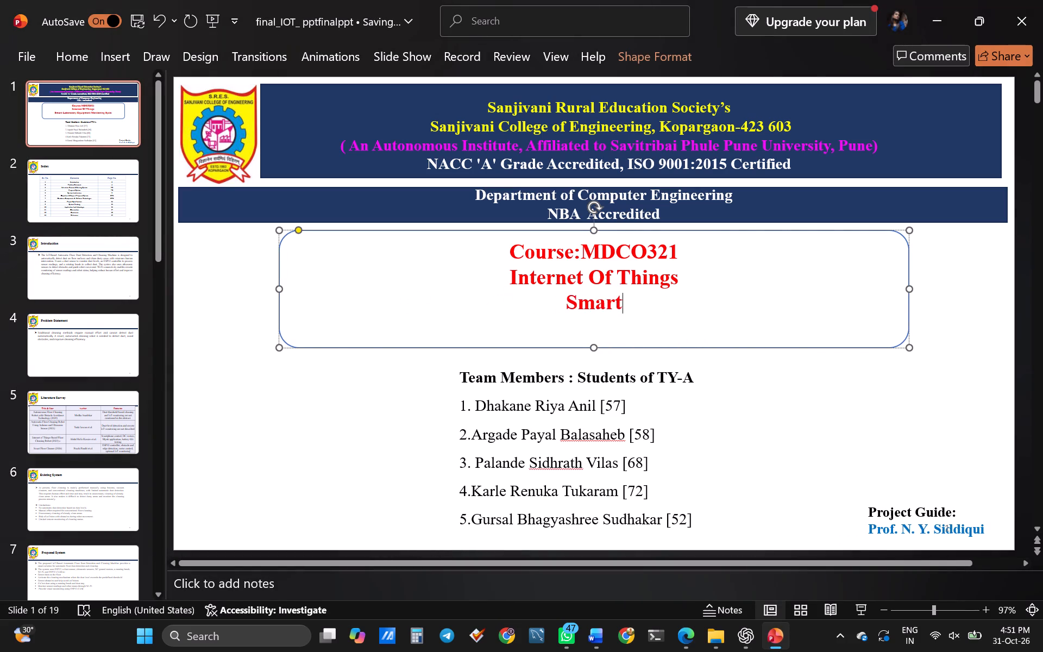
key(BackSpace)
key(BackSpace)
key(BackSpace)
key(BackSpace)
key(BackSpace)
key(ctrl+v)
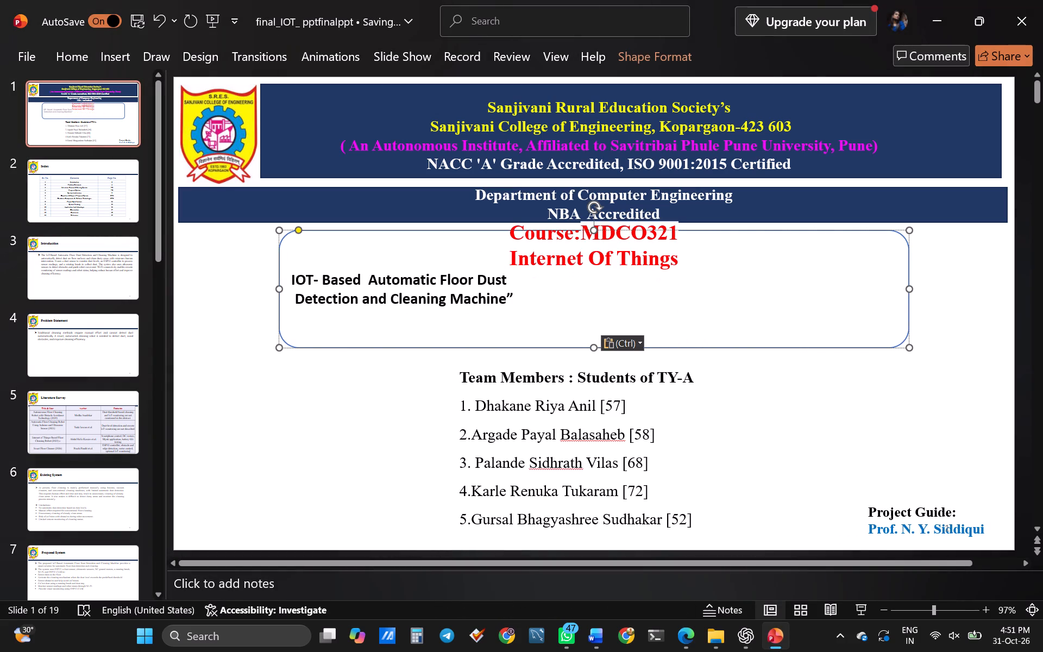
Copy the formatting of "Internet Of Things" onto both lines of the pasted project title with Format Painter.
drag(547, 253, 623, 263)
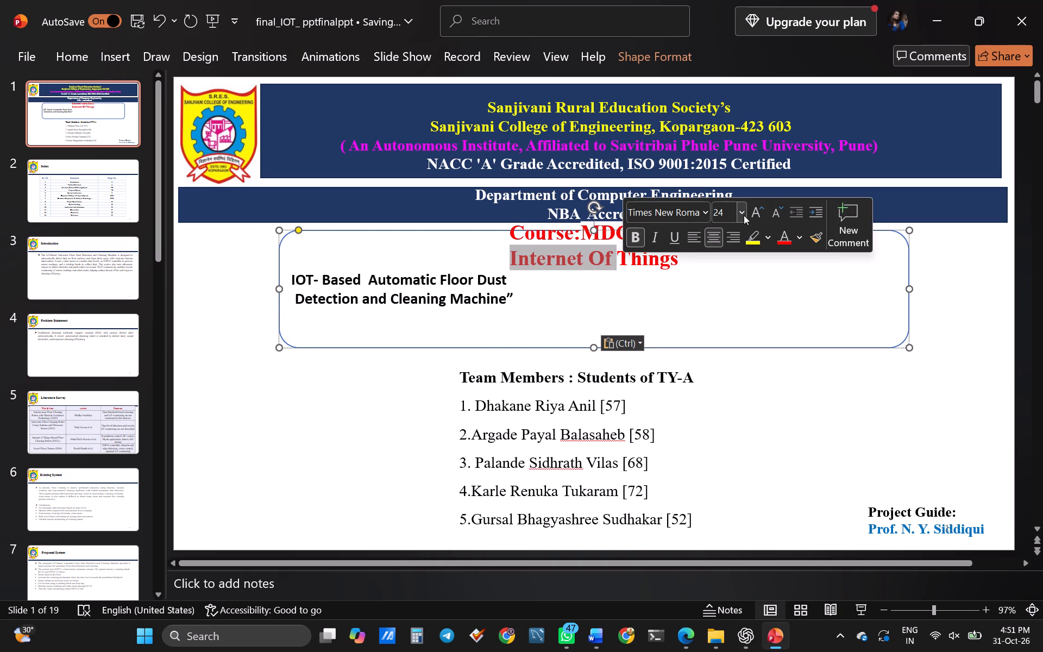
click(811, 237)
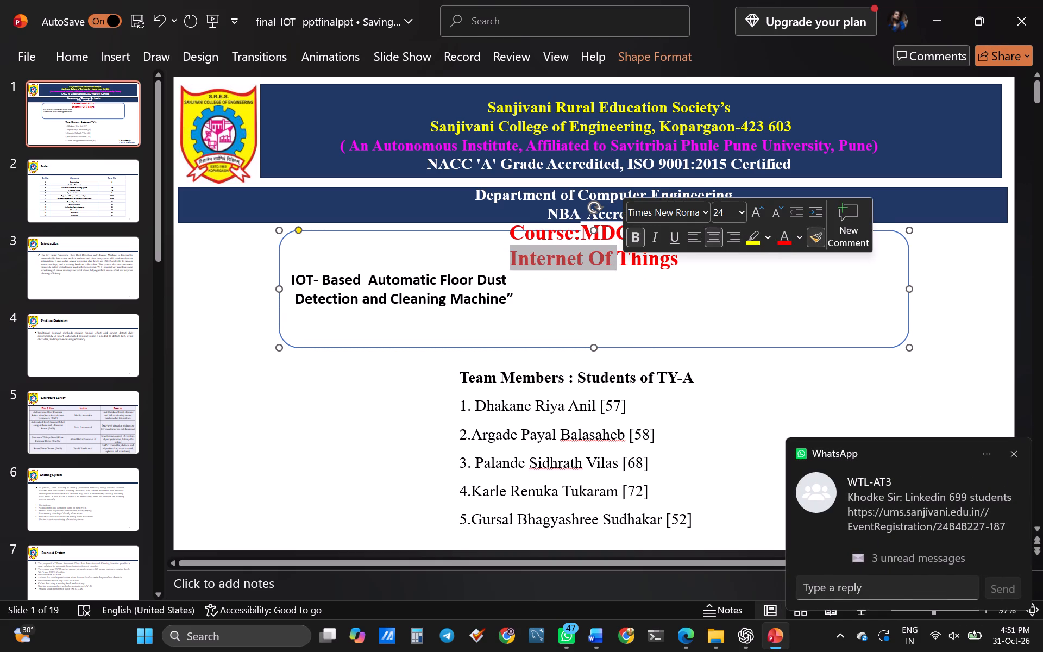
drag(291, 278, 517, 319)
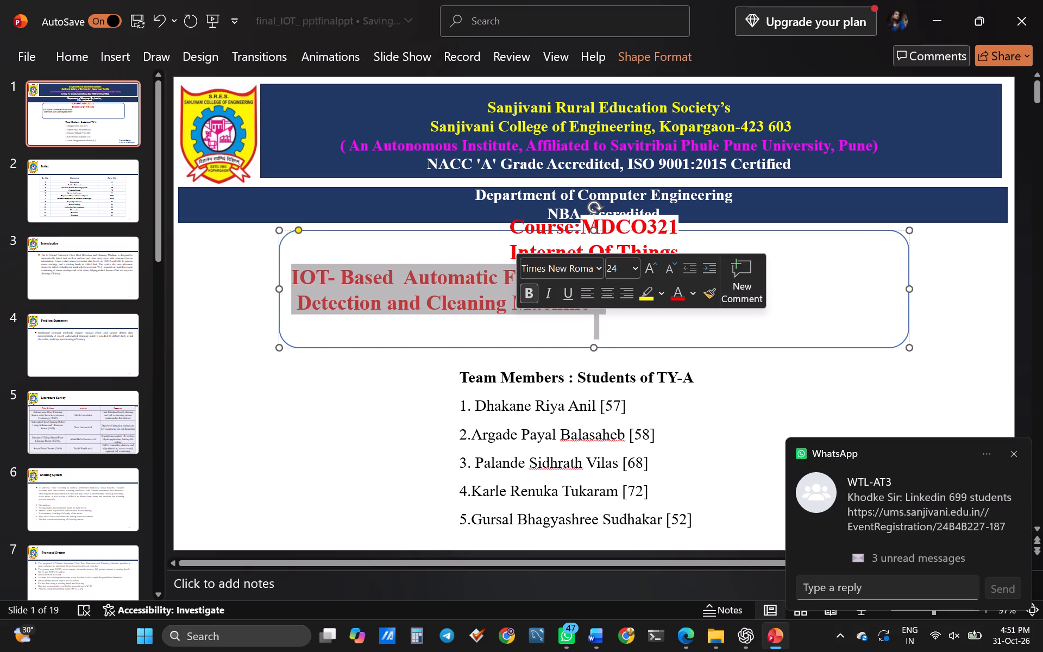
click(578, 327)
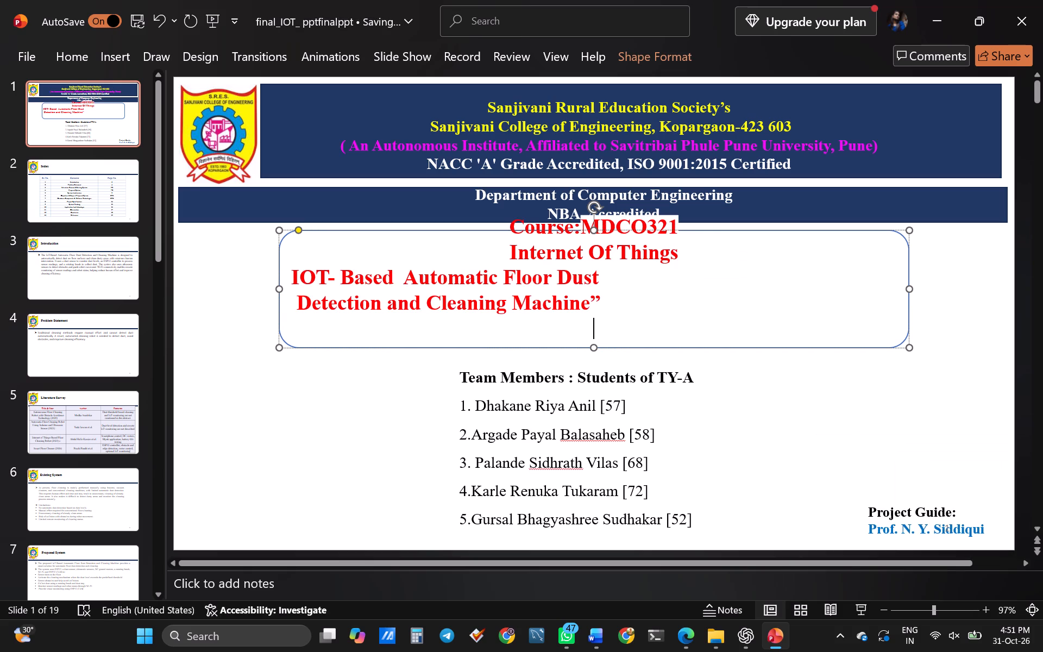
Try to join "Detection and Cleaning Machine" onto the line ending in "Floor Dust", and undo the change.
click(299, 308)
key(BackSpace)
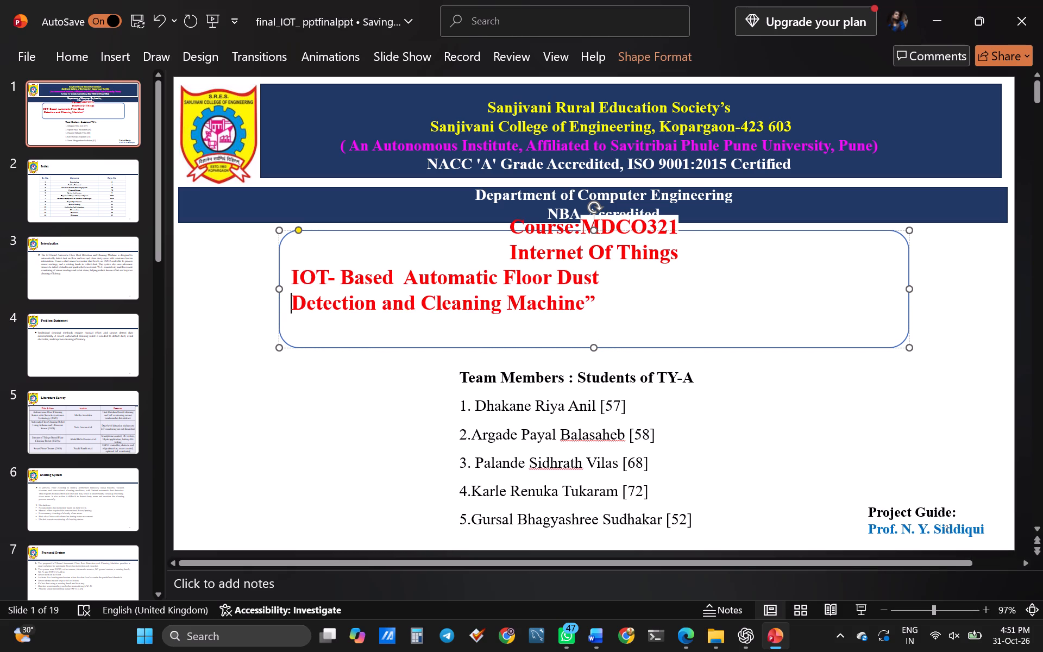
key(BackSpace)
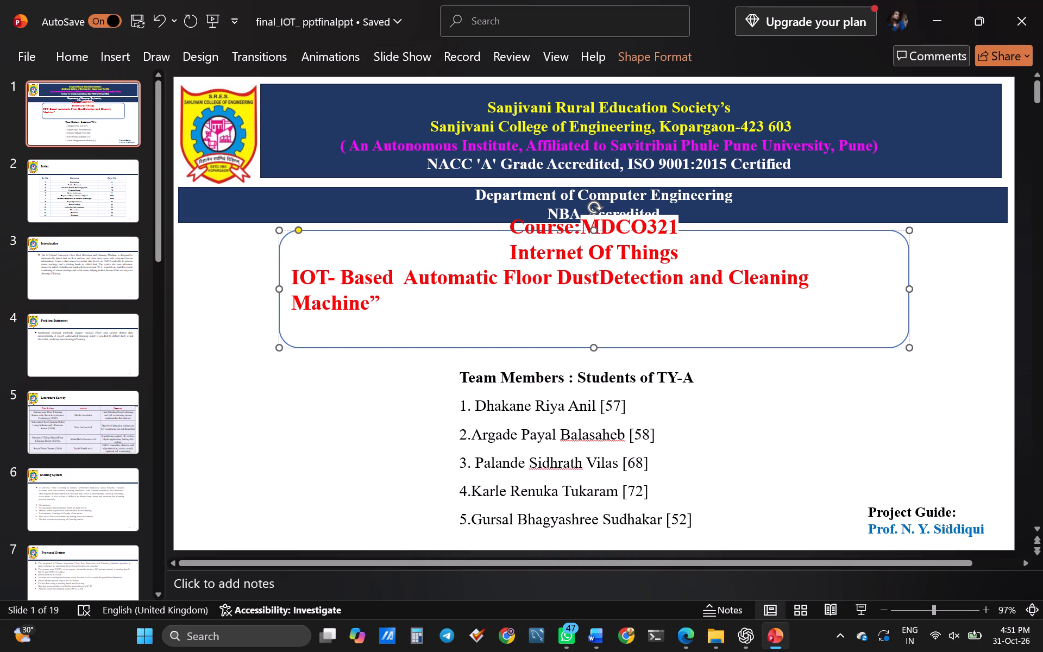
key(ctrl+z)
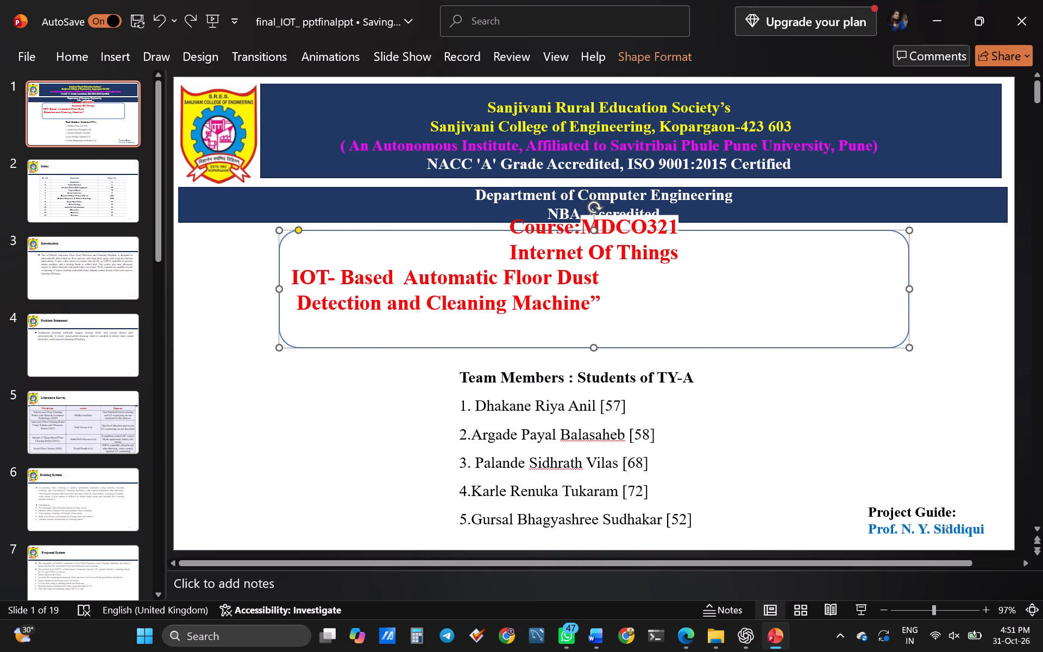
Widen the rounded title box by extending its left edge outward to beneath the college logo.
drag(281, 291, 255, 289)
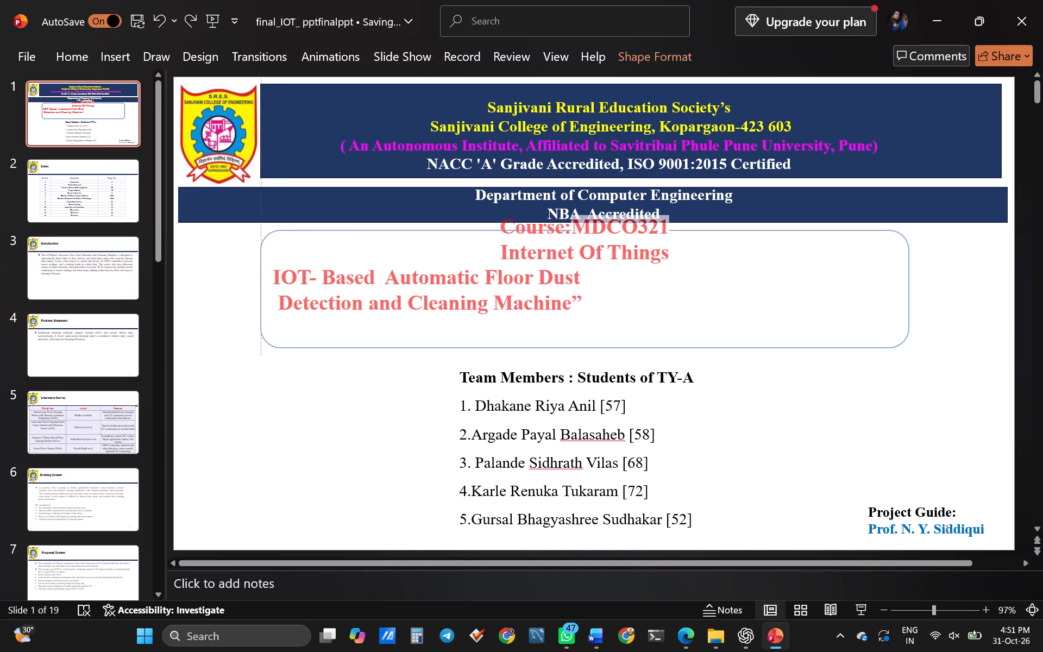
drag(255, 289, 209, 288)
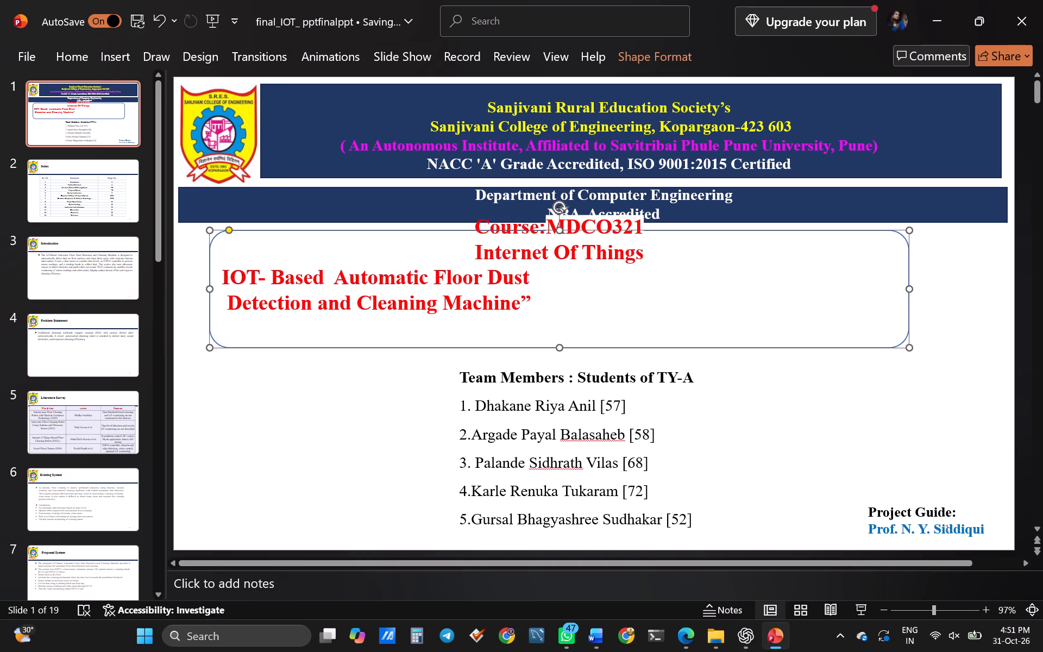
Widen the rounded title box towards the slide's edge and join the project title's two lines into one, separated by a space.
drag(912, 290, 946, 289)
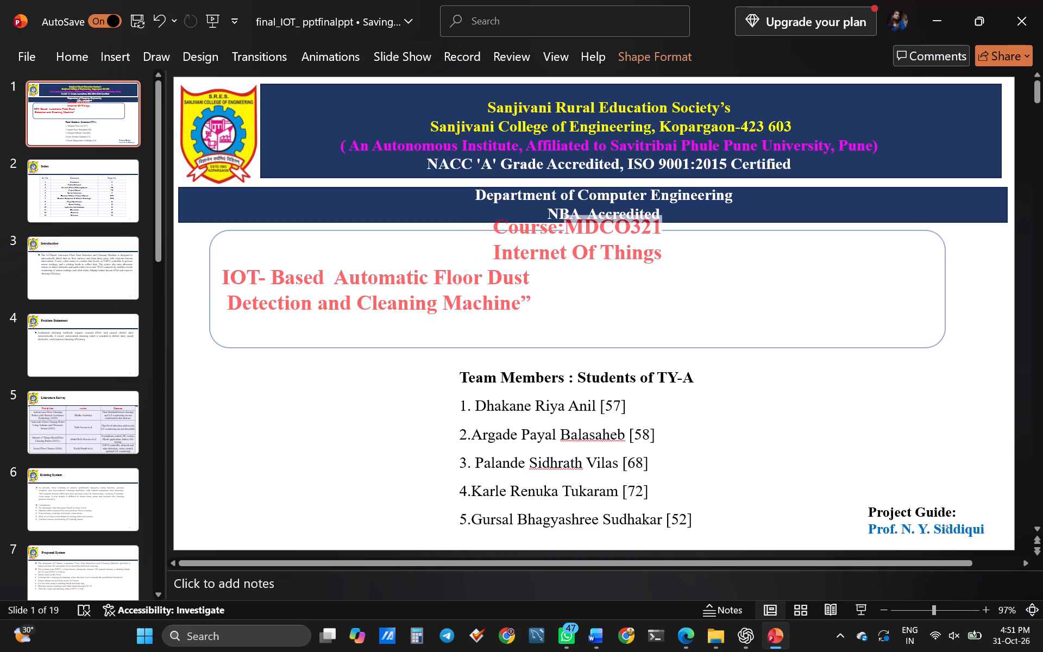
drag(946, 289, 973, 286)
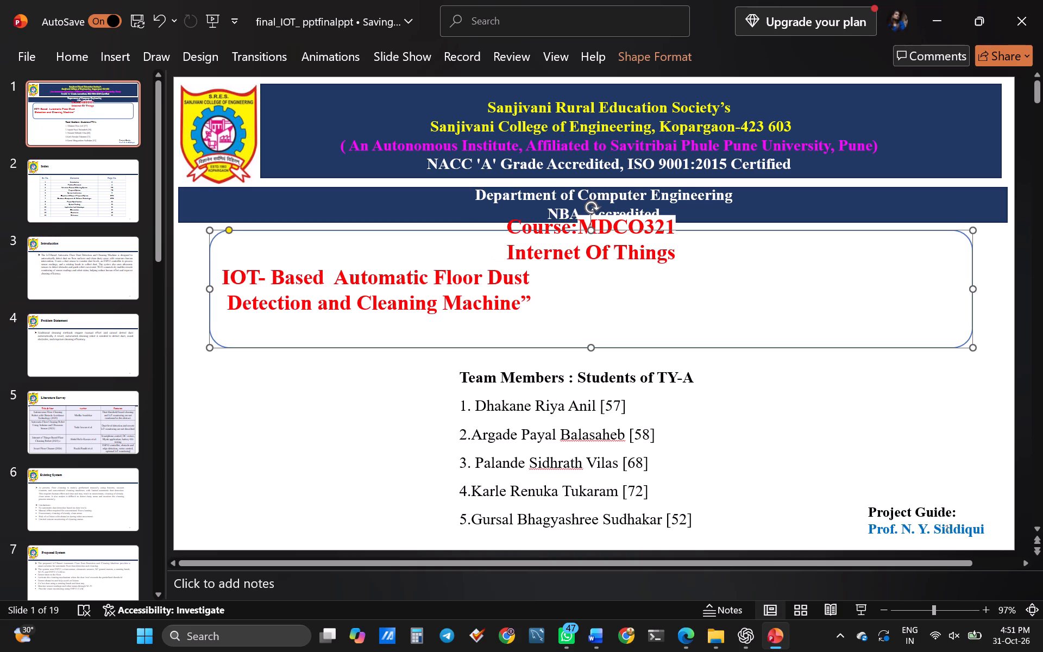
click(228, 305)
key(BackSpace)
key(BackSpace)
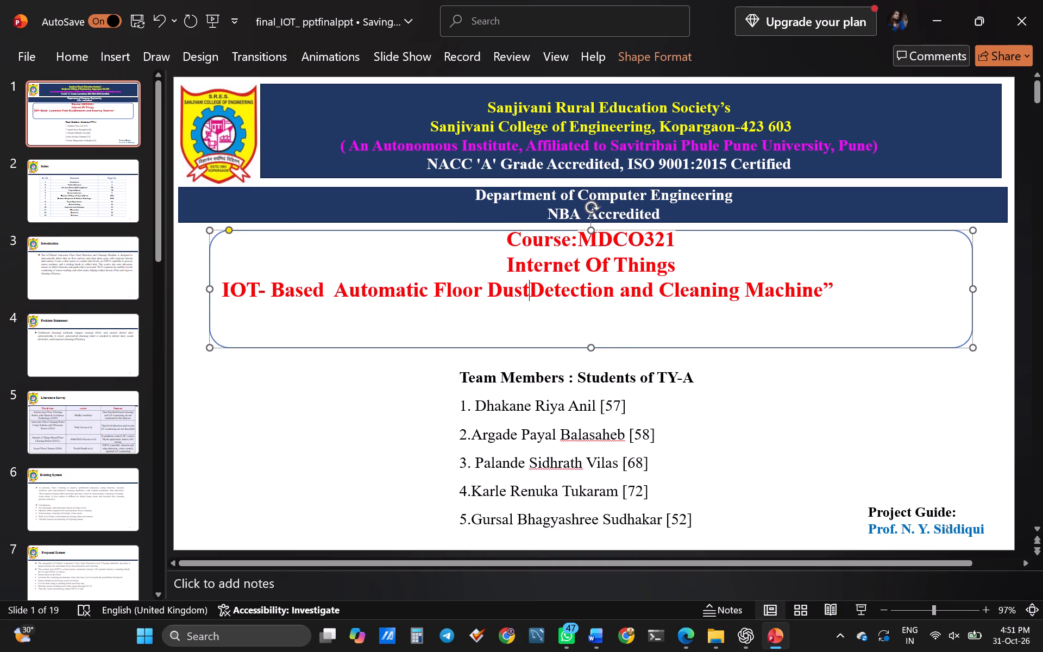
key(space)
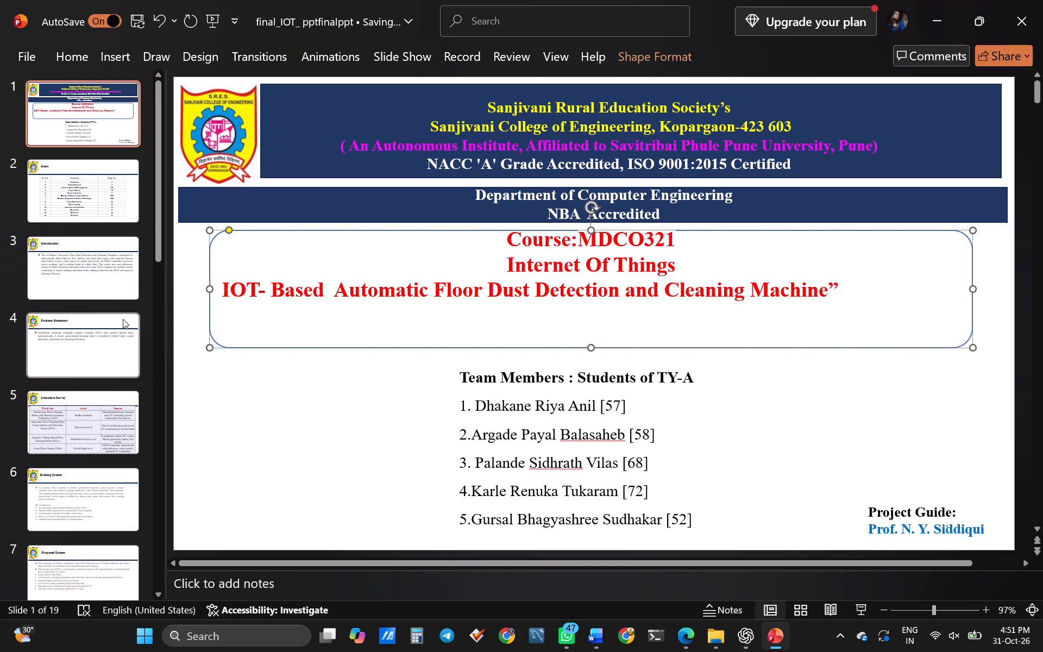
Add blank lines above the project title and move the "Course:MDCO321" and "Internet Of Things" lines down into that space.
click(223, 288)
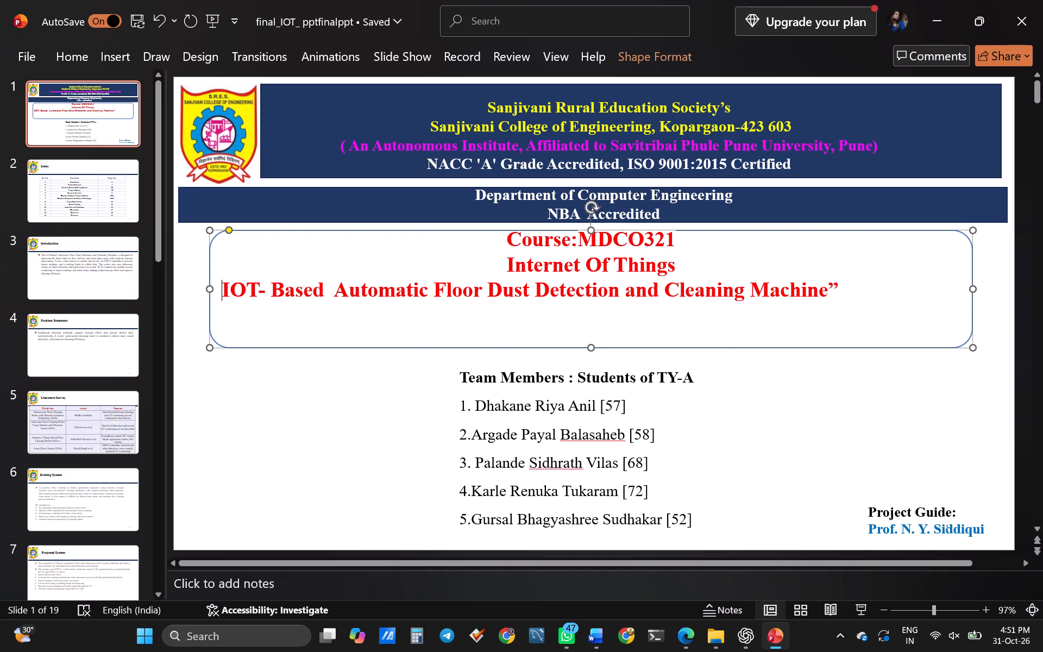
key(Return)
key(Return)
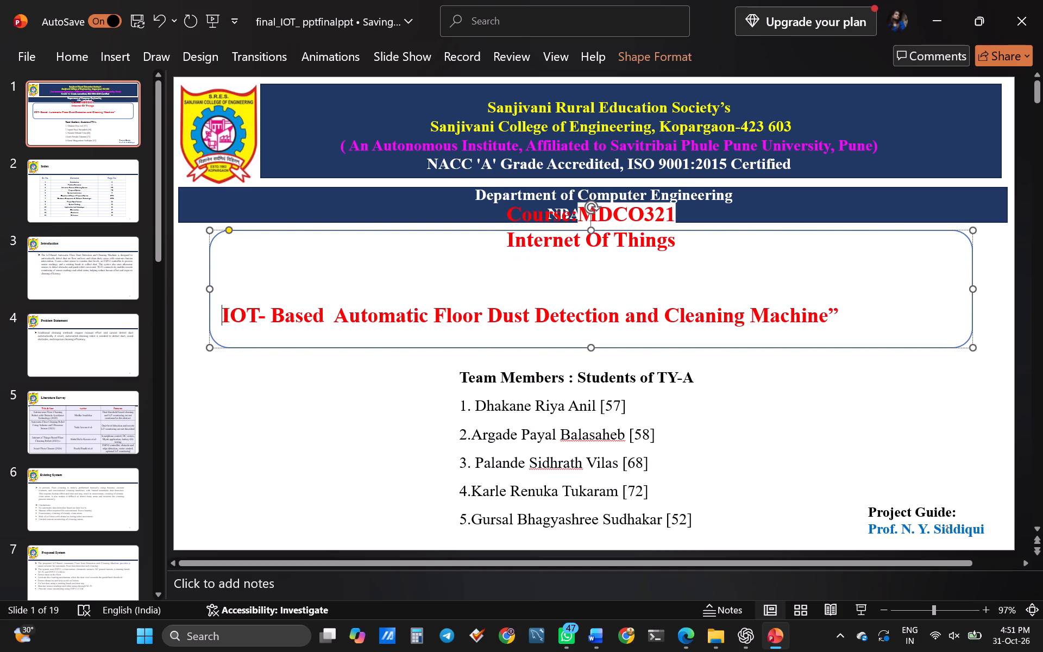
click(554, 215)
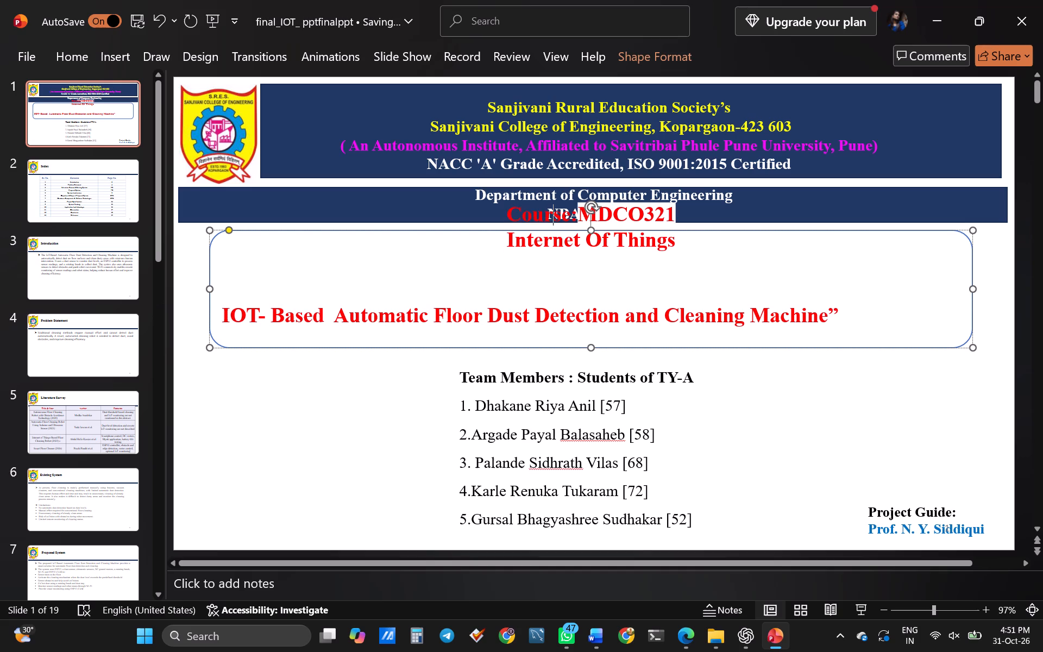
drag(511, 214, 590, 220)
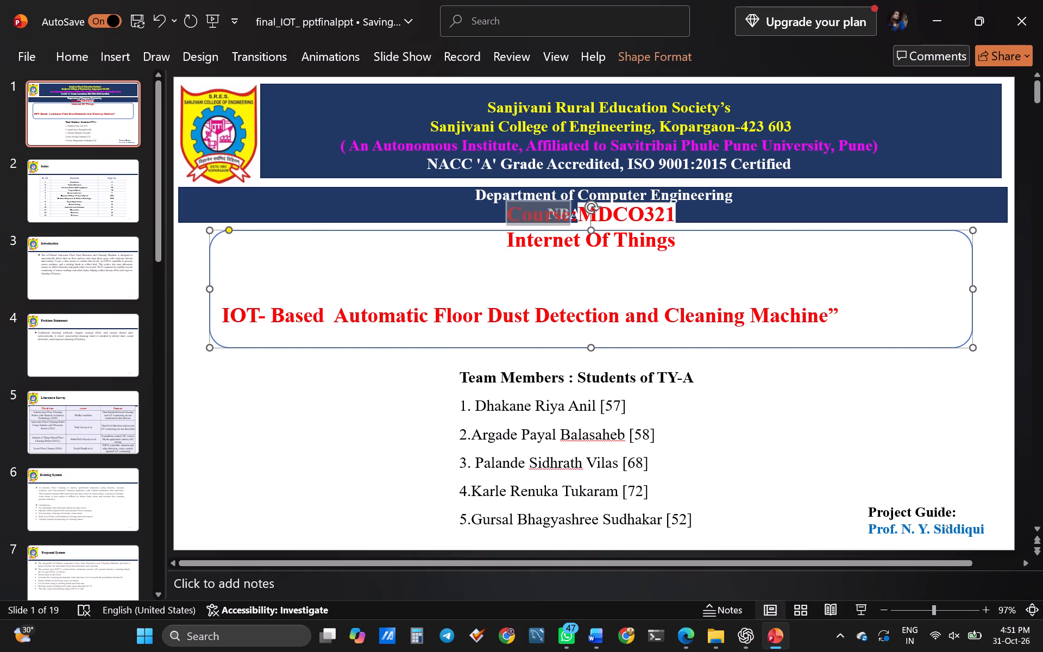
drag(590, 220, 668, 242)
key(ctrl+c)
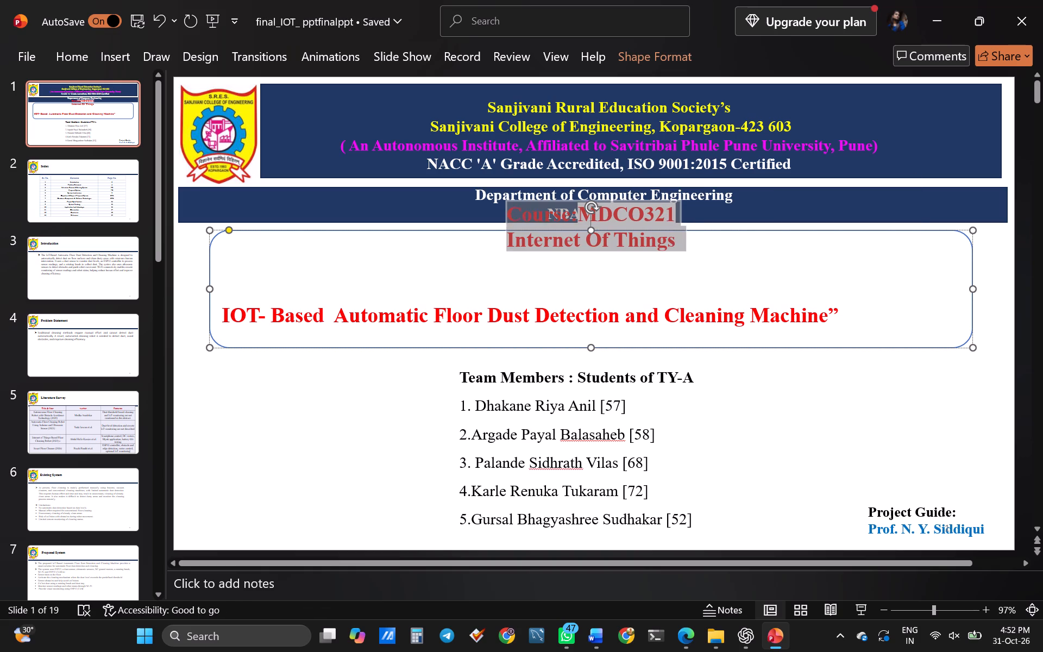
click(557, 290)
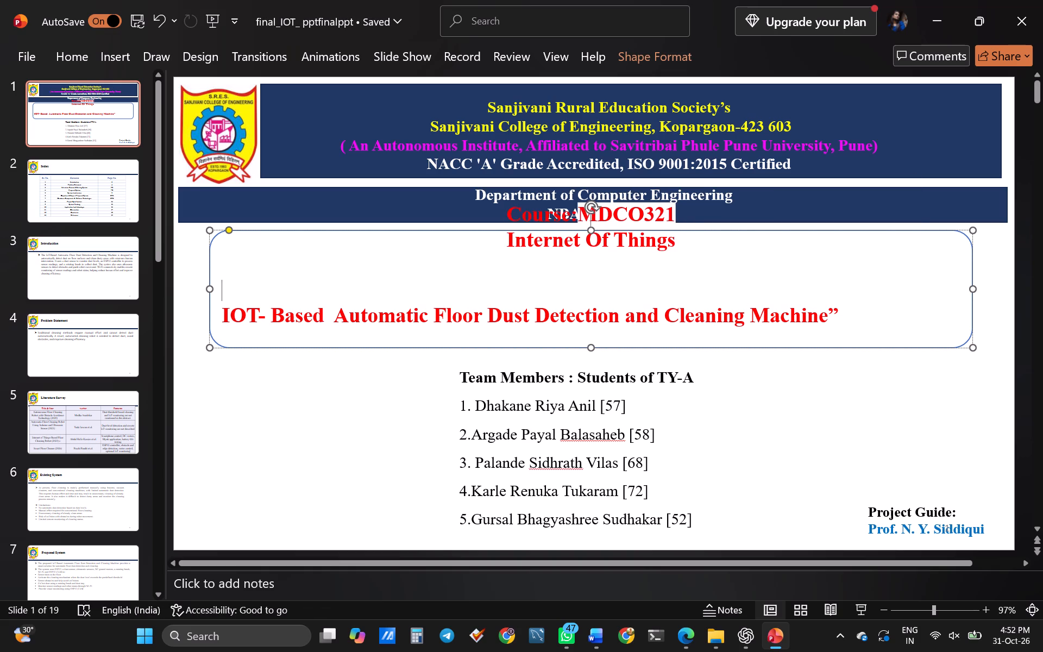
drag(509, 215, 672, 258)
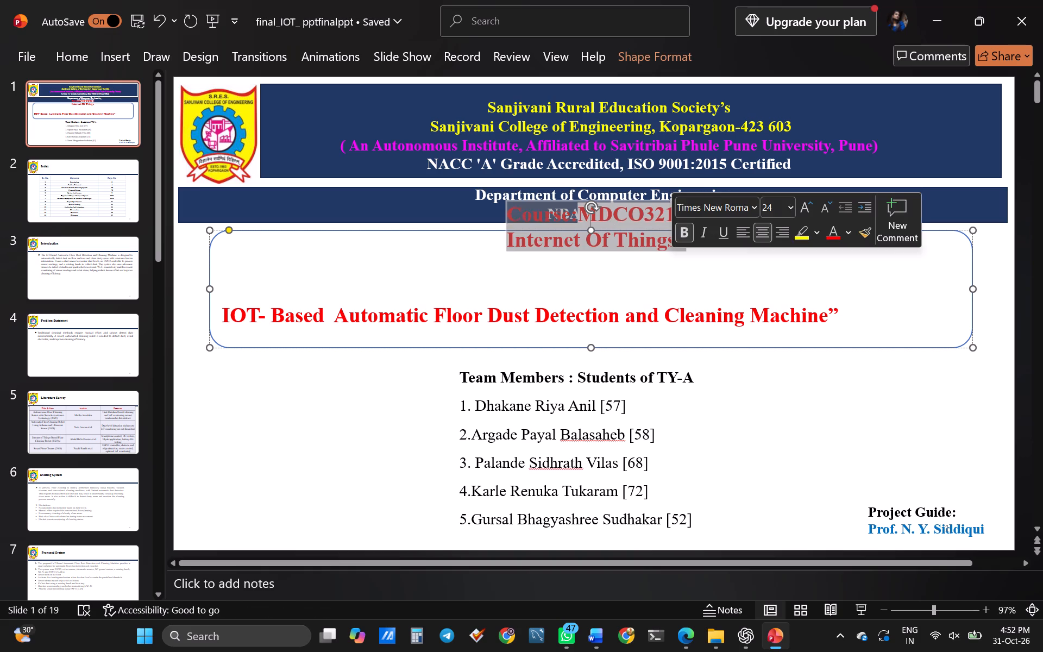
key(BackSpace)
click(523, 257)
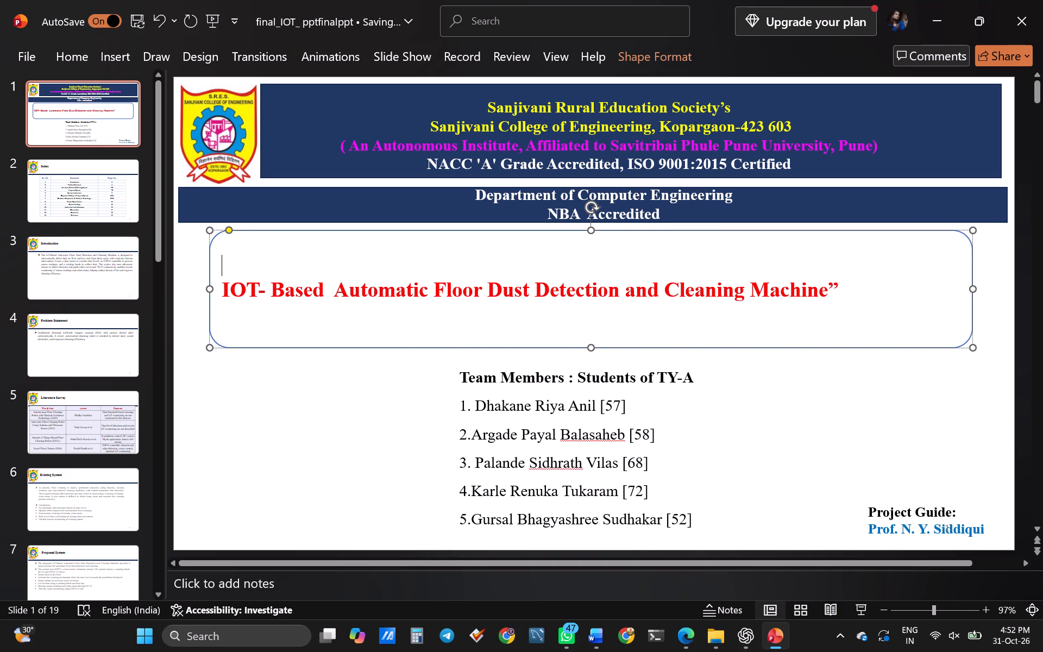
key(ctrl+v)
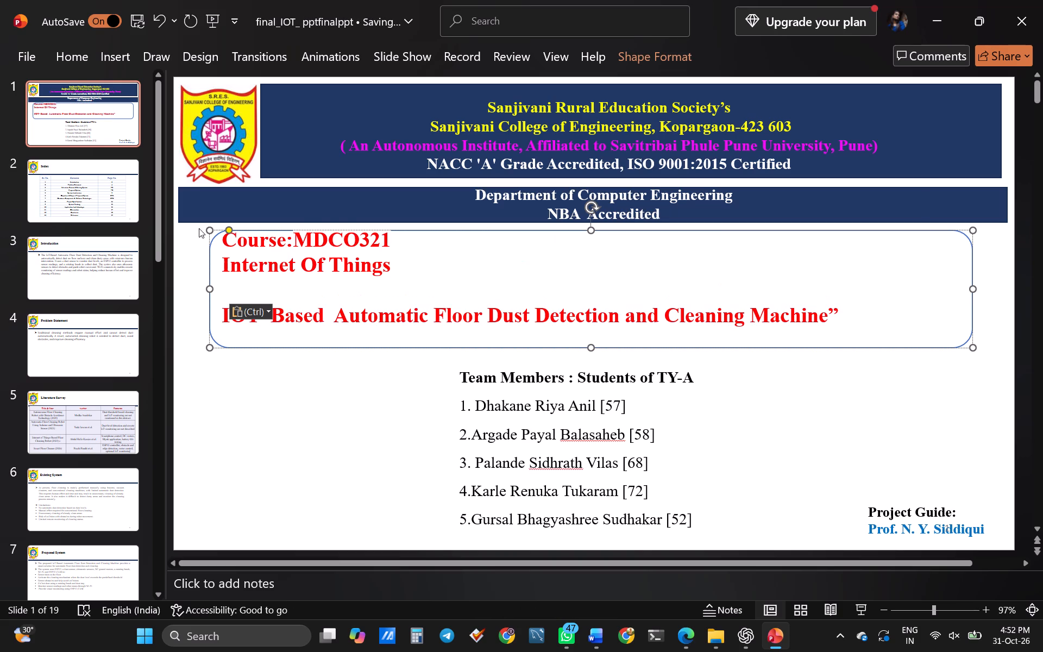
Indent the "Course:MDCO321" line with spaces so it sits near the middle of the title box.
click(223, 265)
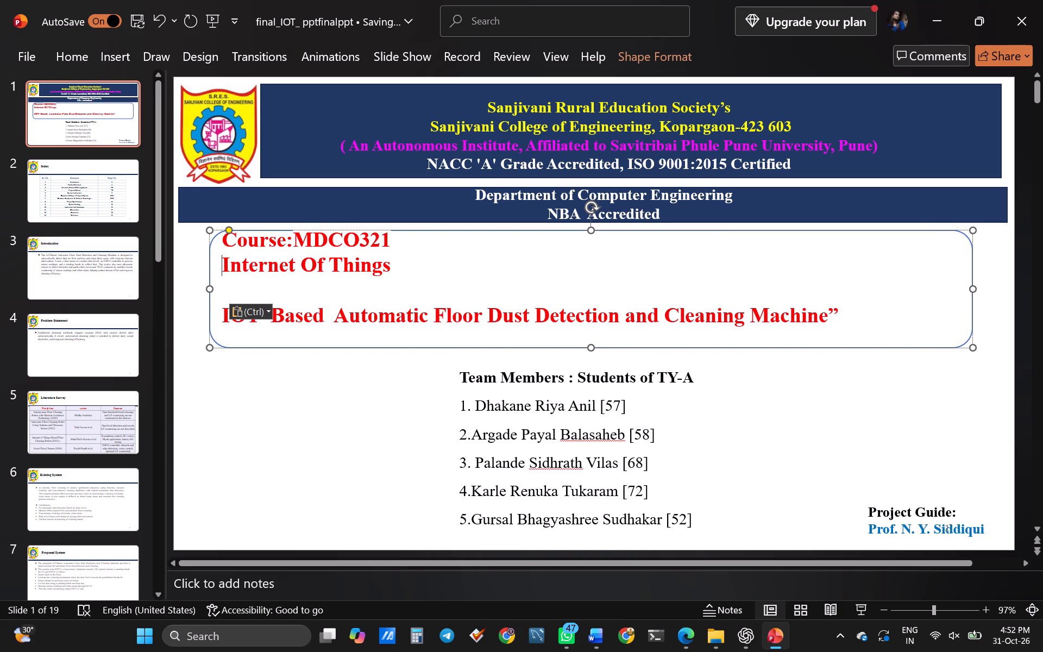
click(221, 243)
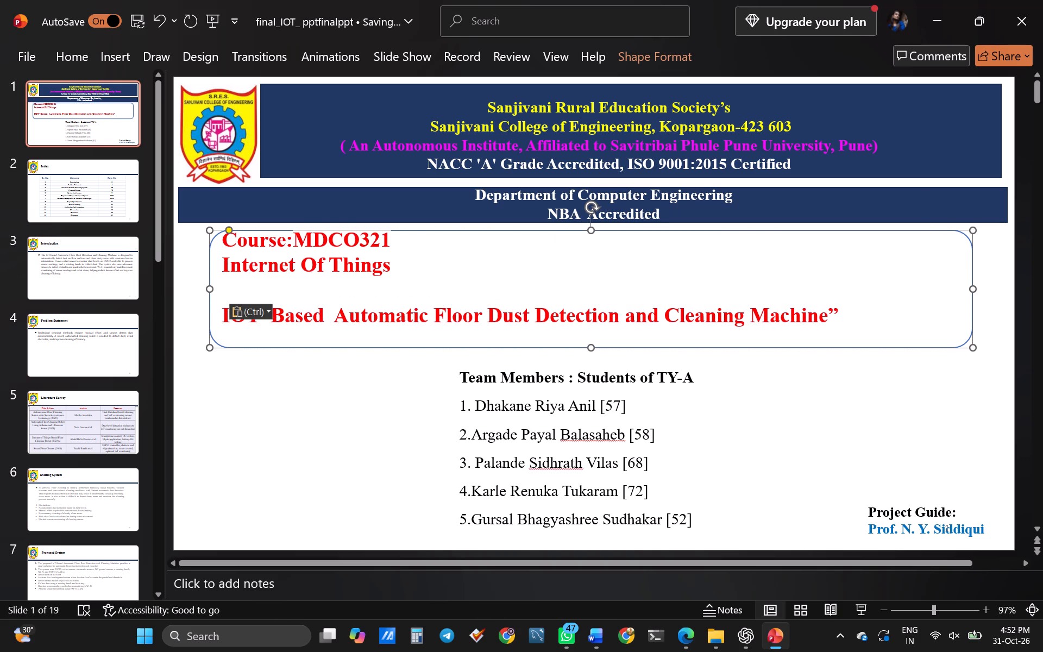
click(222, 244)
key(space)
key(space)
key(space)
key(space)
key(space)
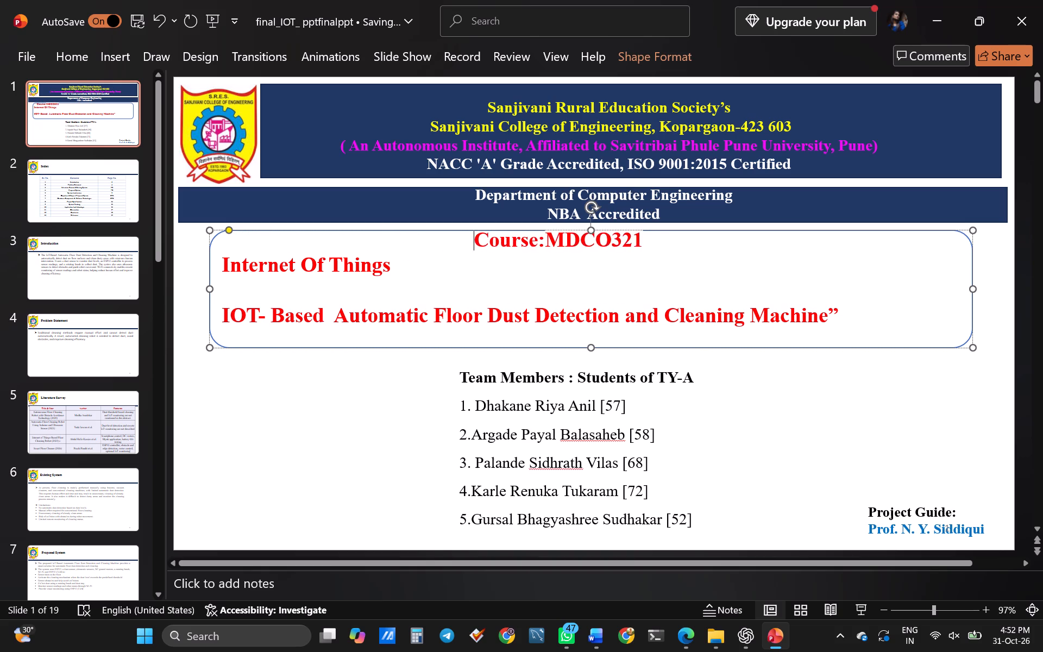
key(space)
key(space)
key(space)
key(space)
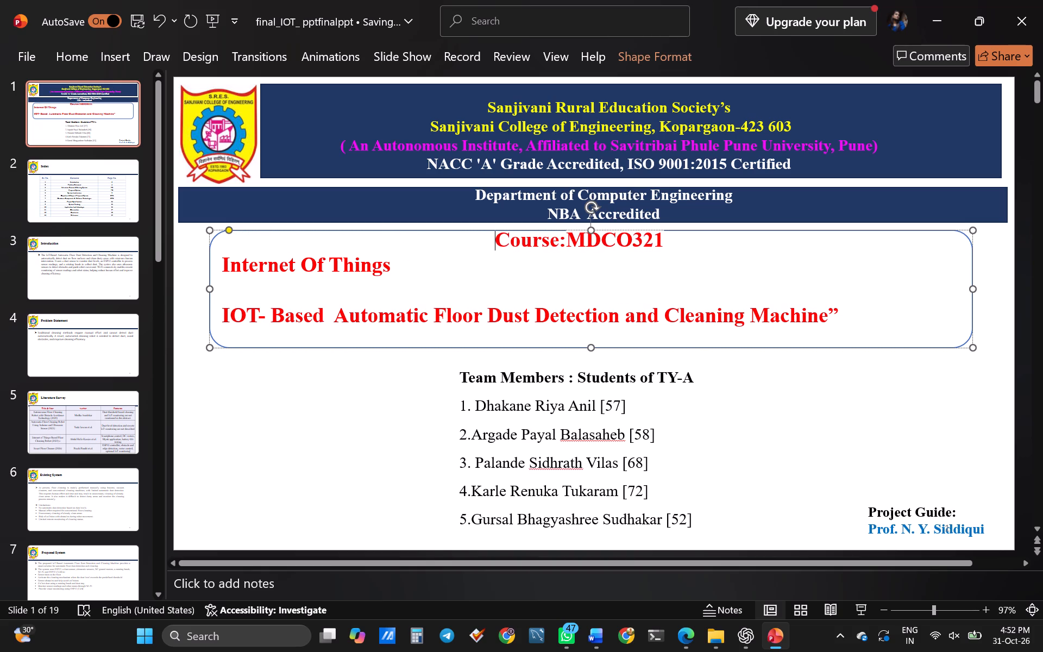
Indent the "Internet Of Things" line with spaces so it sits centred under the course code line.
click(222, 264)
key(space)
key(space)
key(space)
key(space)
key(space)
key(space)
key(space)
key(space)
key(space)
key(space)
key(space)
key(space)
key(space)
key(space)
key(space)
key(space)
key(space)
key(space)
key(space)
key(space)
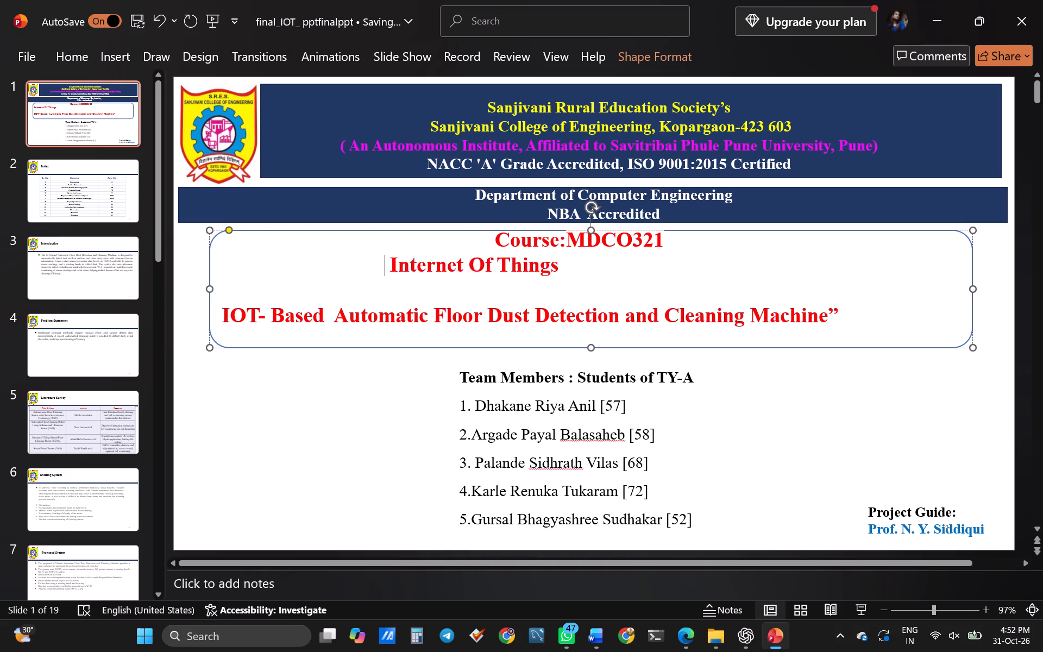
key(space)
key(space)
key(space)
key(space)
key(space)
key(space)
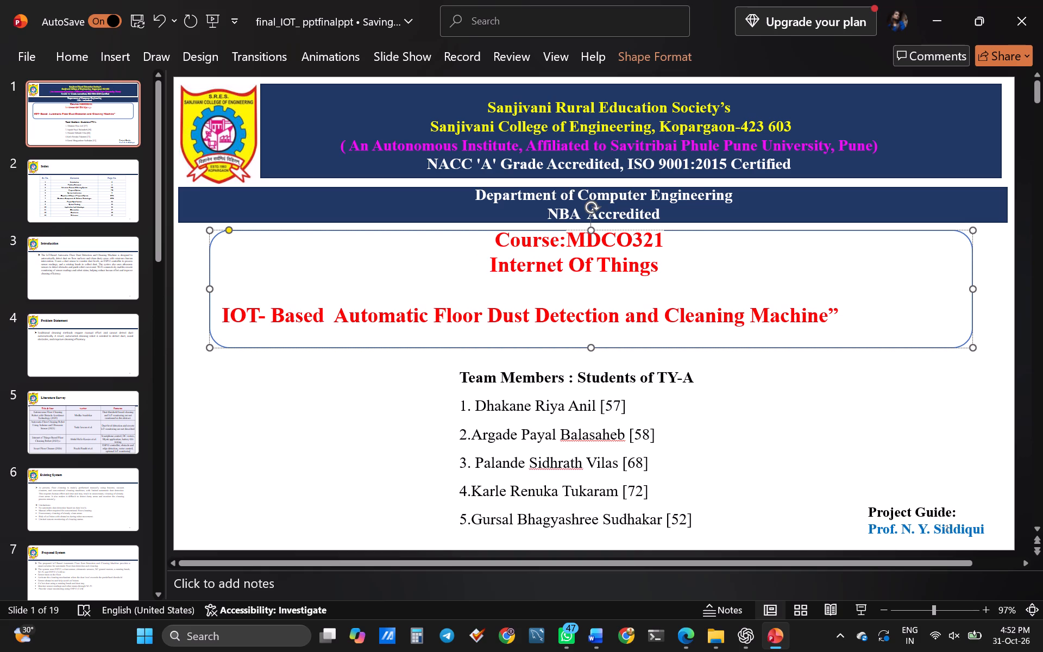
Delete the blank line above the project title and indent the title with spaces towards the middle of the box.
click(234, 295)
click(234, 295)
key(BackSpace)
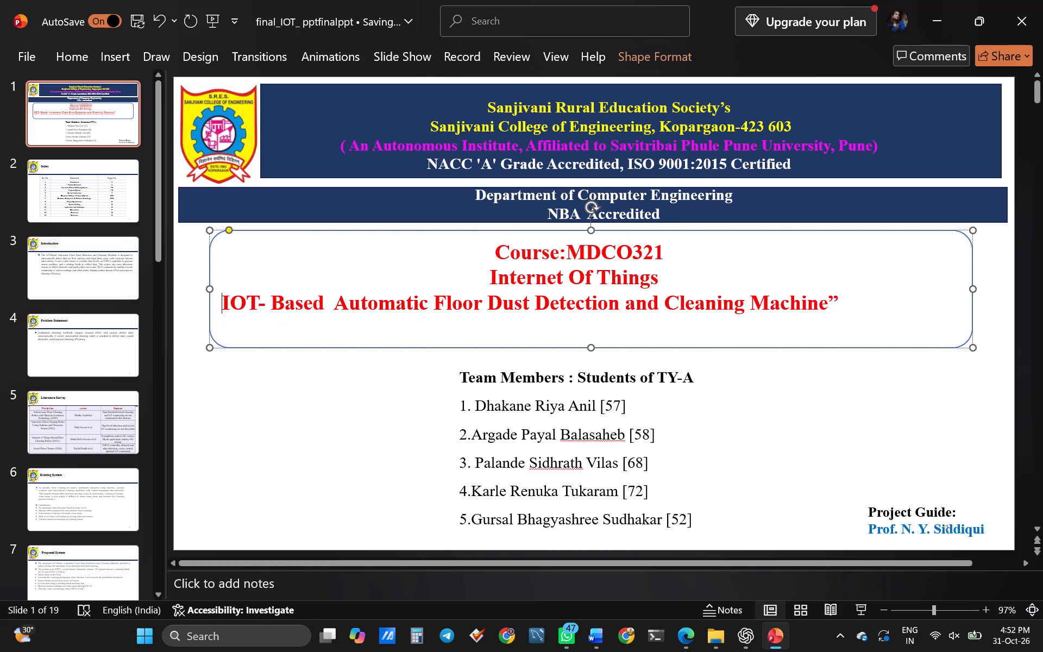
key(space)
key(space)
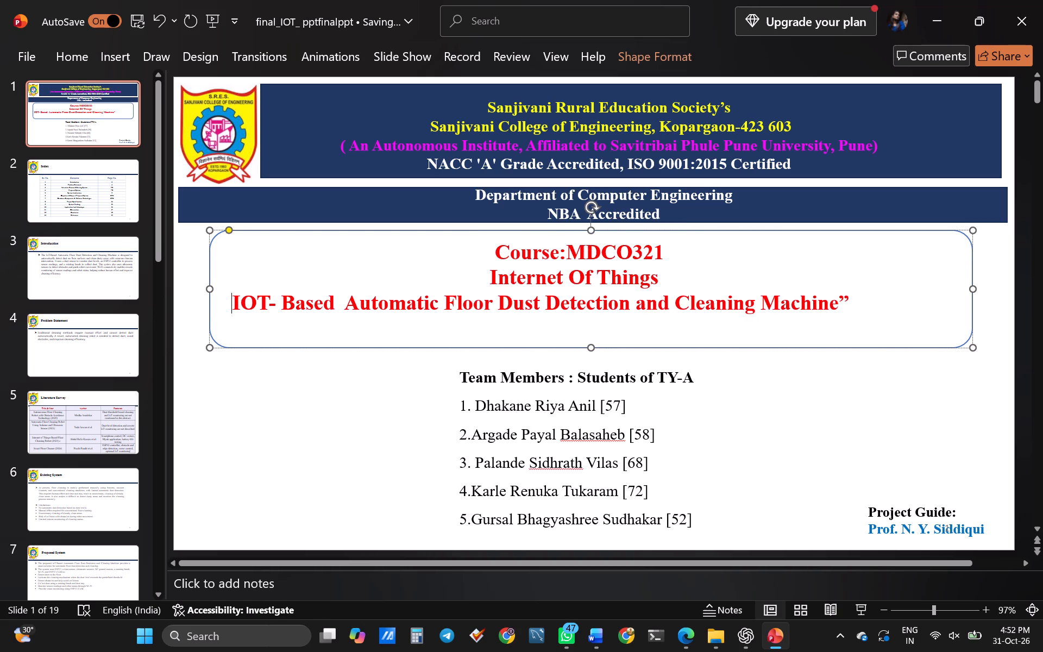
key(space)
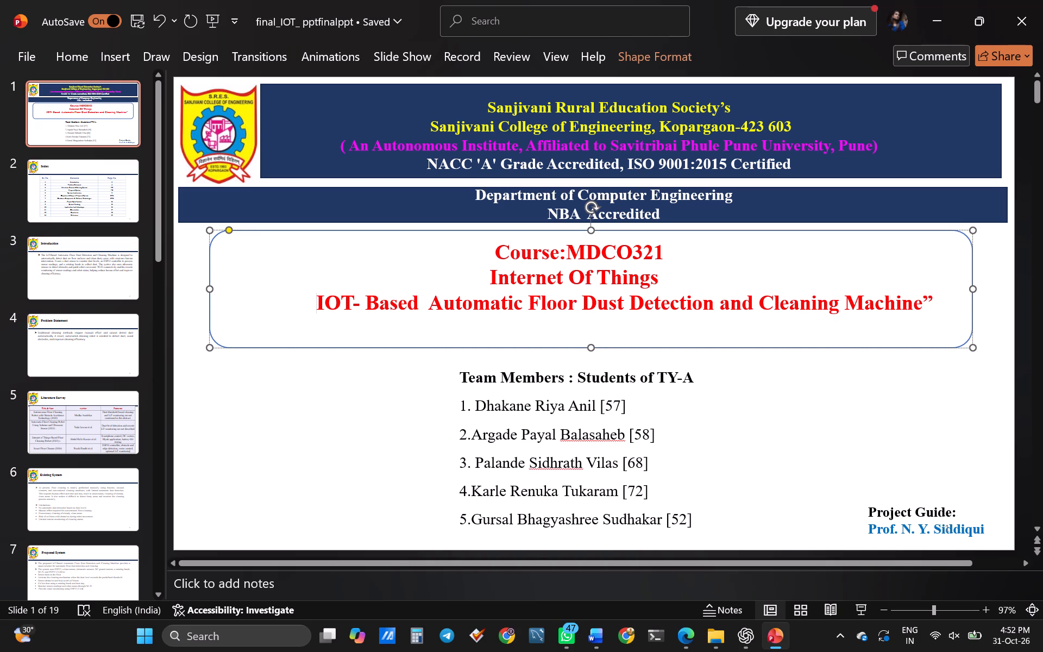
Save the presentation with the updated title slide.
key(ctrl+s)
key(ctrl+s)
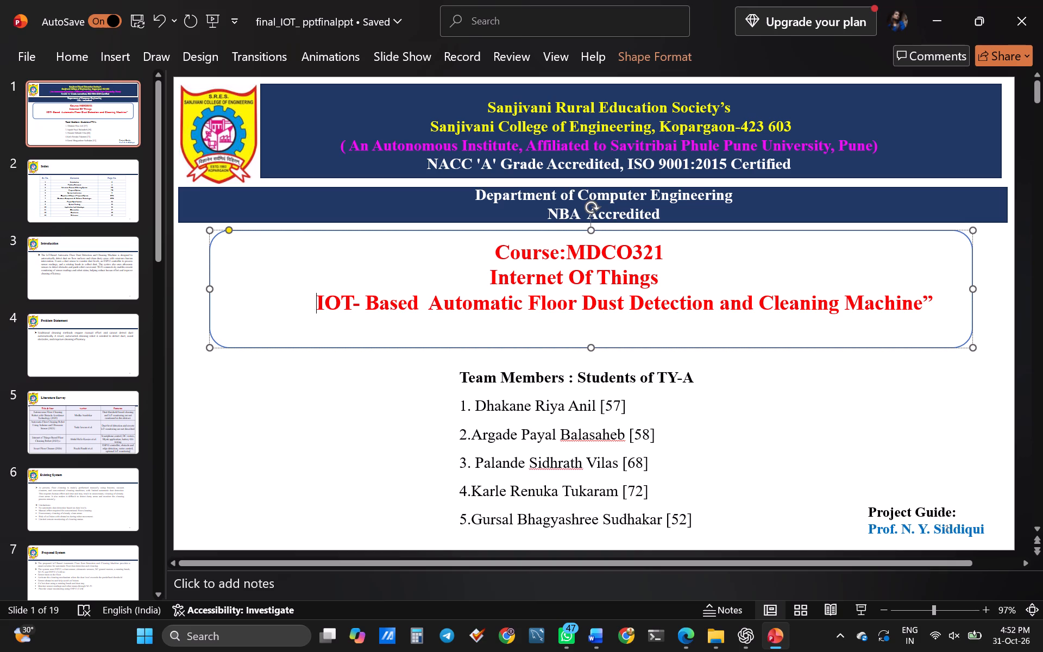
key(ctrl+s)
Review the slides in order from the title slide to System Architecture, comparing the Proposed System and System Architecture slides.
click(407, 337)
key(Down)
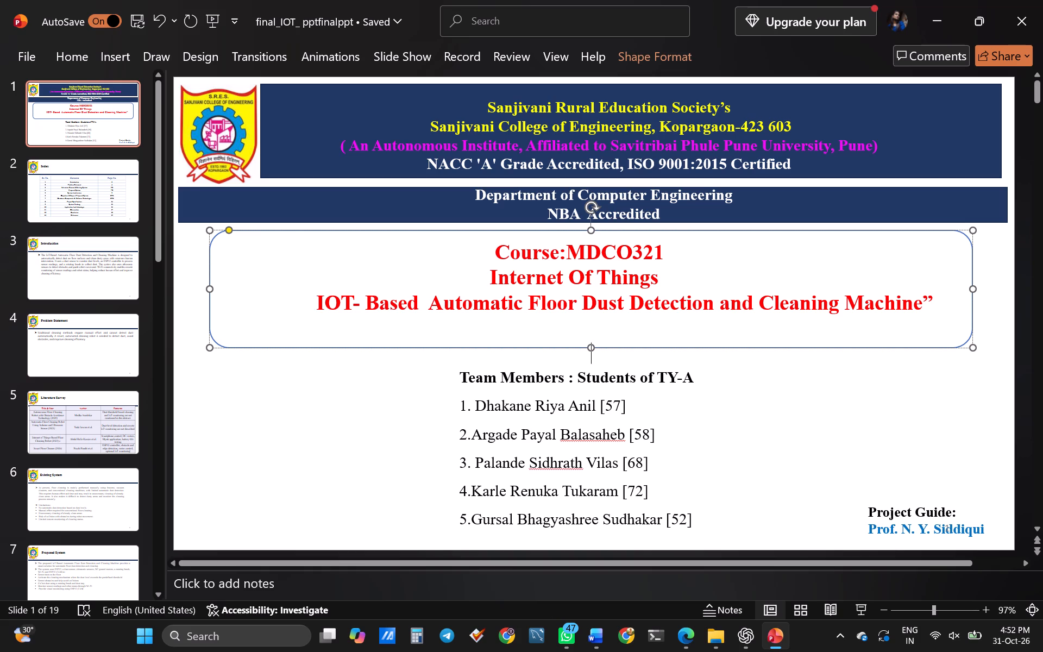
click(80, 141)
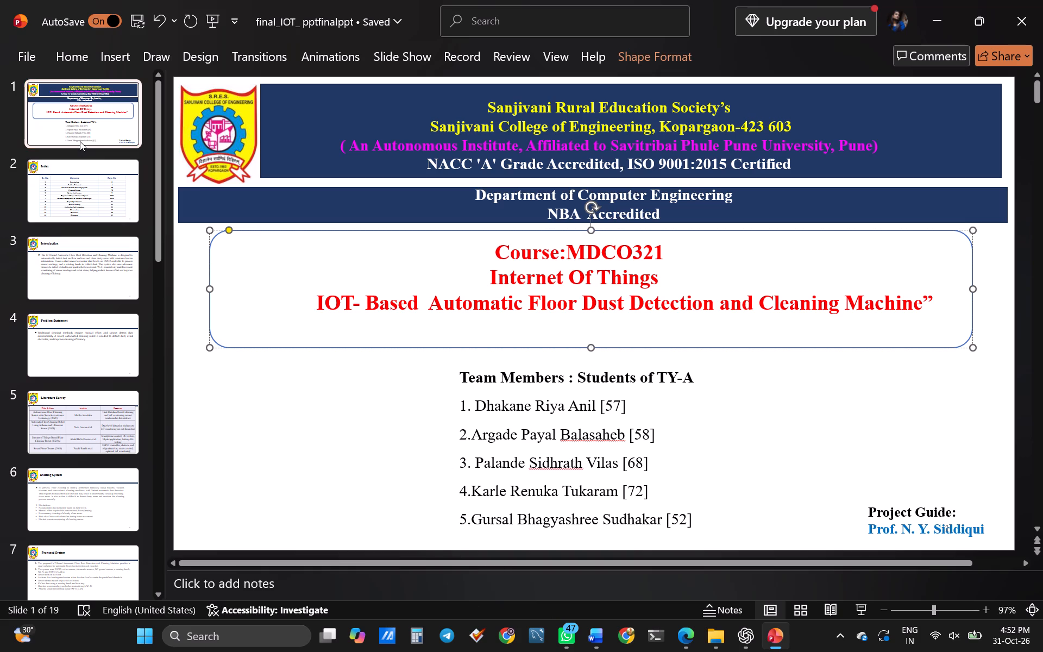
click(80, 172)
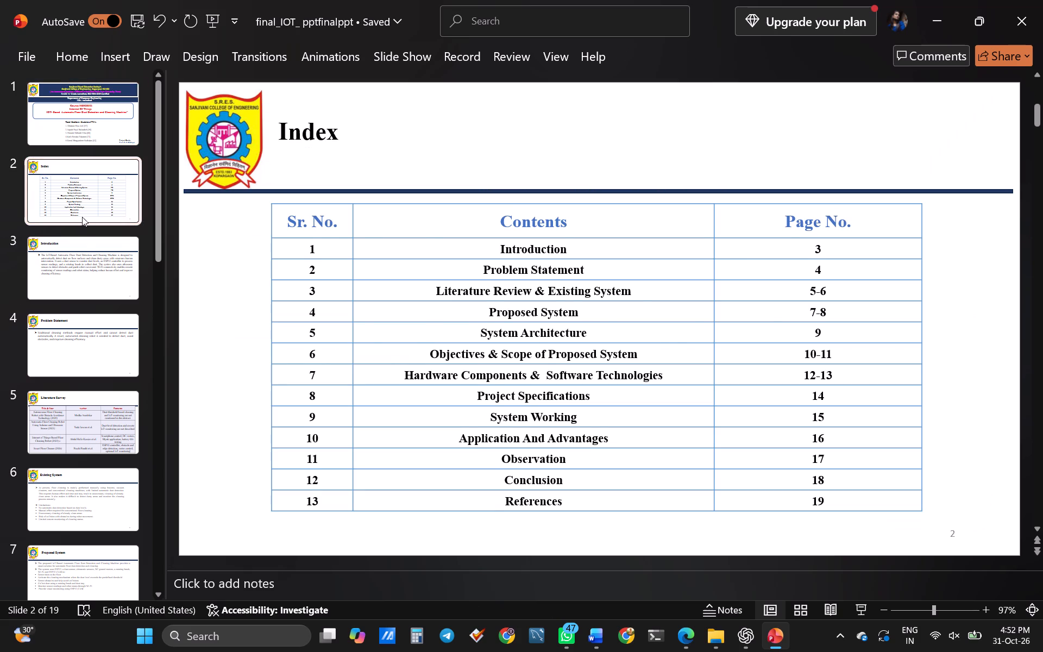
click(84, 246)
click(93, 321)
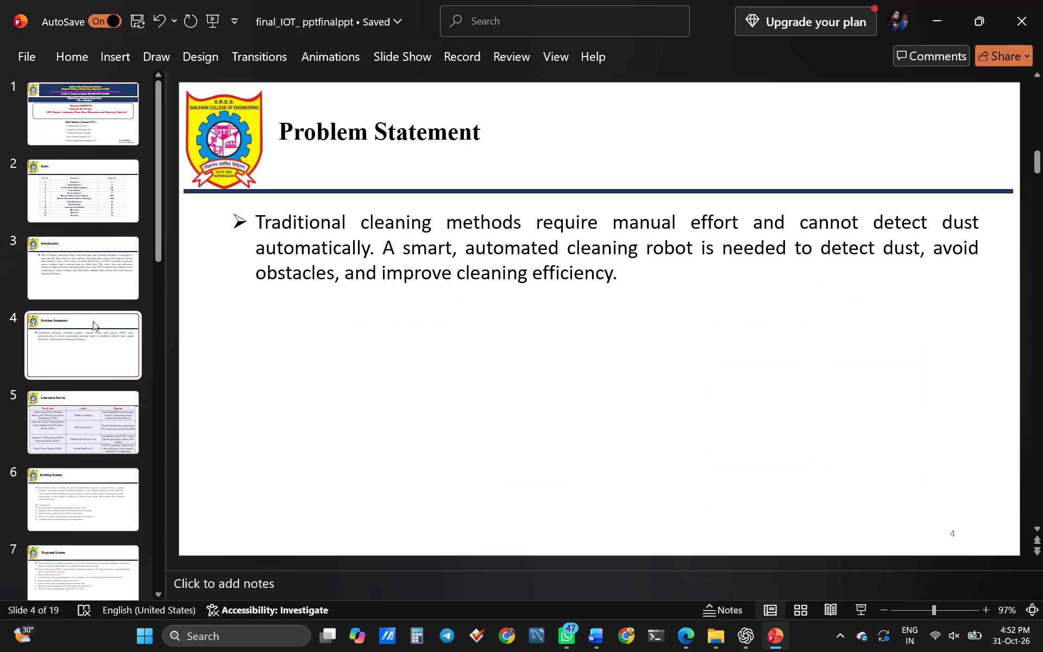
key(Down)
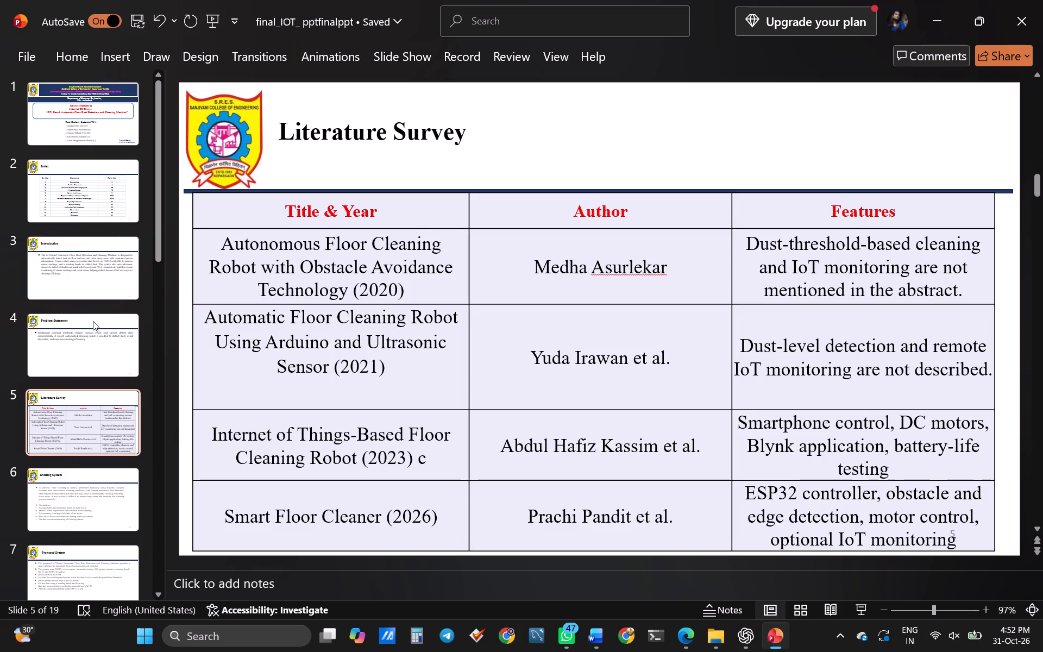
key(Down)
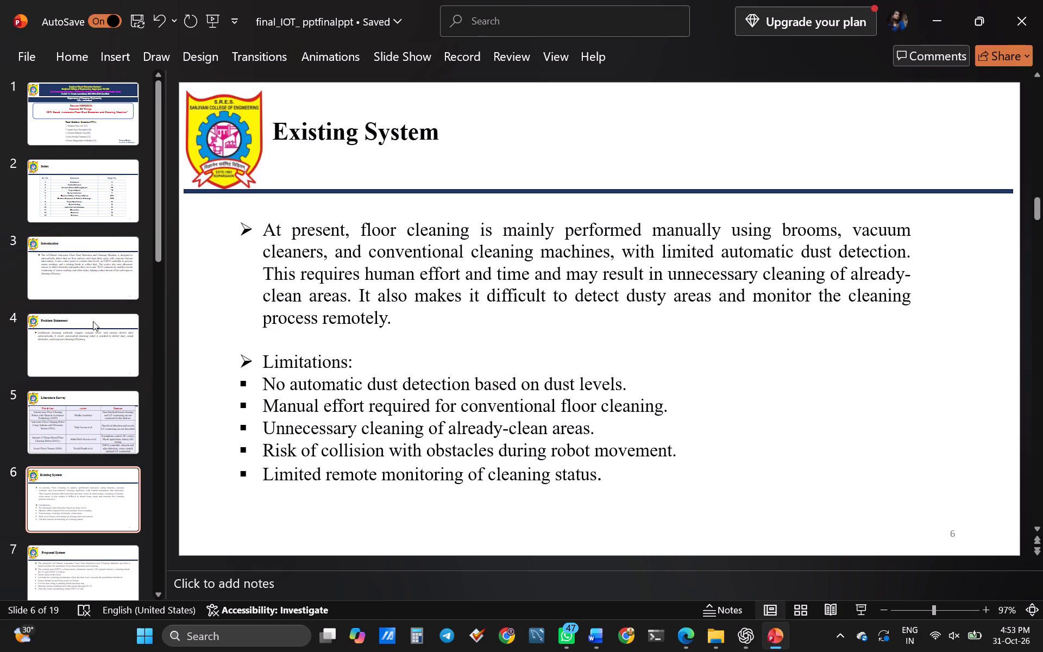
key(Down)
key(Down)
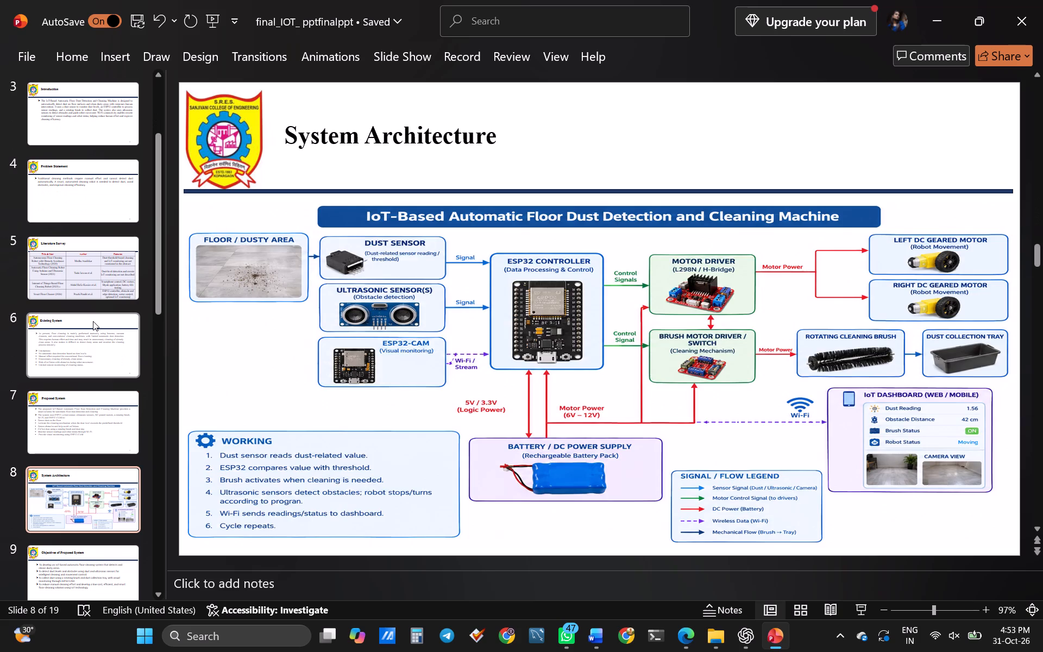
key(Up)
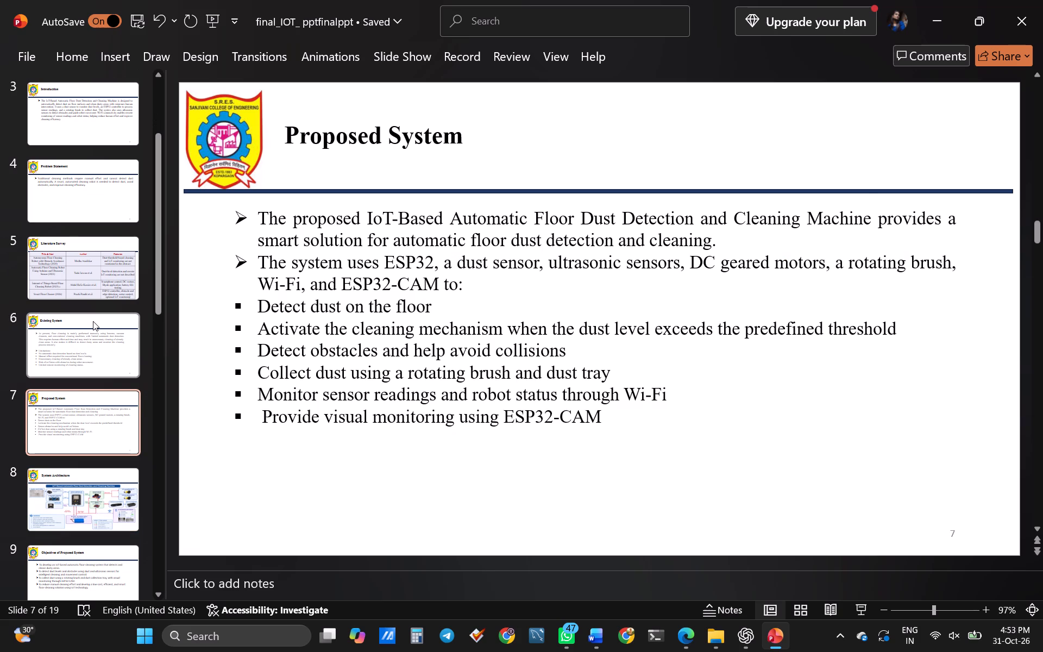
key(Down)
key(Up)
key(Down)
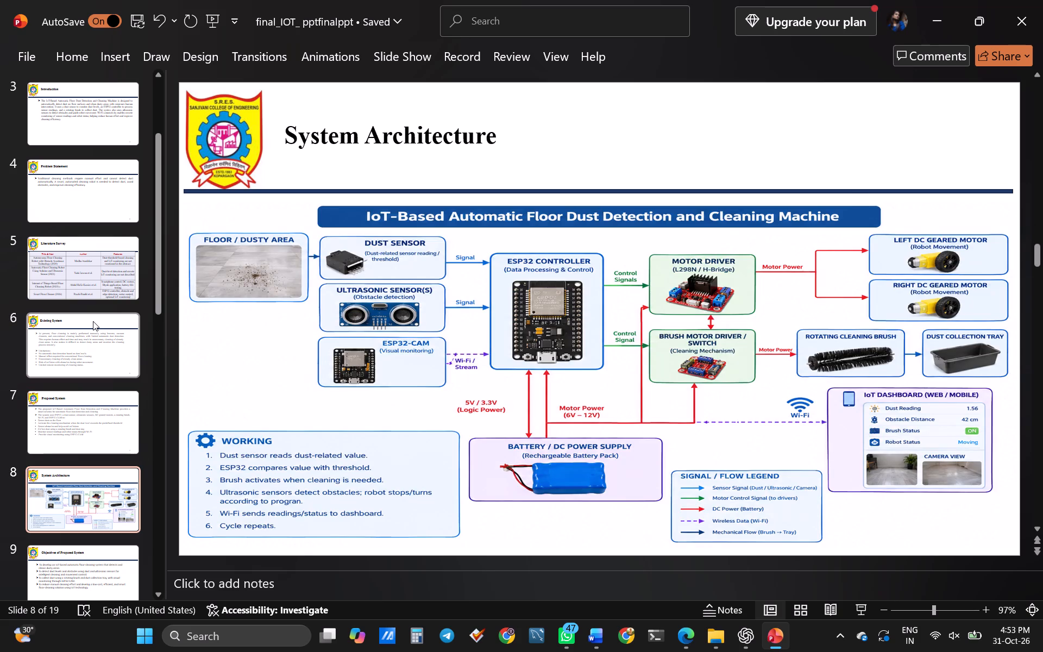
key(Up)
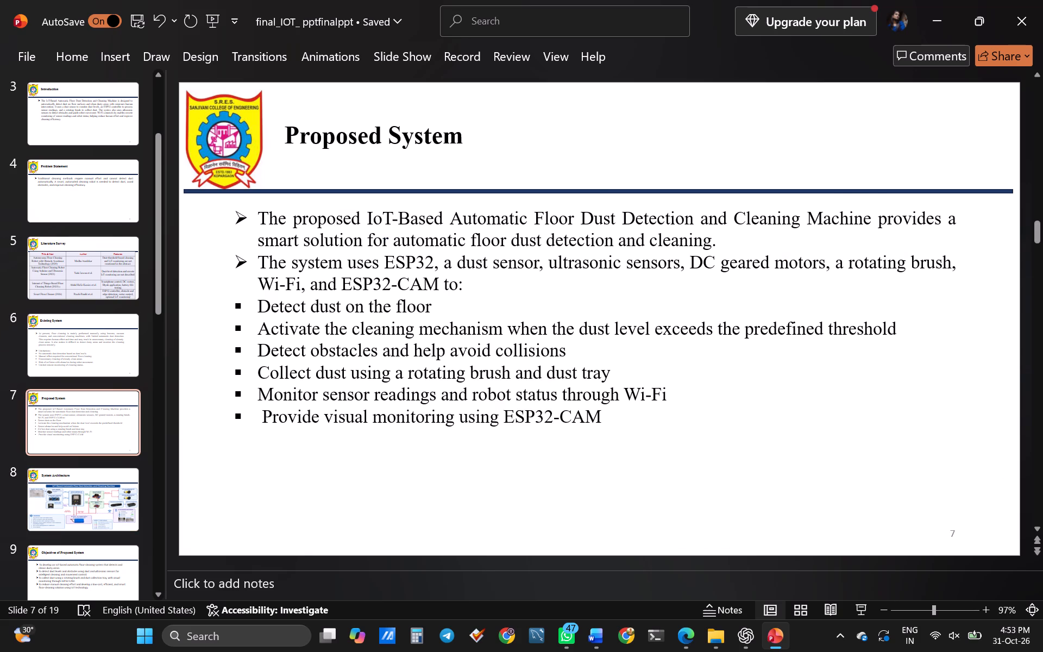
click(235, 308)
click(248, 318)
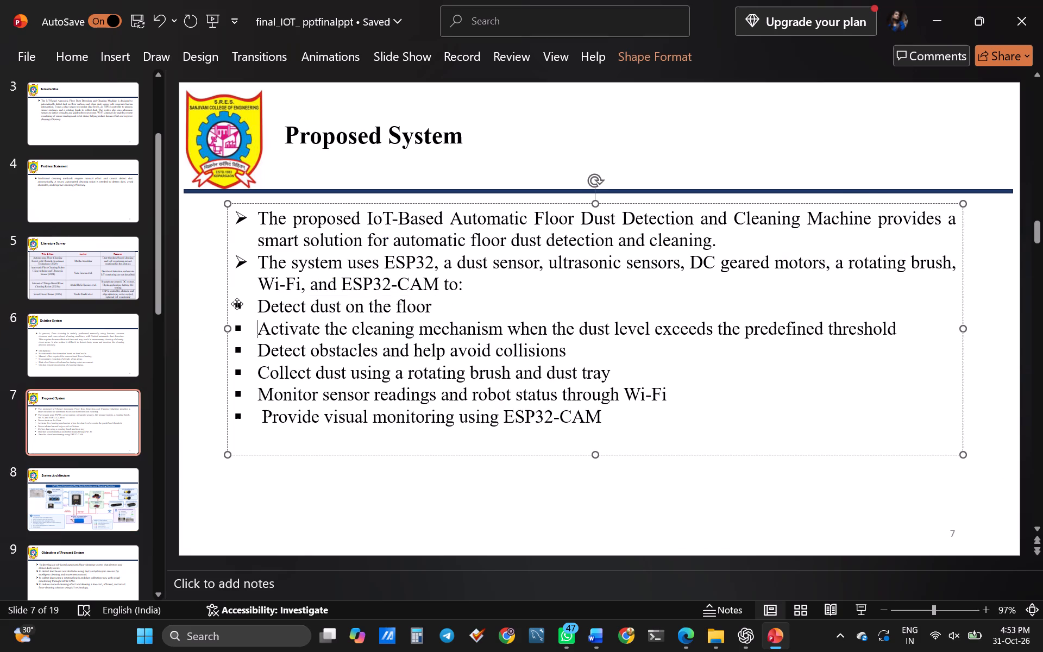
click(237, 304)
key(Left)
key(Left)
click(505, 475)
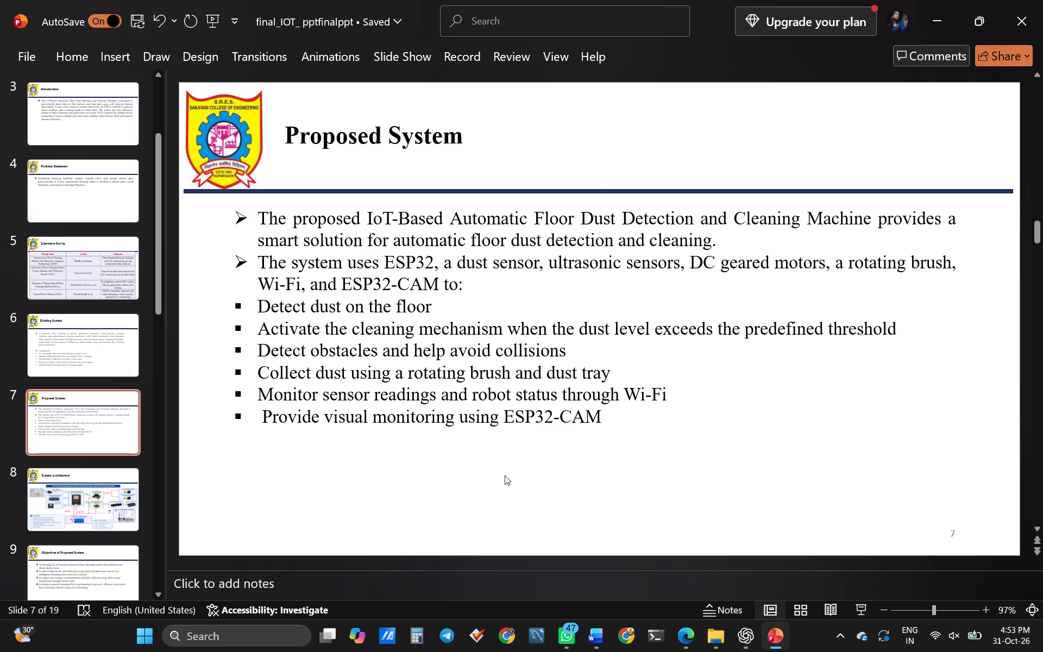
Review the slides in order from Existing System through Proposed System and System Architecture to Objectives of Proposed System.
click(83, 348)
key(Down)
key(Down)
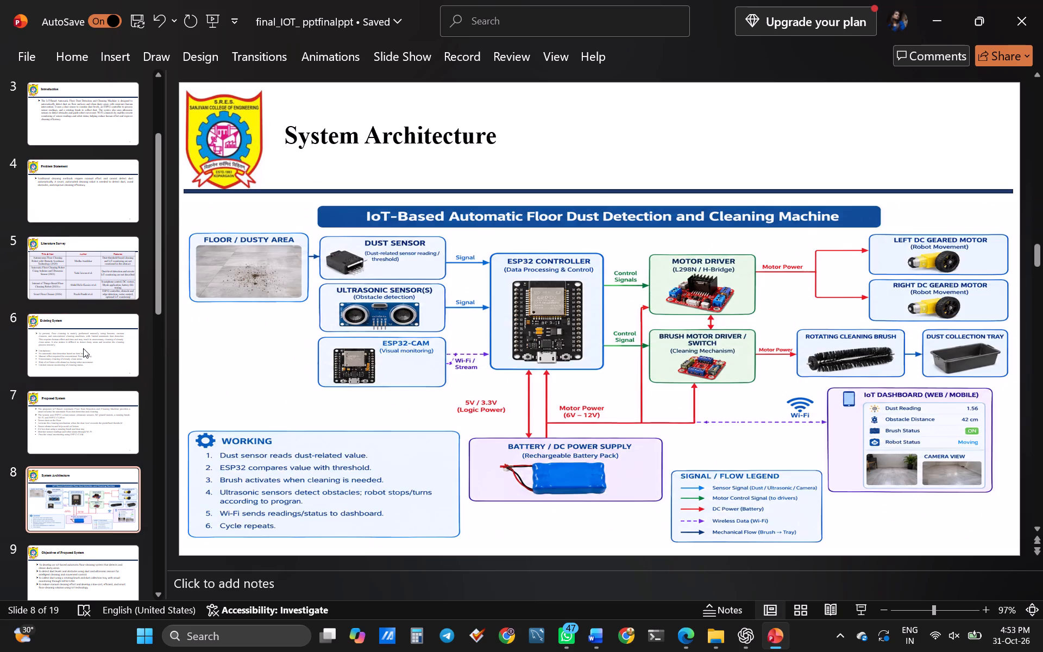
key(Down)
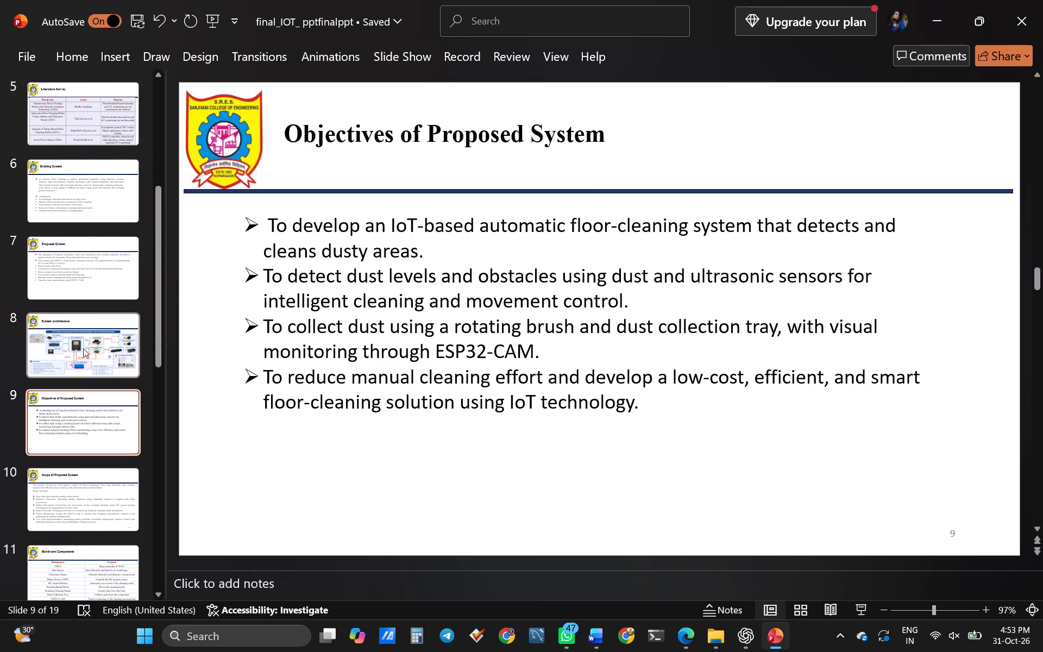
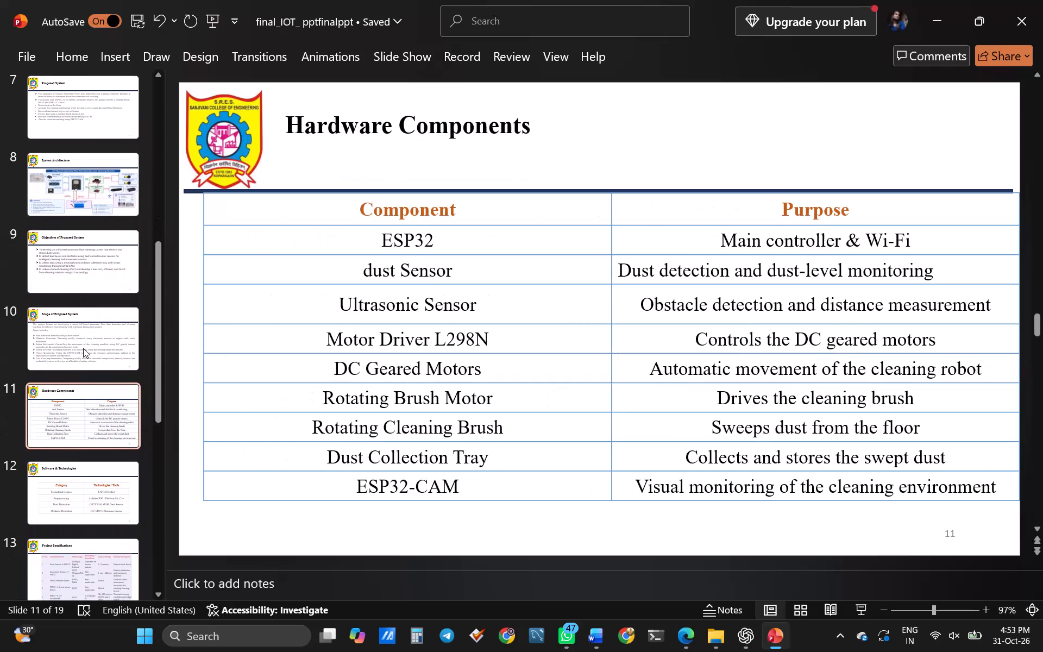
Review the remaining slides in order from Software & Technologies through System Working and Observation to the closing THANK YOU! slide.
key(Down)
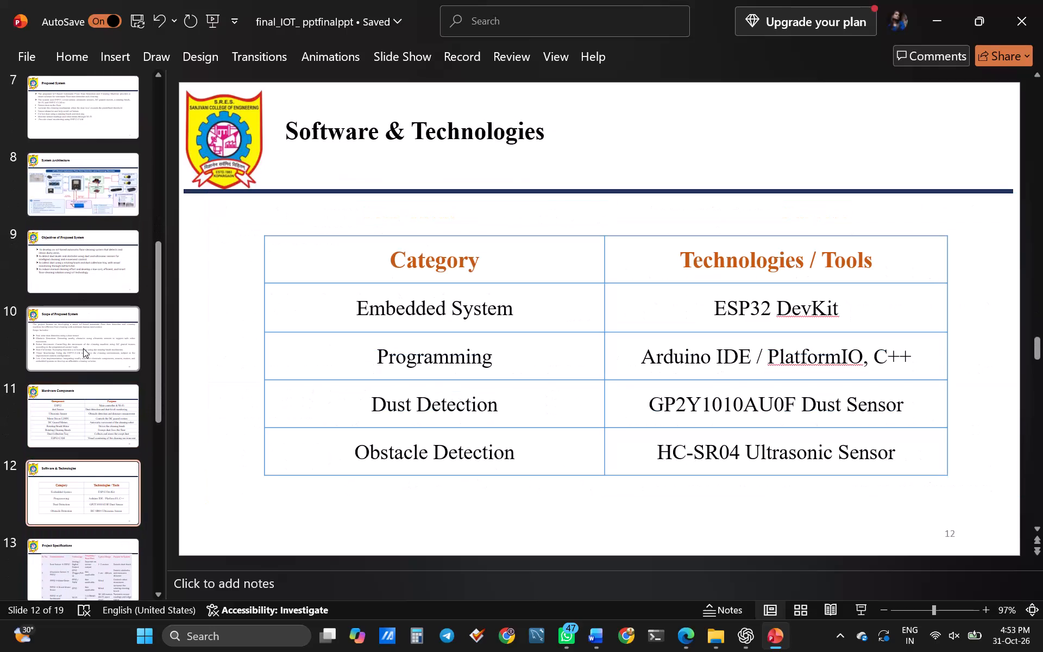
key(Down)
key(Down)
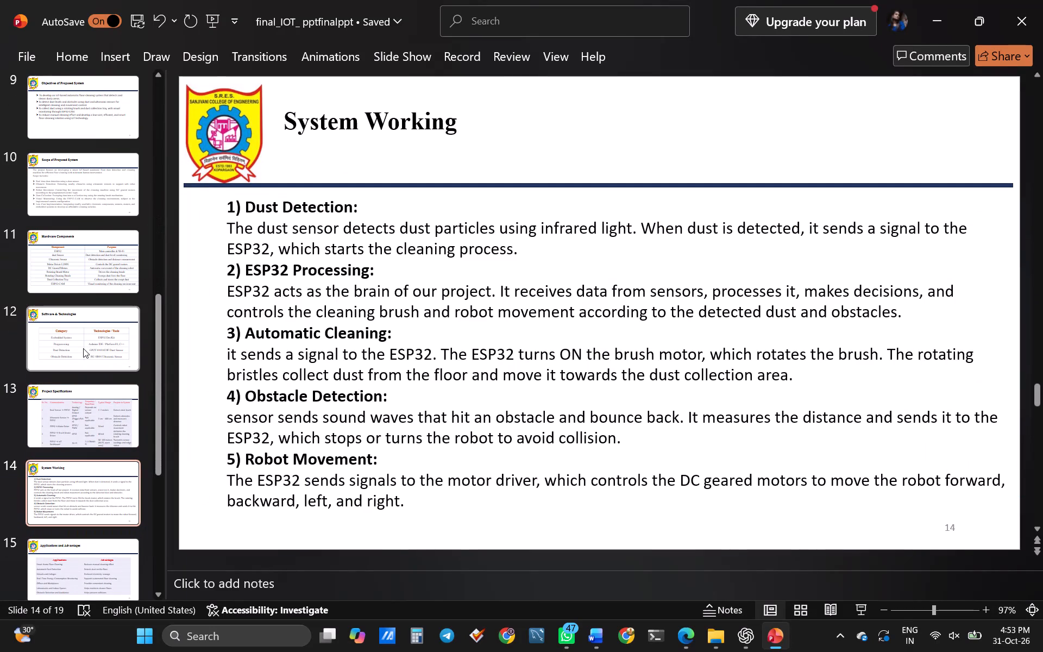
key(Down)
key(Down)
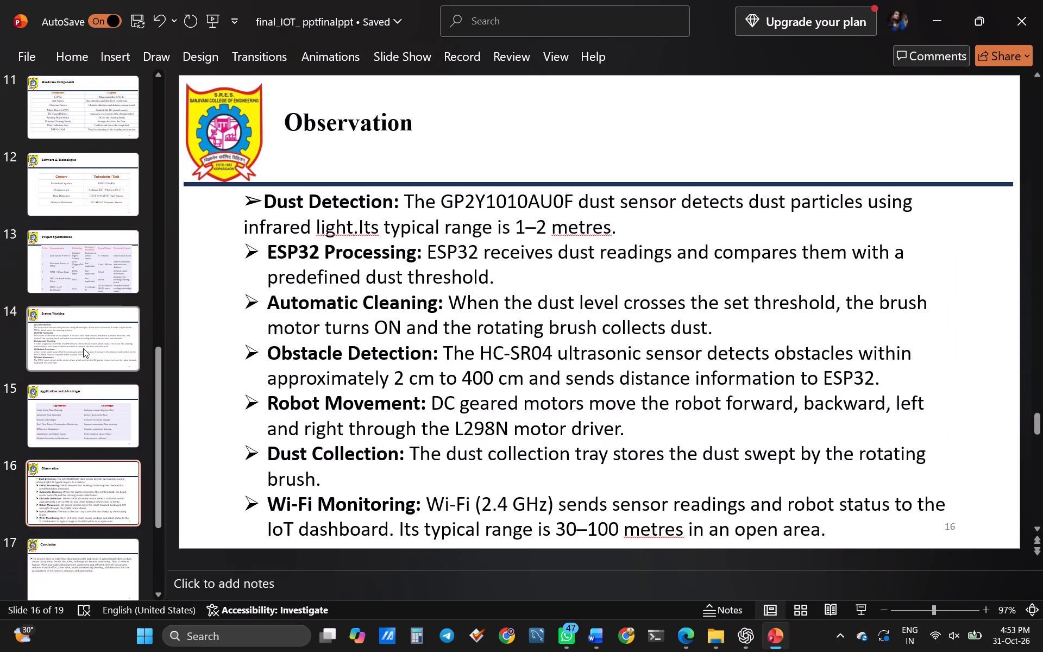
key(Down)
key(Down)
key(Down)
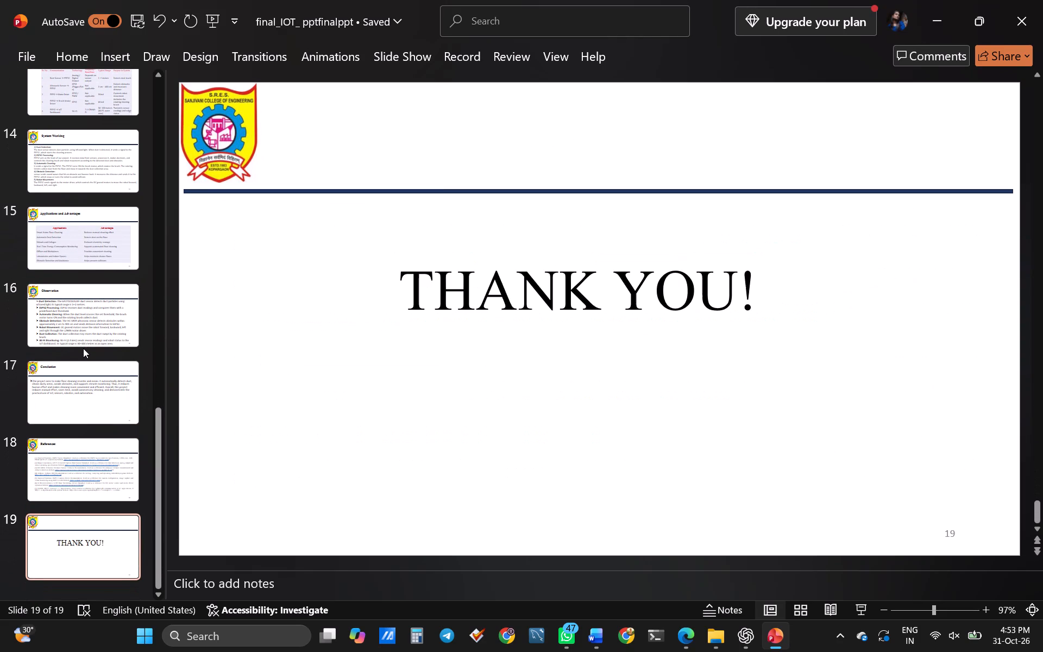
Save the reviewed presentation.
key(ctrl+s)
key(ctrl+s)
key(ctrl+s)
key(ctrl+s)
key(ctrl+s)
key(ctrl+s)
key(ctrl+s)
key(ctrl+s)
key(ctrl+s)
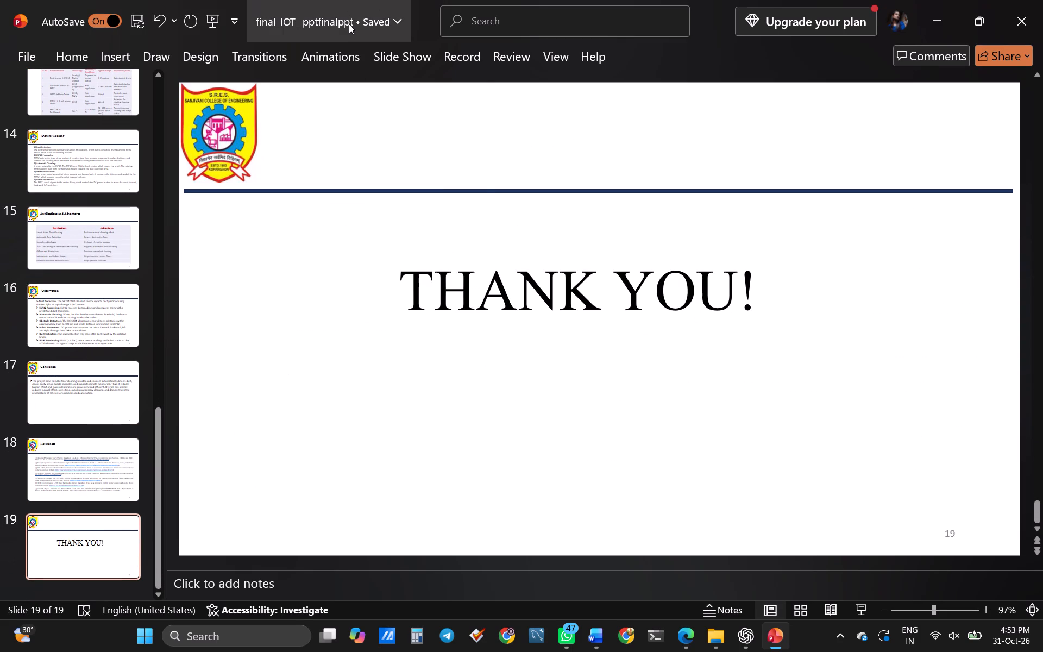
Check the presentation's file name and storage location, opening the choice of folders for the file.
click(349, 24)
click(436, 154)
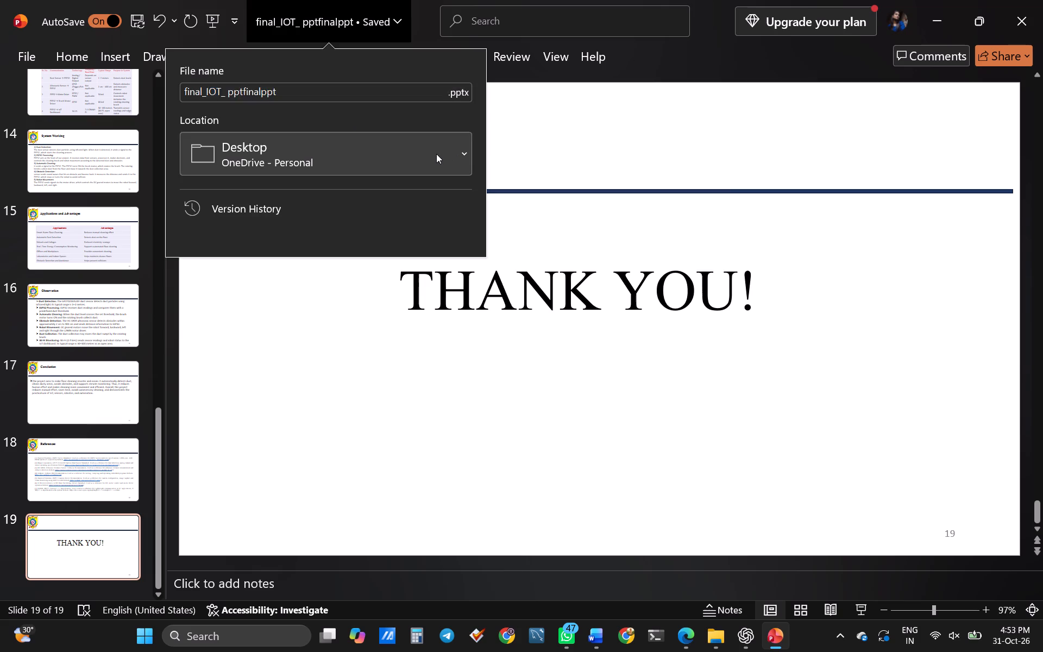
click(926, 277)
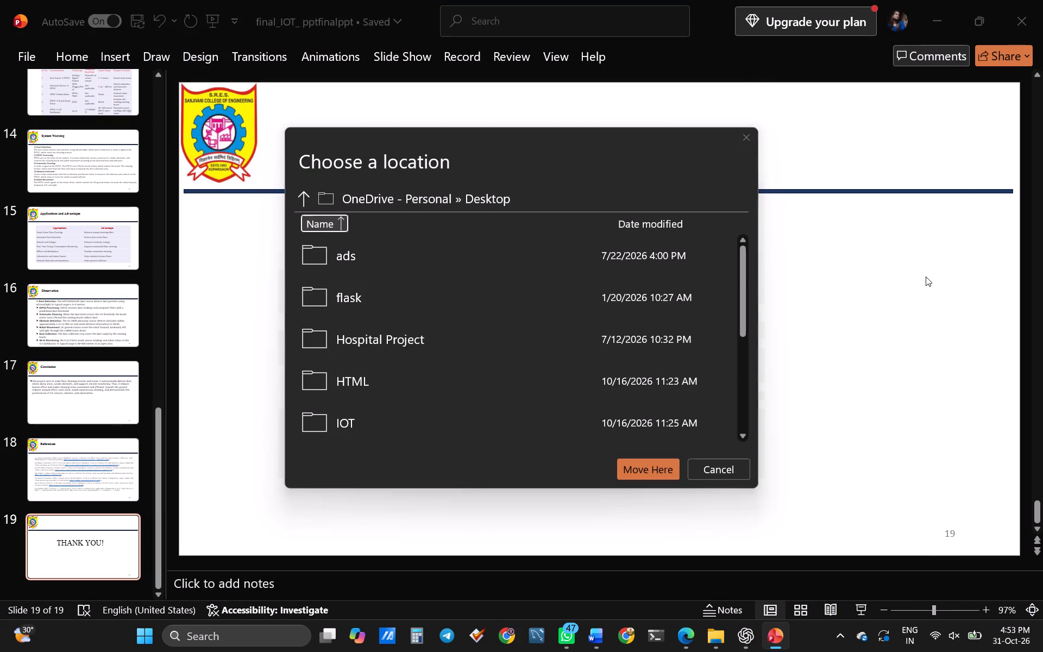
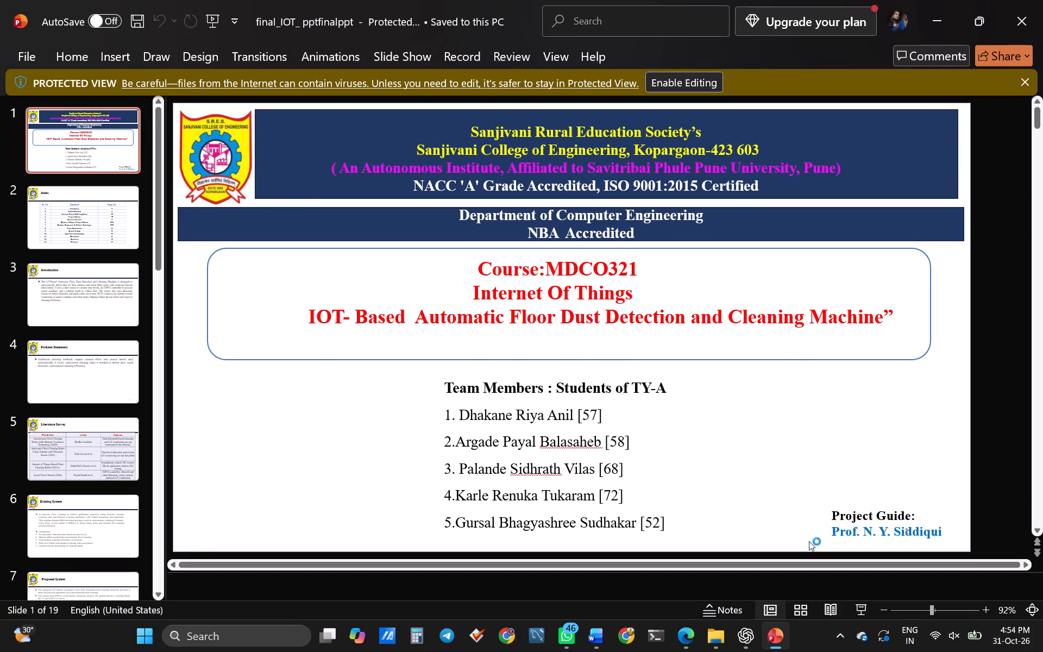
Review the slides of the reopened presentation in order from the title slide through Index and Existing System to Scope of Proposed System.
key(Down)
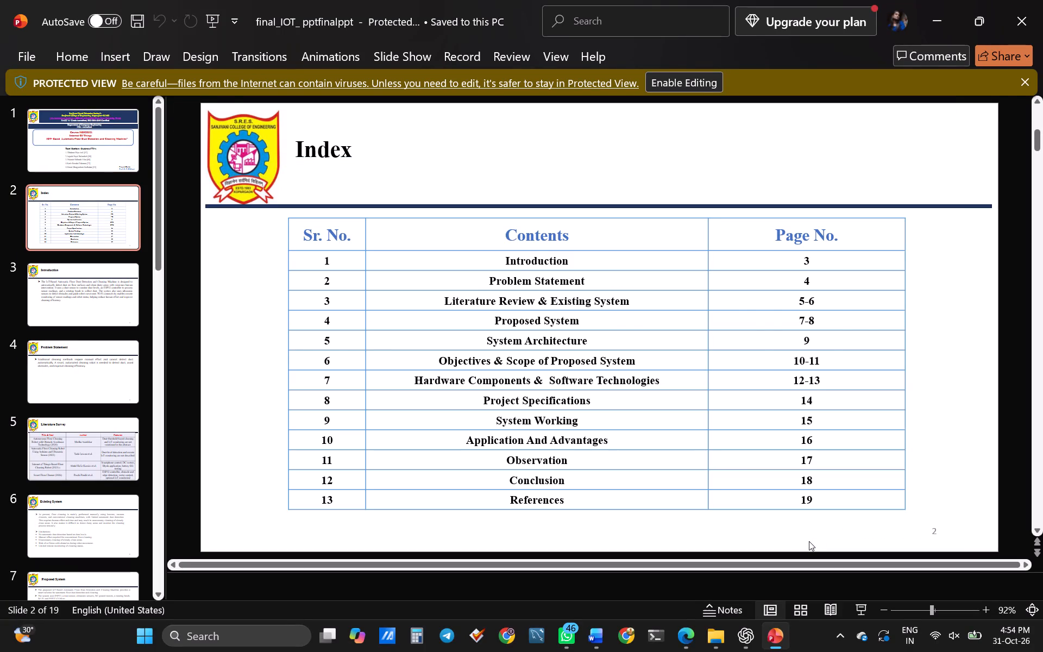
key(Down)
key(Down)
key(Down)
key(Down)
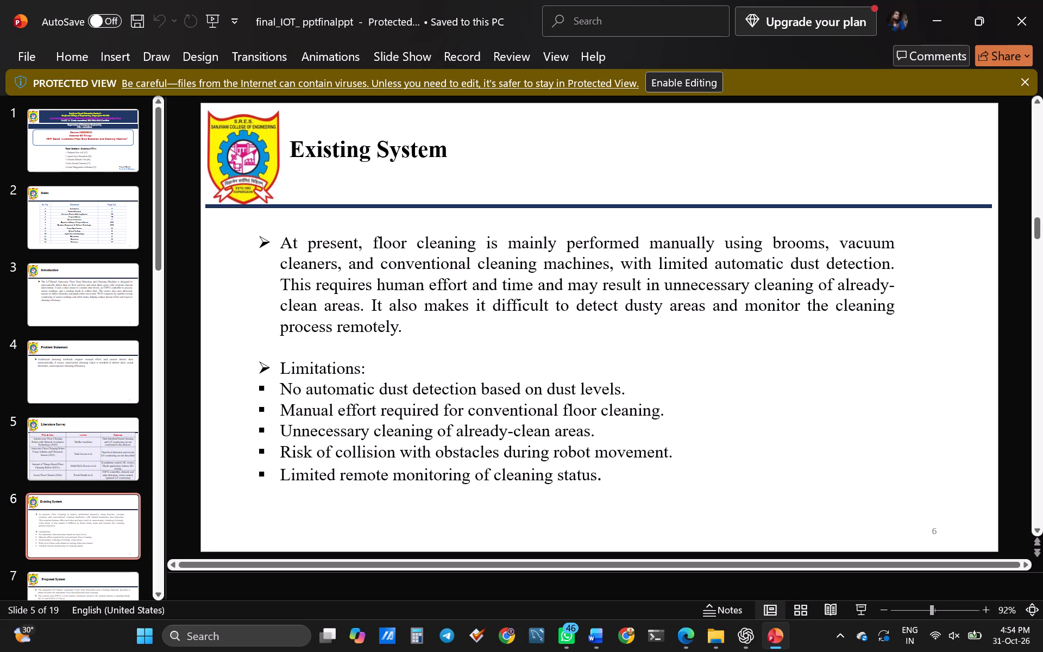
key(Down)
key(Down)
key(Down)
key(Down)
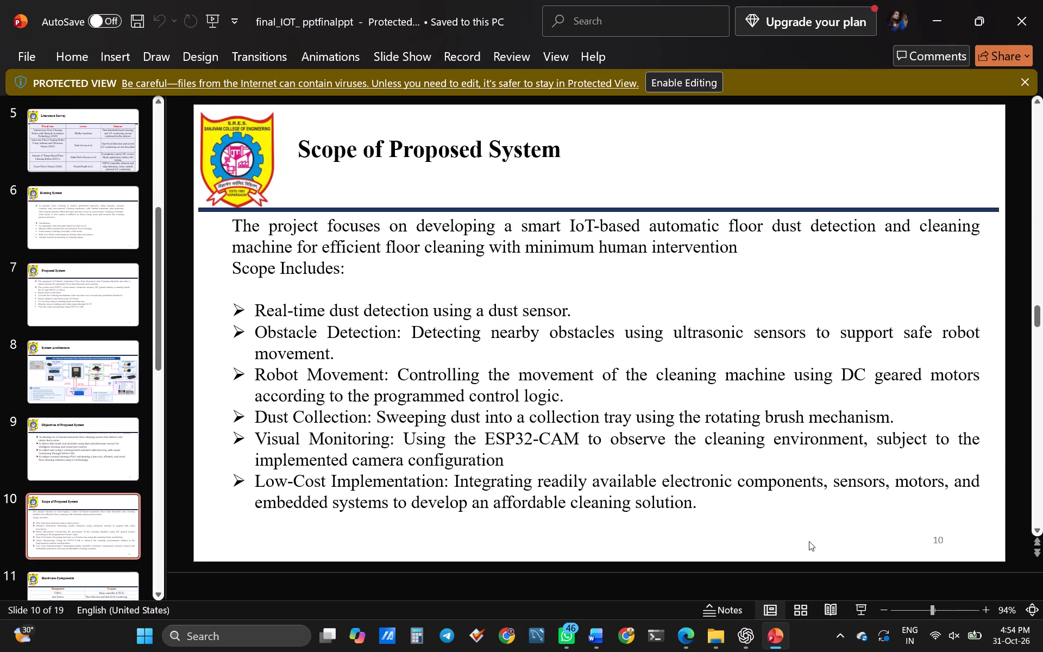
key(Down)
key(Up)
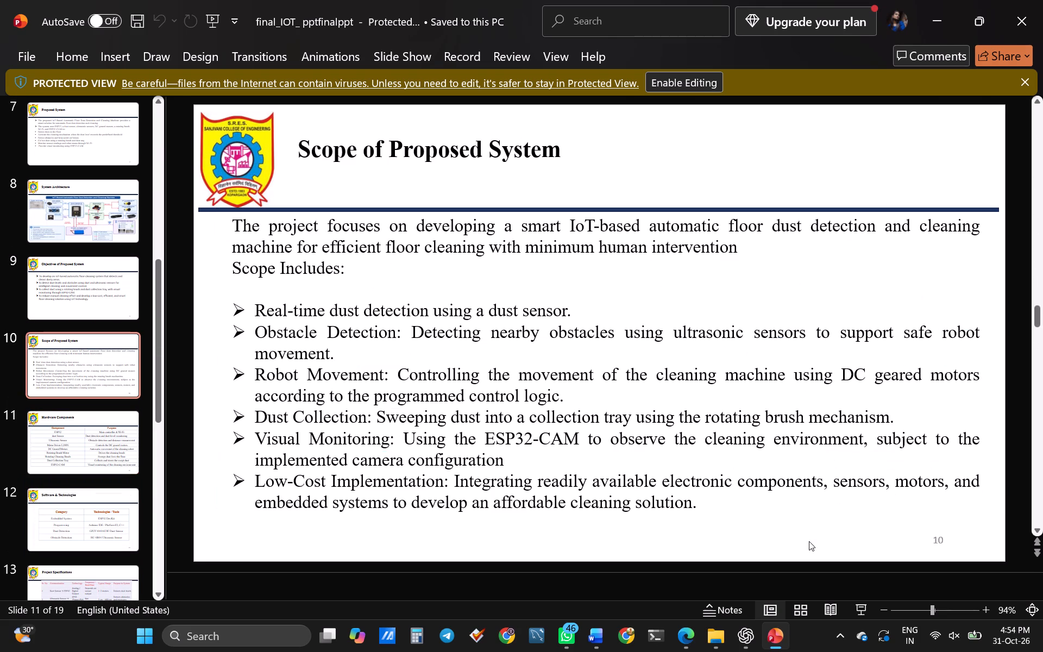
Review the remaining slides in order from Hardware Components through Observation to the closing THANK YOU! slide.
key(Down)
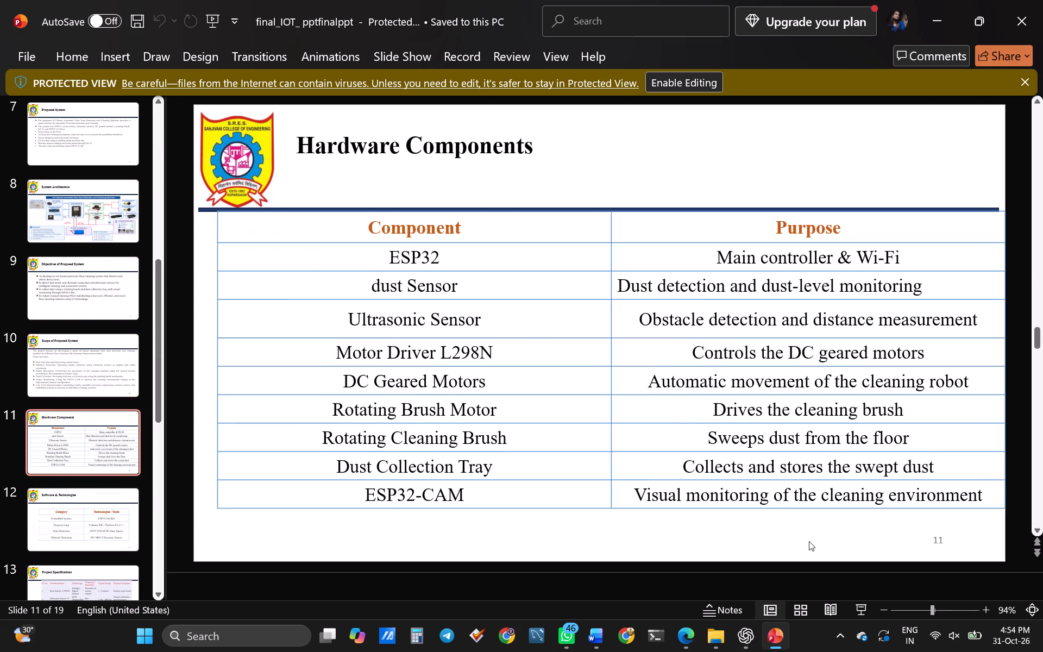
key(Down)
key(Down)
key(Down)
key(Down)
key(Down)
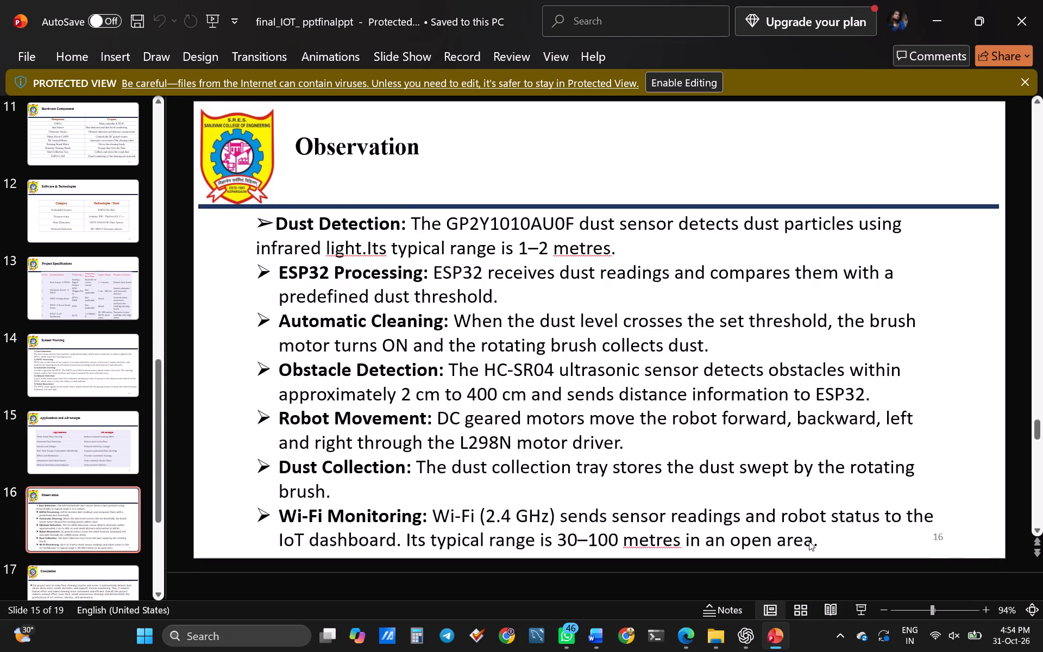
key(Down)
key(Down)
key(Down)
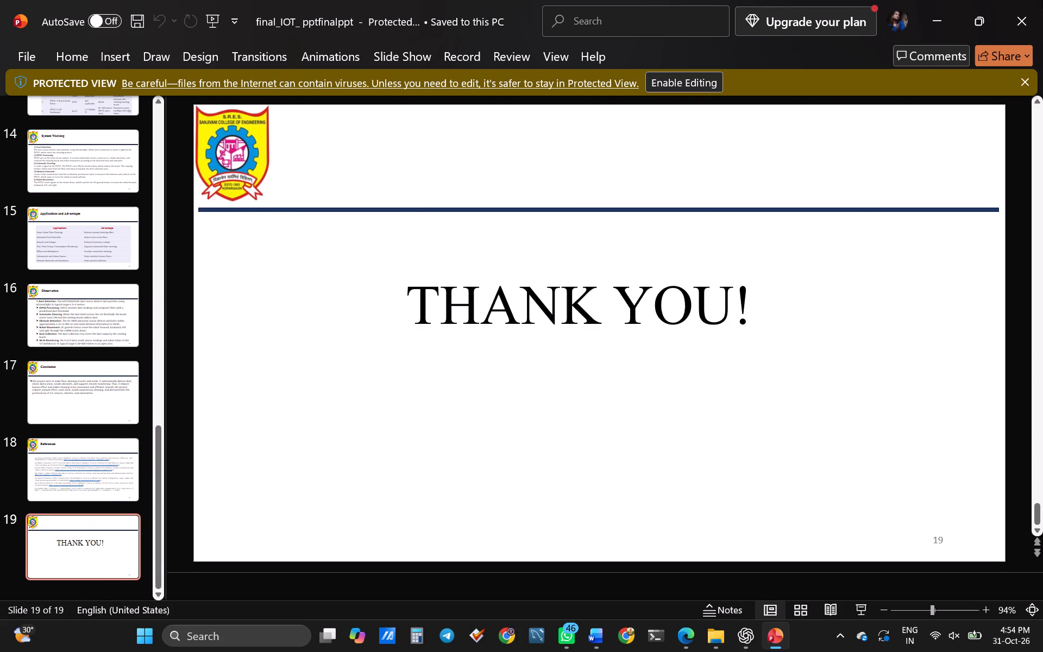
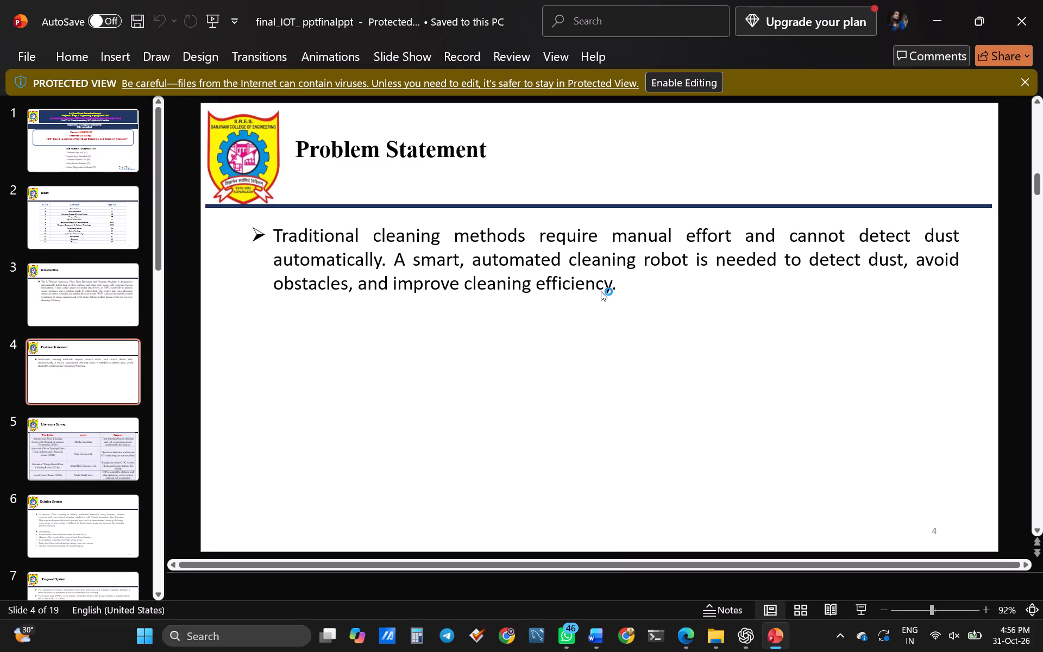
Go back from the Problem Statement slide to the presentation's title slide.
key(Up)
key(Up)
key(Up)
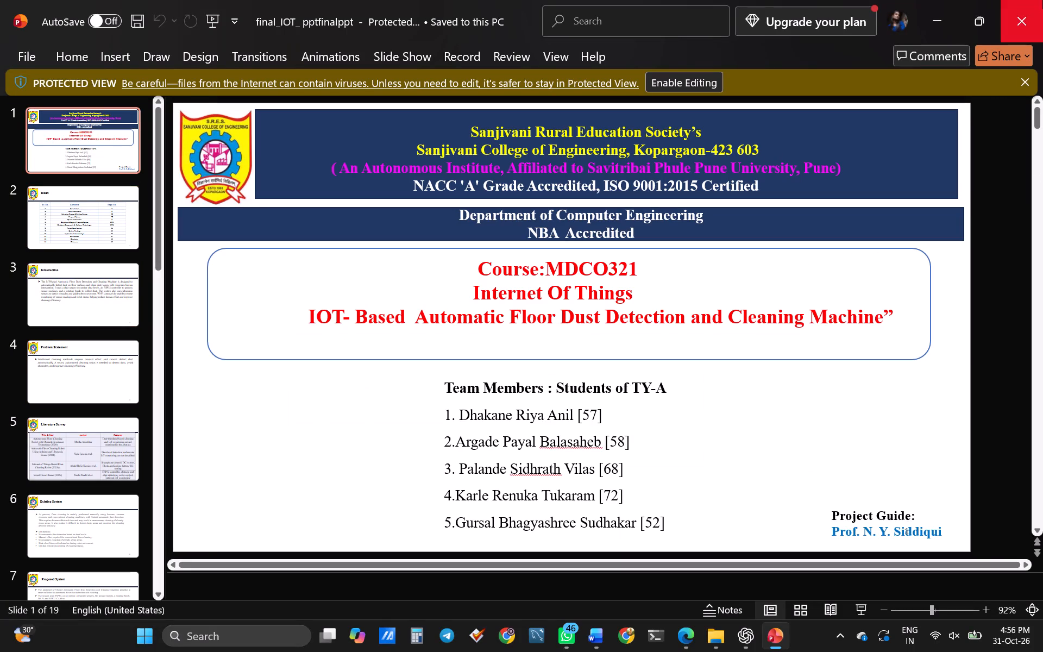
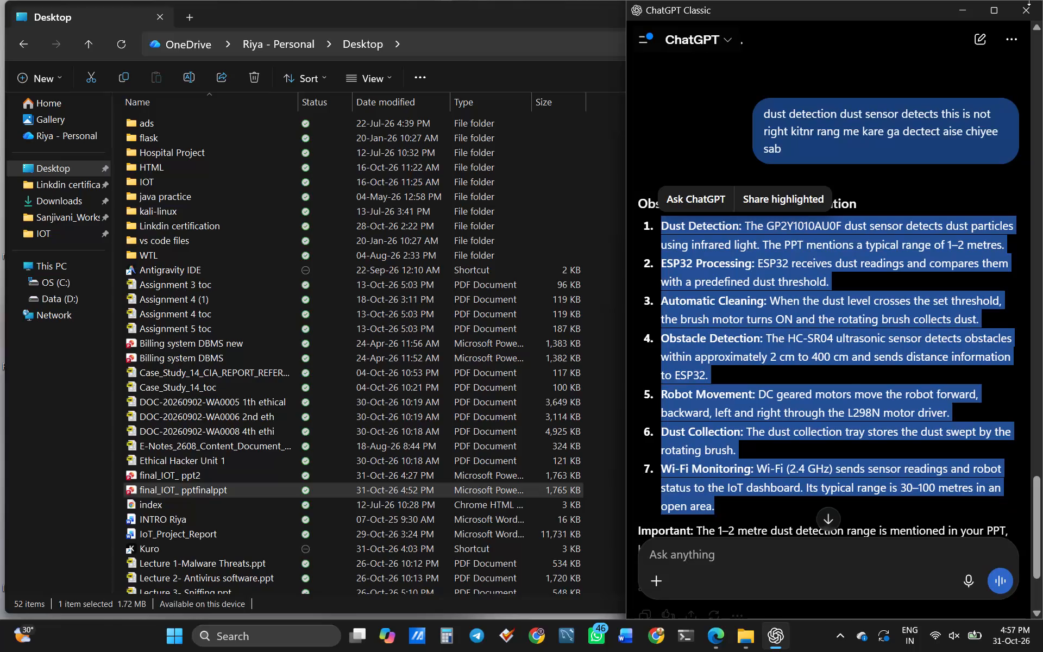
Close the ChatGPT window that covers part of the Desktop folder.
click(1019, 5)
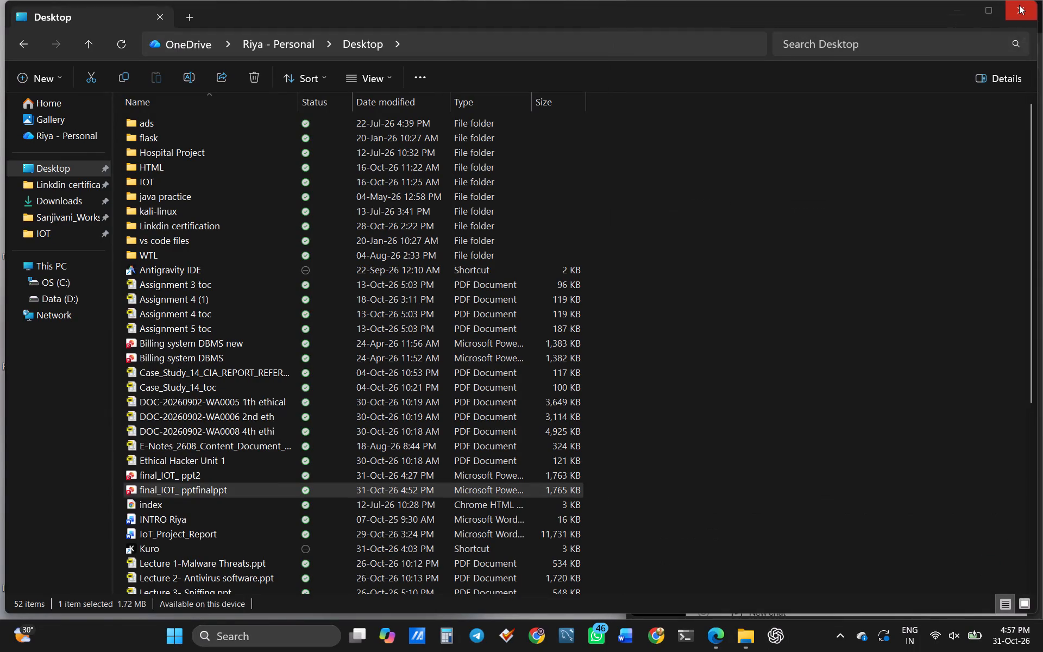
Close the Desktop folder window and the remaining browser window to reveal the desktop.
click(1019, 5)
click(1019, 5)
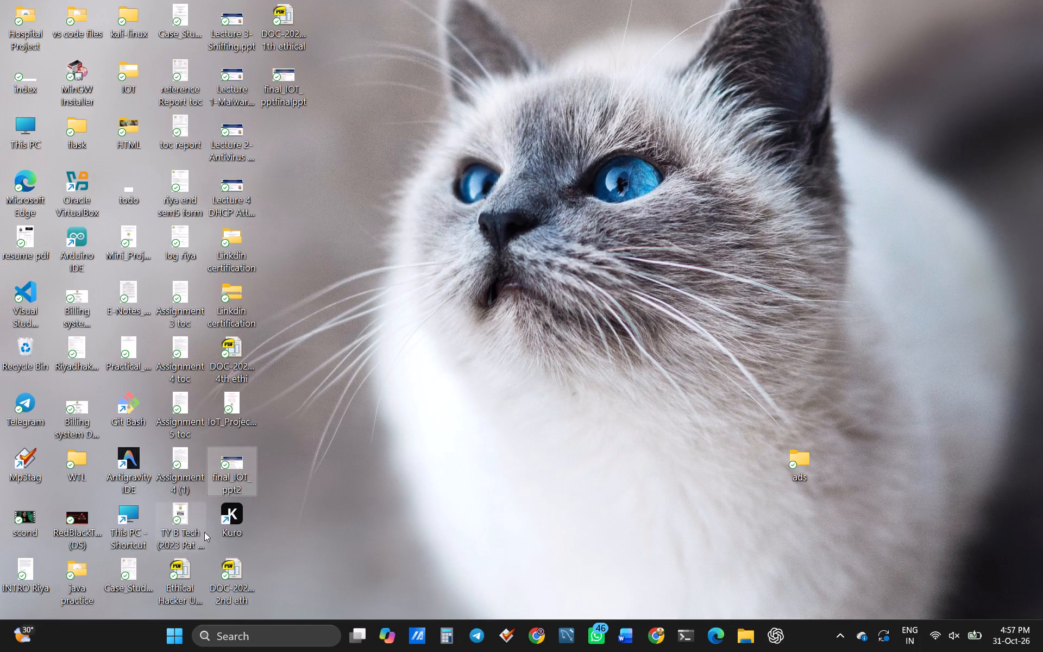
Launch Kuro from its desktop shortcut.
click(231, 529)
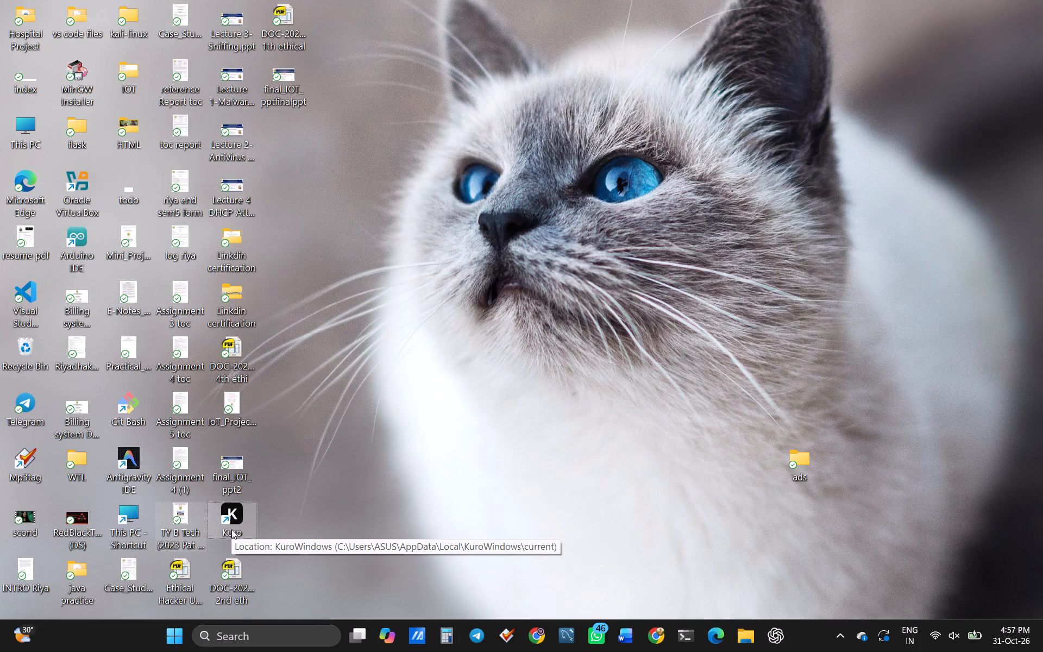
double_click(231, 529)
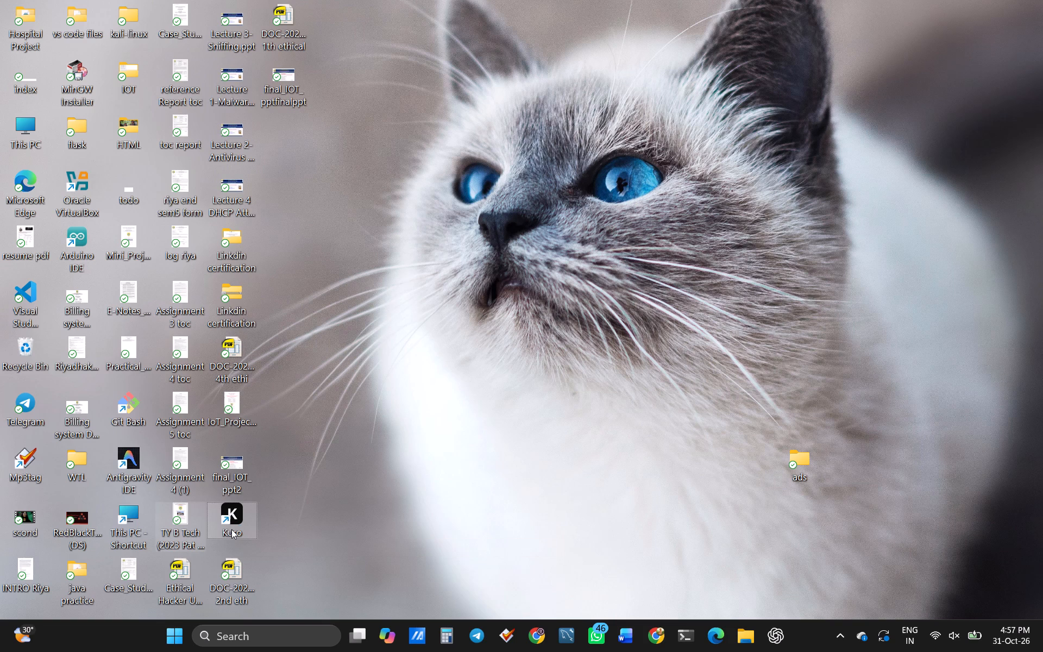
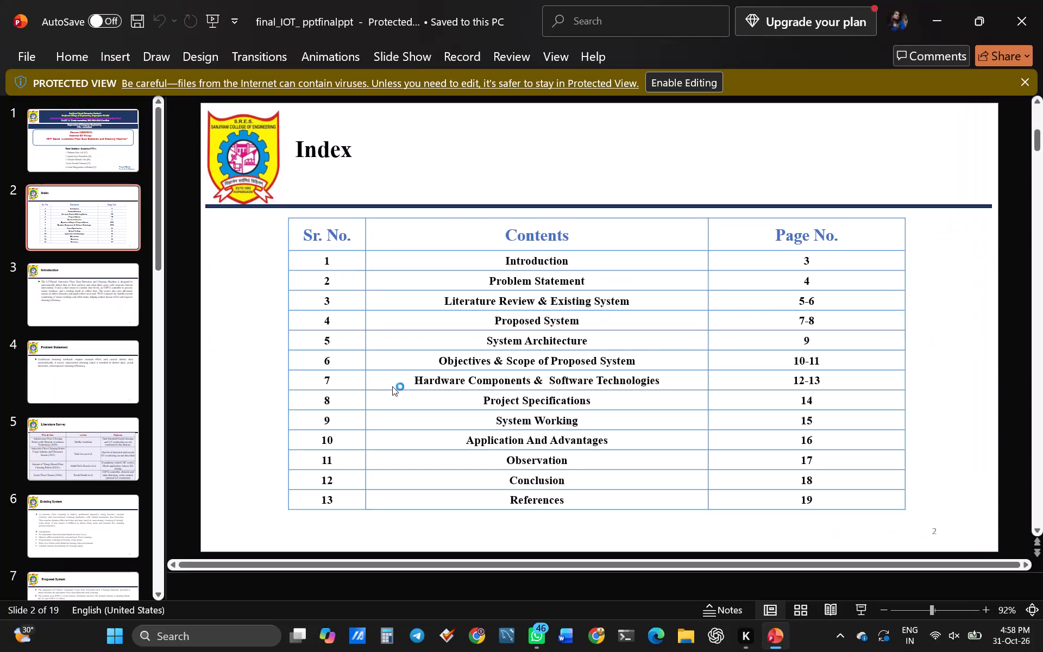
Review the presentation's slides in order from Index through Proposed System and Project Specifications to the Observation slide.
key(Down)
key(Down)
key(Down)
key(Down)
key(Down)
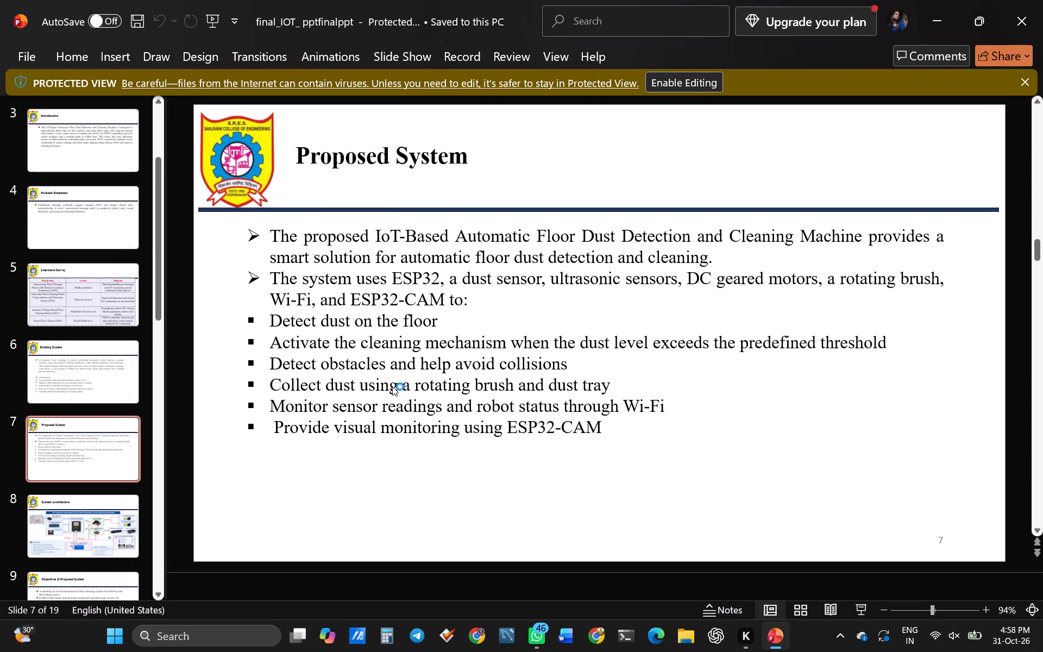
key(Down)
key(Down)
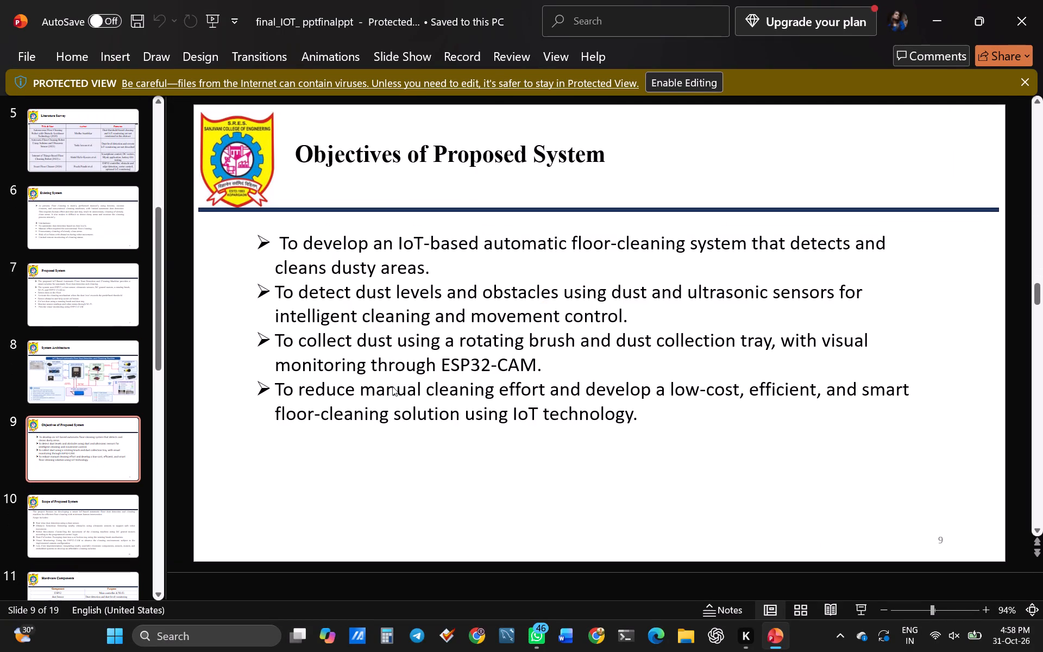
key(Down)
key(Down)
key(Down)
key(Down)
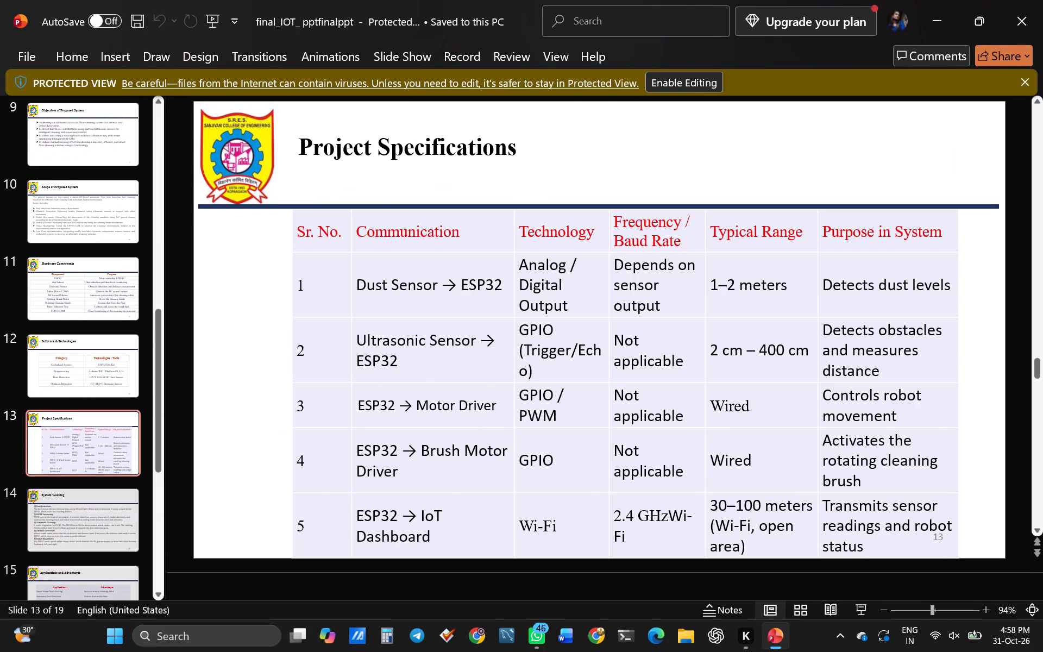
key(Down)
key(Down)
key(Down)
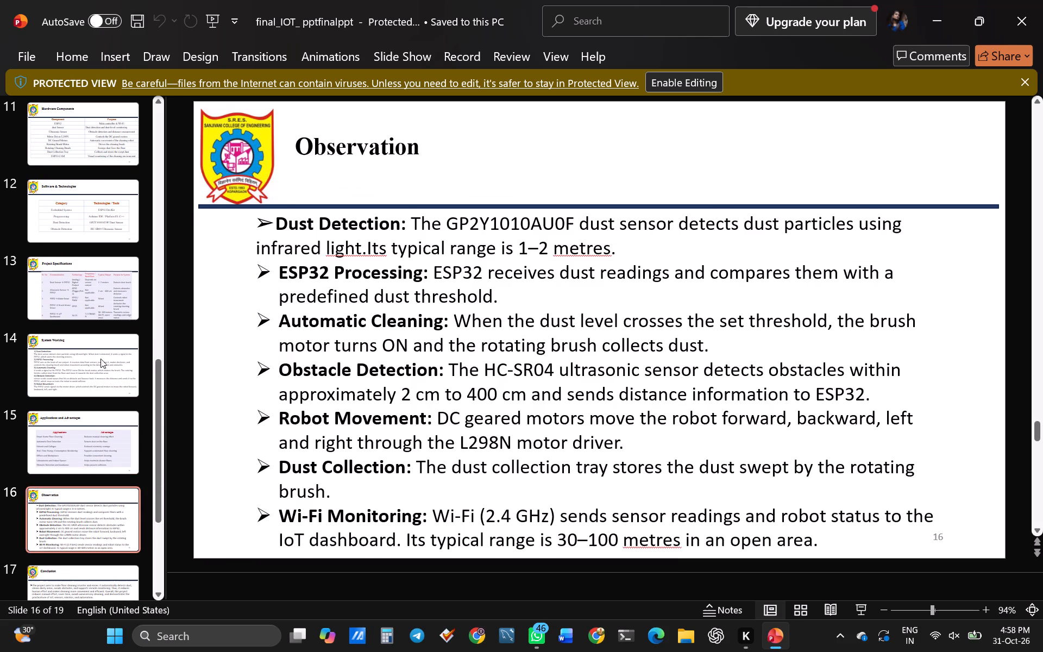
Select the Observation slide, slide 16, among the slide thumbnails.
right_click(62, 515)
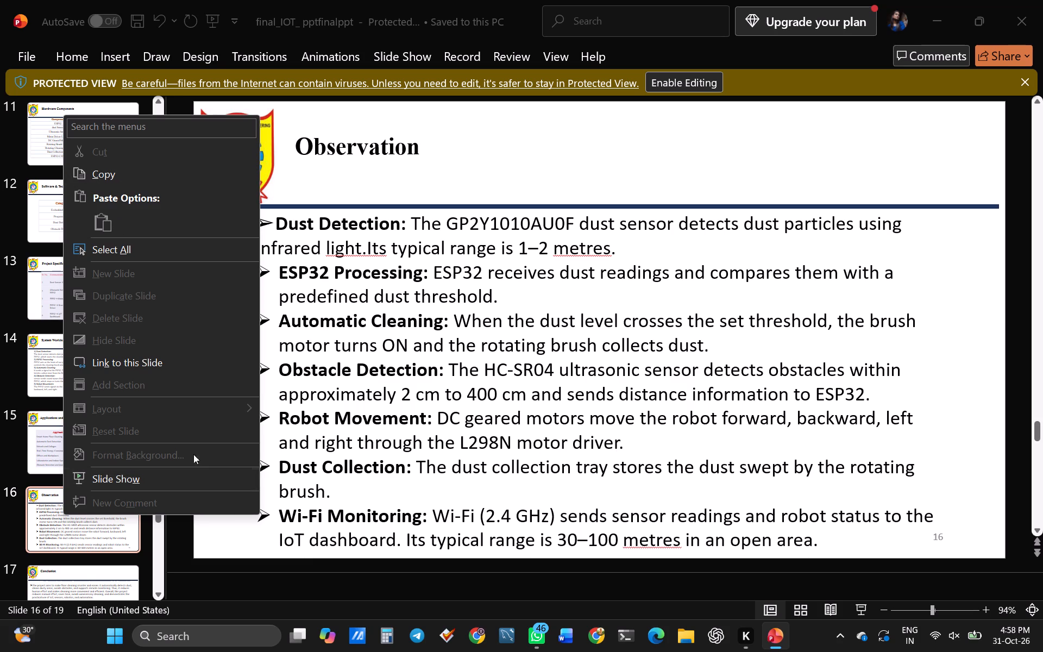
click(348, 394)
click(79, 519)
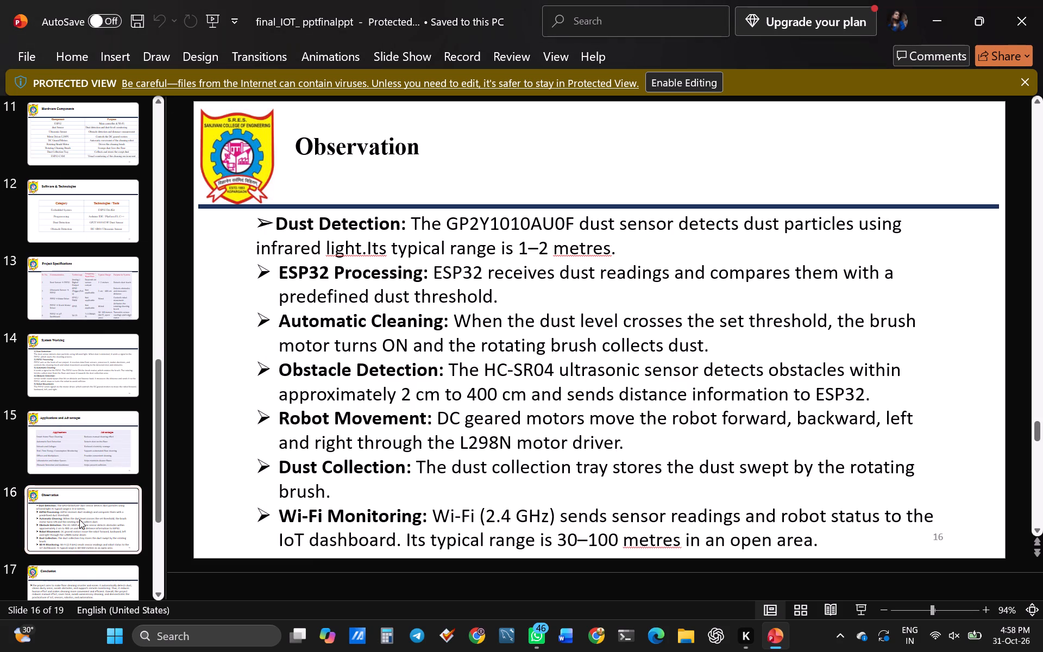
Enable editing of the final_IOT presentation, which is open in Protected View.
right_click(79, 519)
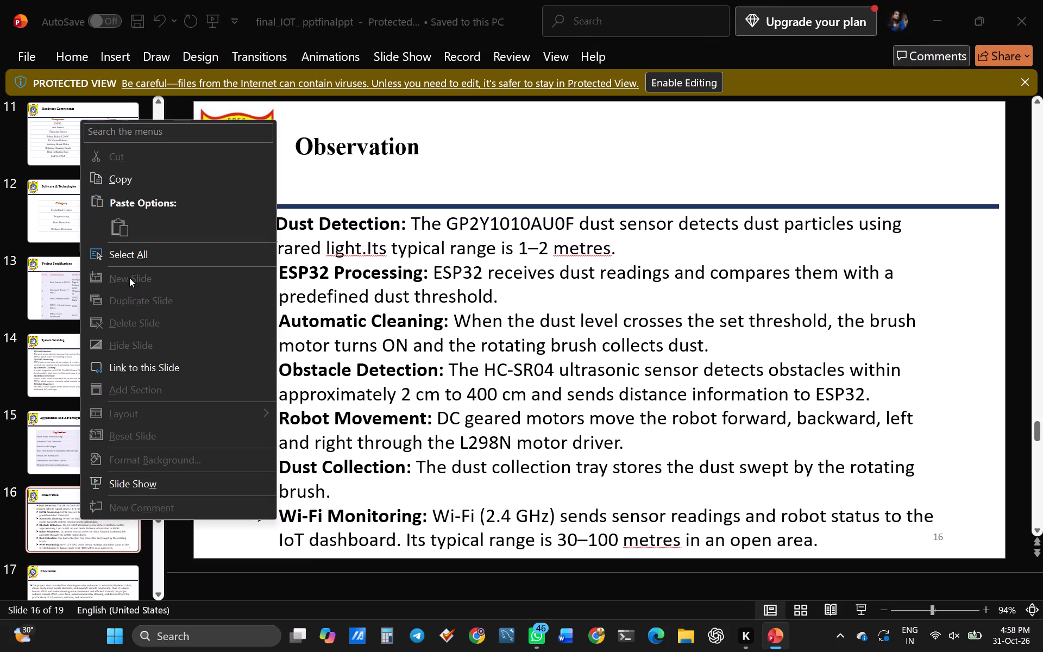
triple_click(129, 278)
click(377, 397)
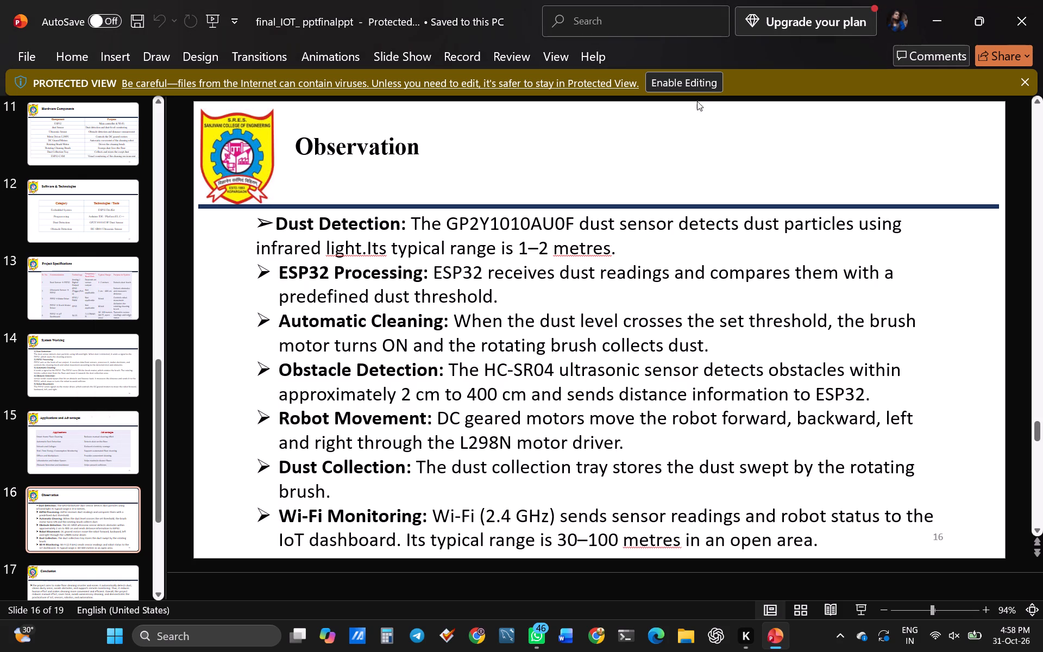
click(690, 86)
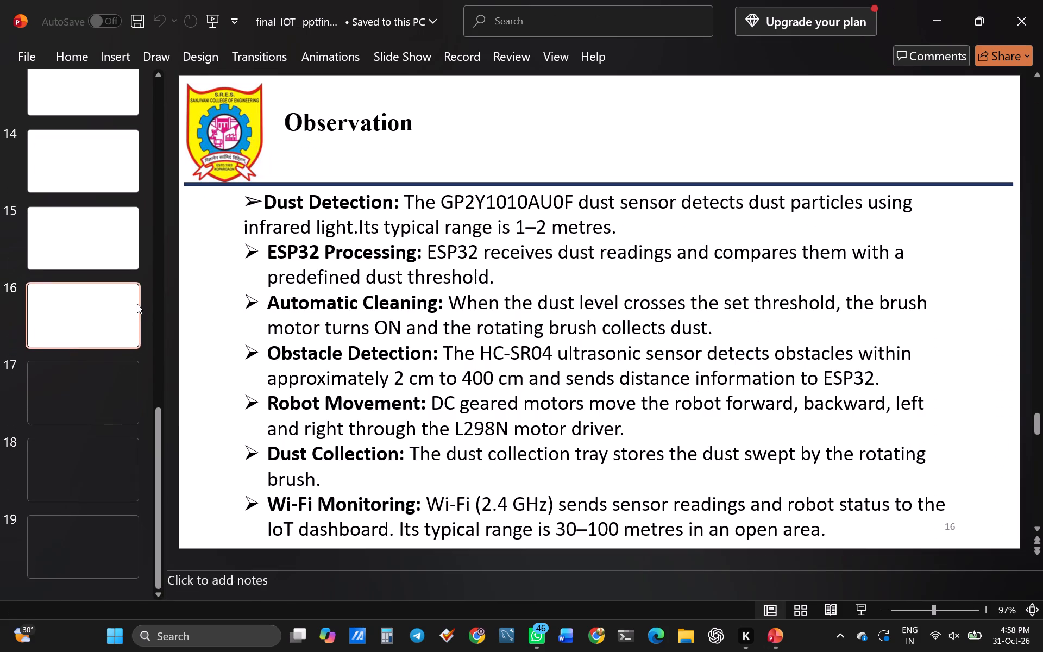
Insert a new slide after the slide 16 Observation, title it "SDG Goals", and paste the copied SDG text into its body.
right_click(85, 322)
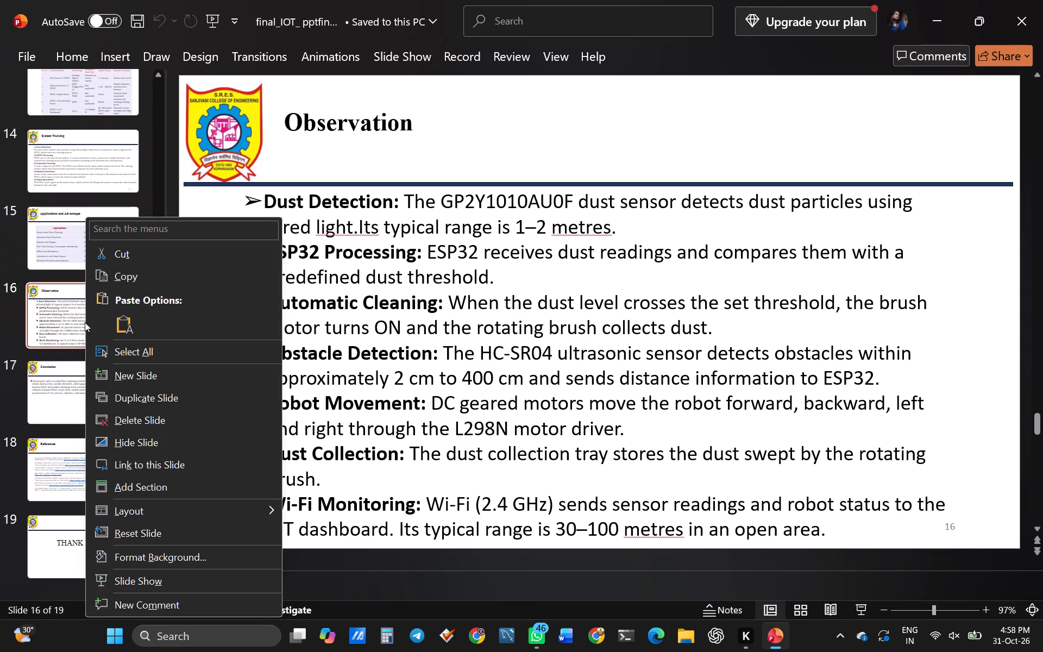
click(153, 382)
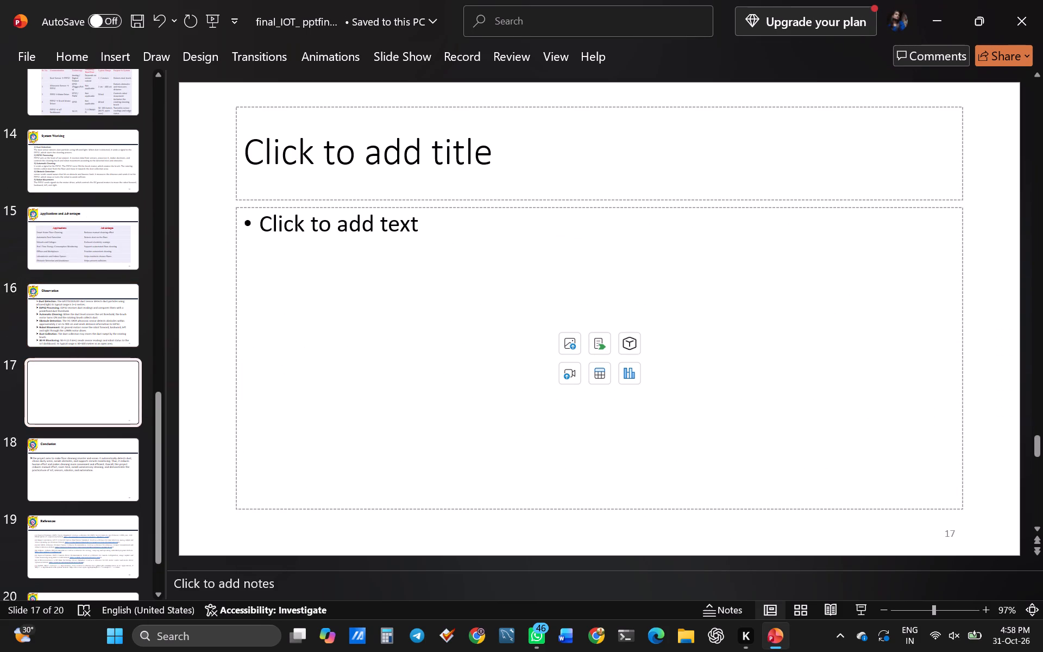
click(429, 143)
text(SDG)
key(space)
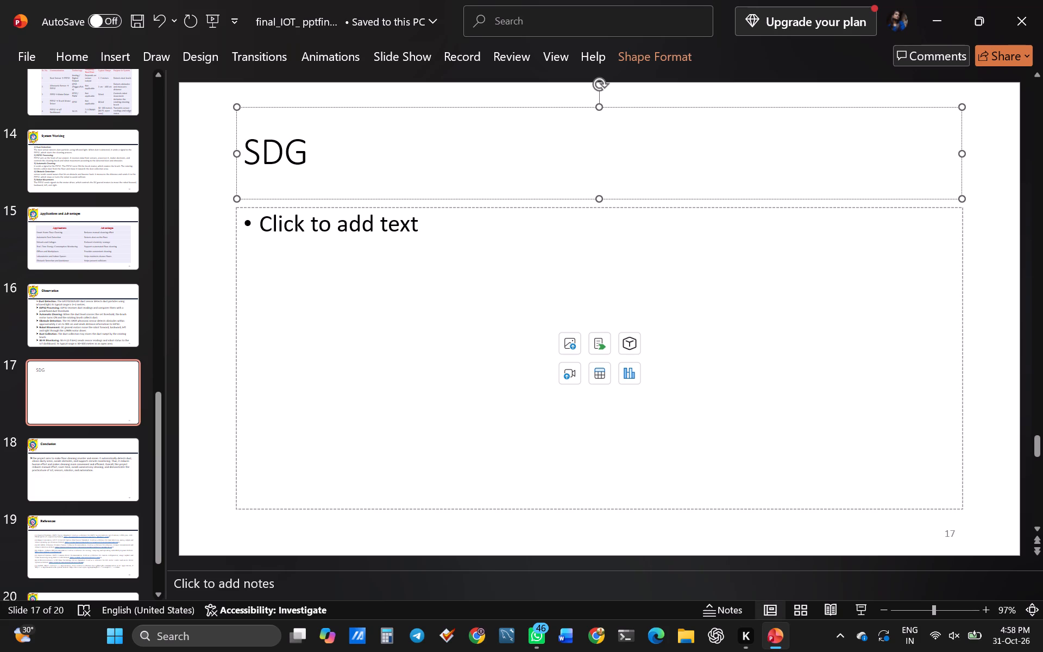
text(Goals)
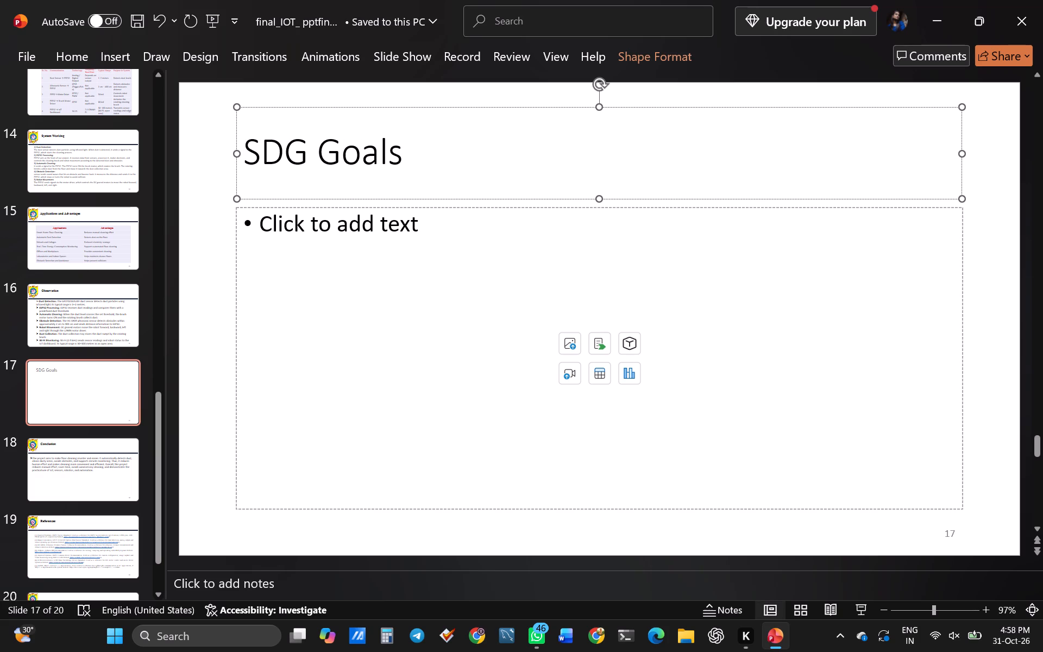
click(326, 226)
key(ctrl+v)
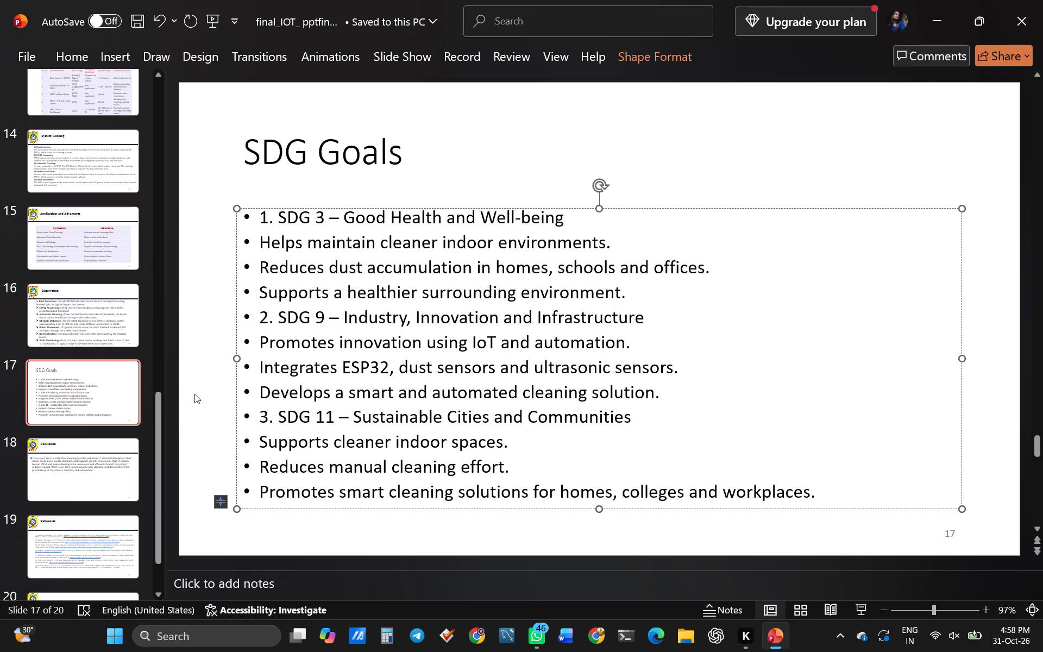
Duplicate the Observation slide 16.
click(115, 305)
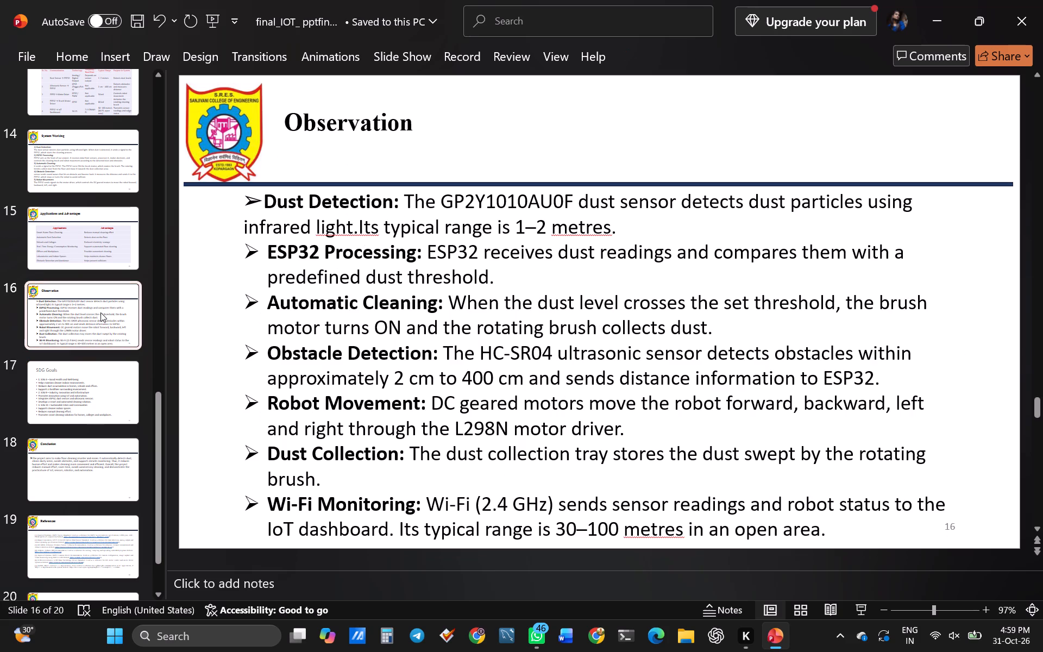
right_click(98, 310)
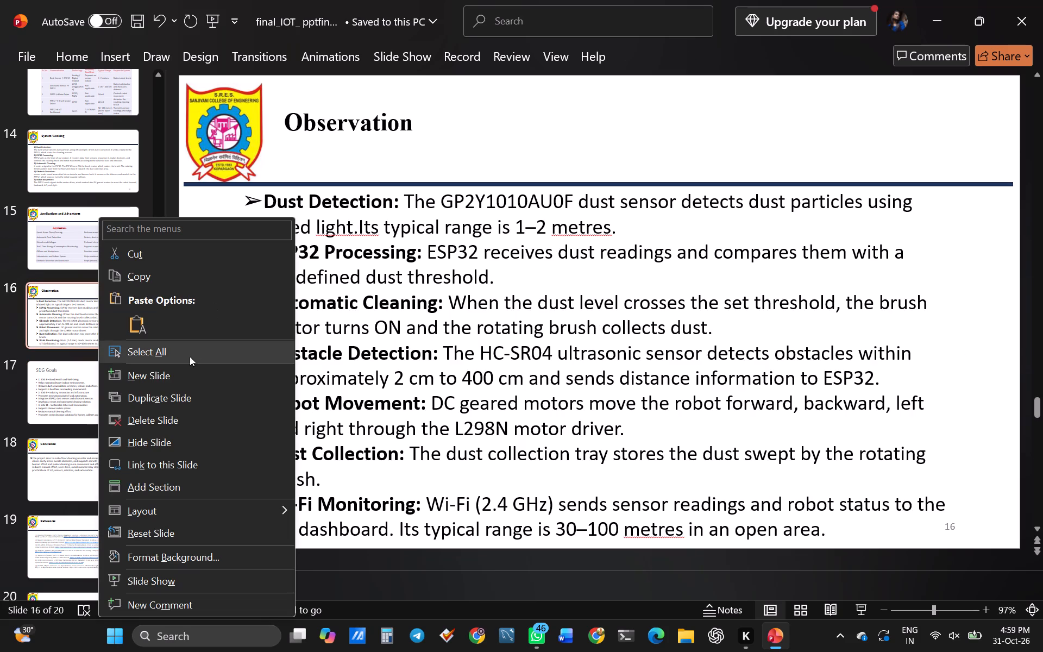
click(170, 396)
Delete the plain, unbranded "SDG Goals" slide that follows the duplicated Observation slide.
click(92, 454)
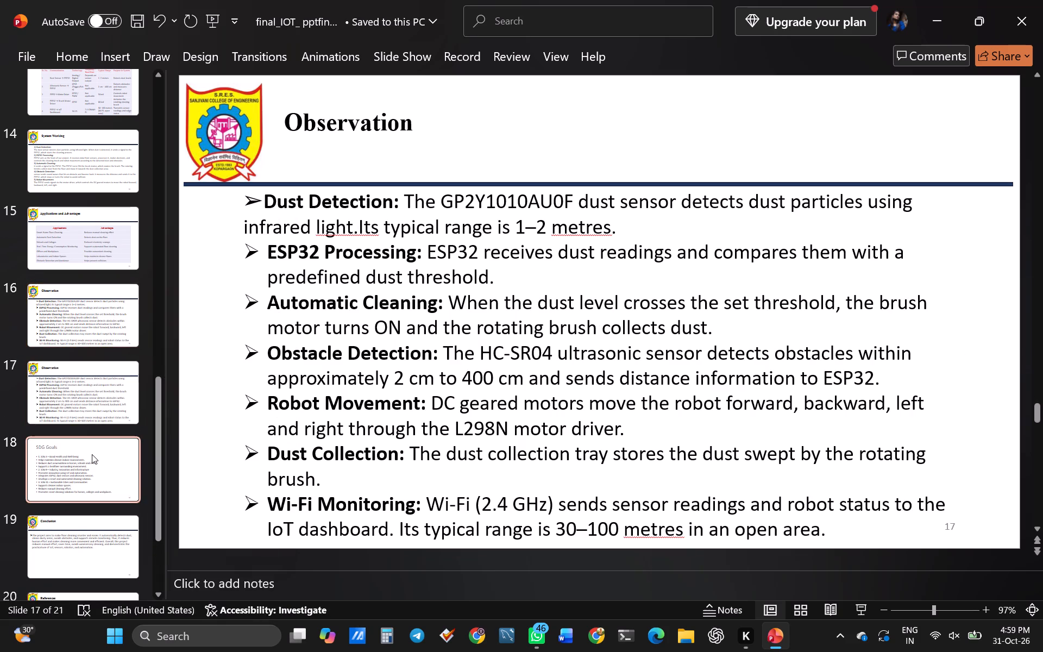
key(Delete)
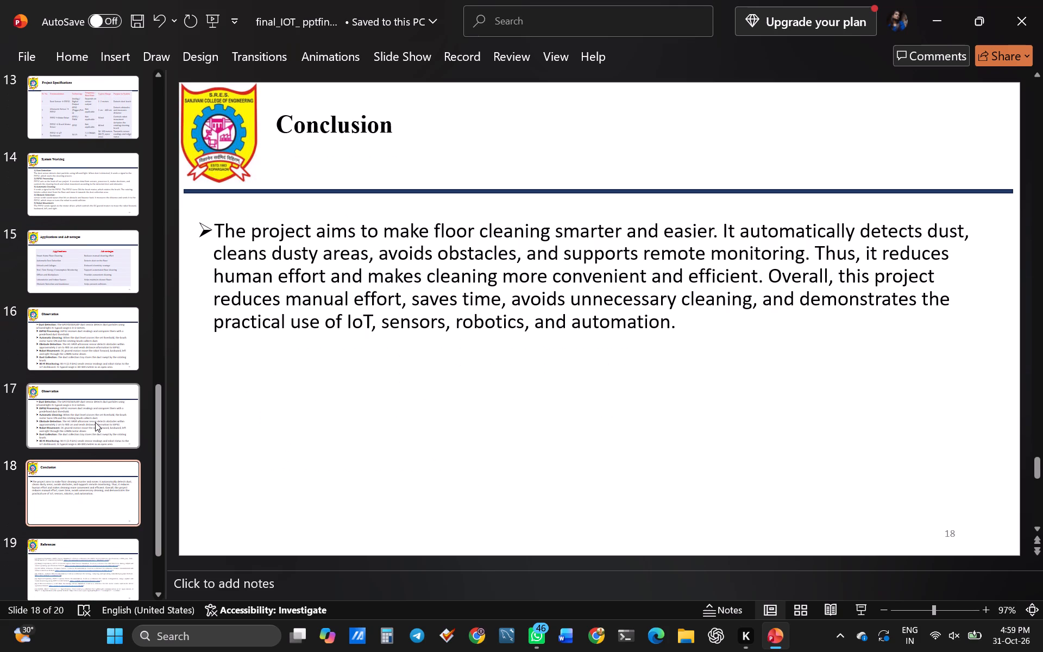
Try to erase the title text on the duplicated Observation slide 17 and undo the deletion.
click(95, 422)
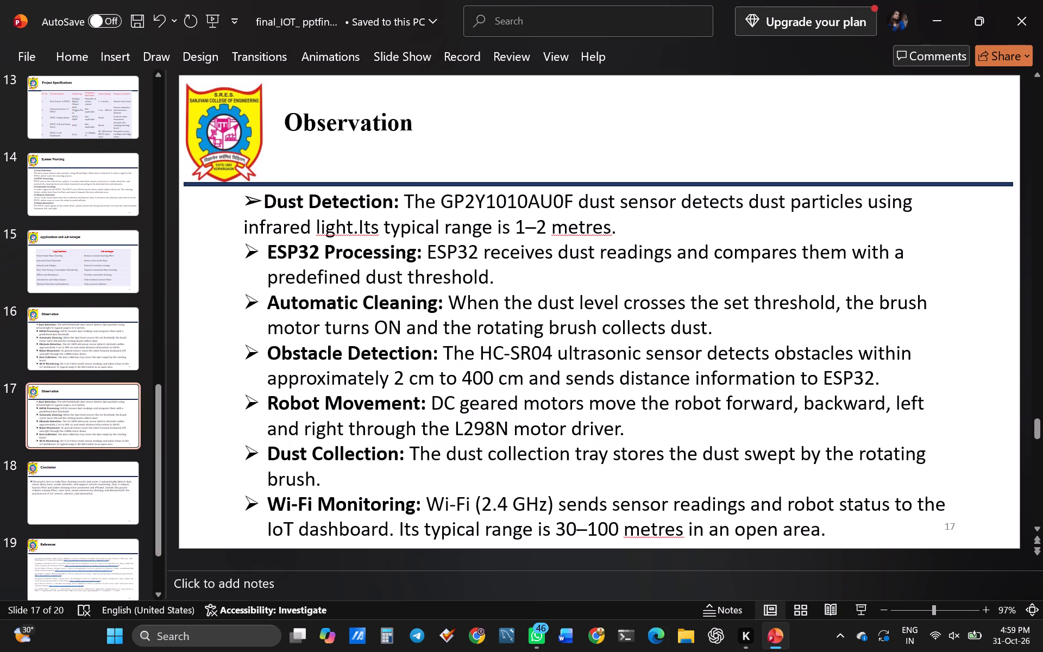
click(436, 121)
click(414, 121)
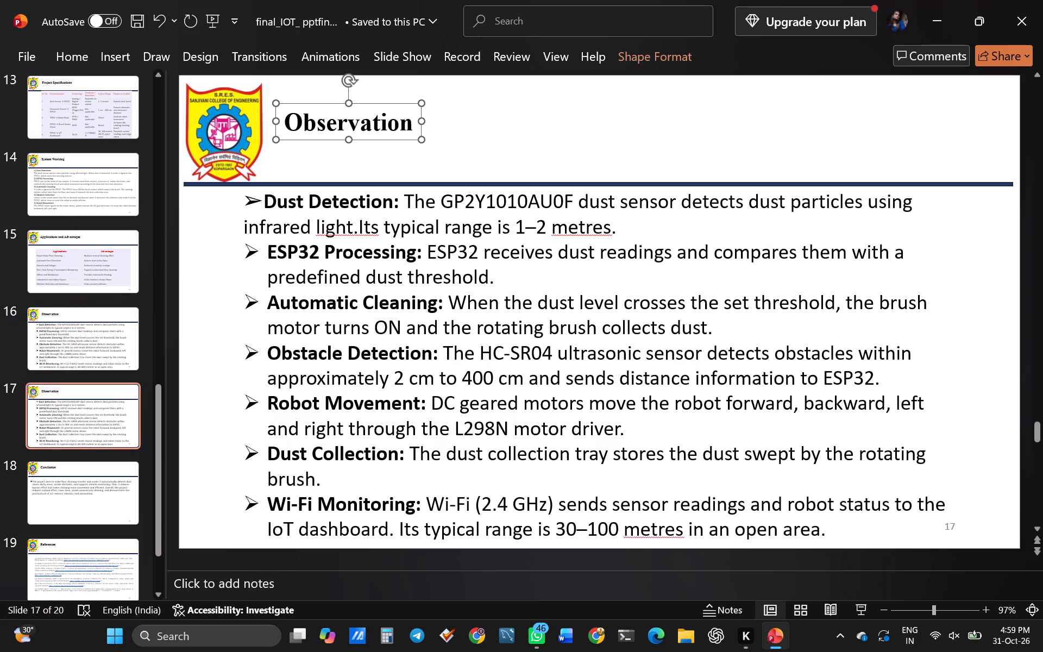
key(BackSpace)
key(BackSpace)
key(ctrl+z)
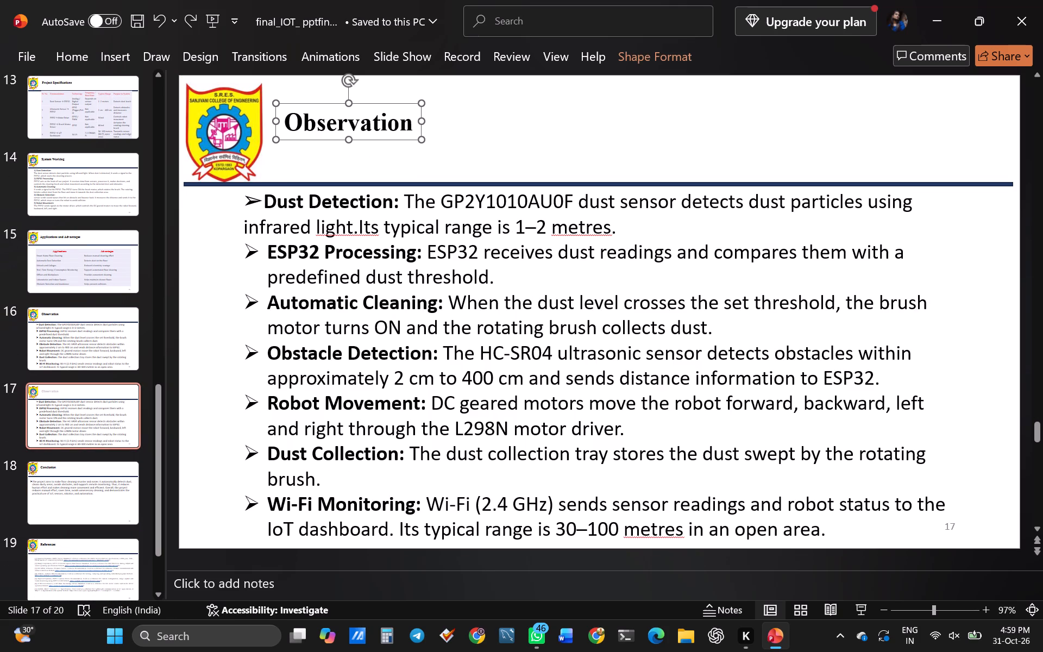
Move the title box on slide 17 slightly lower, closer to the blue divider line.
drag(405, 137, 409, 125)
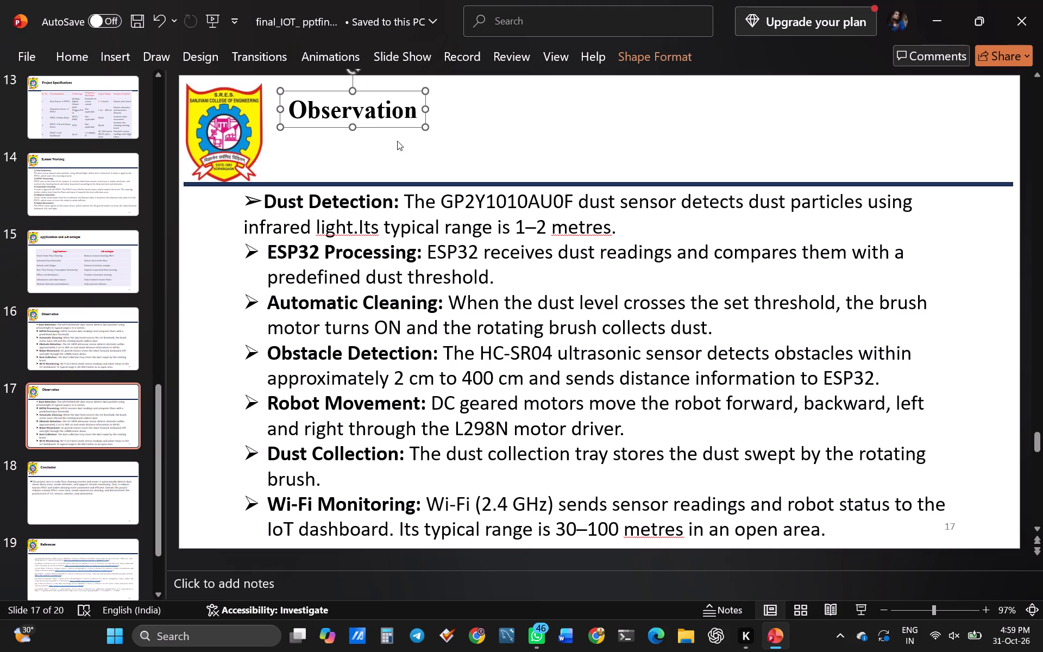
drag(381, 118, 382, 129)
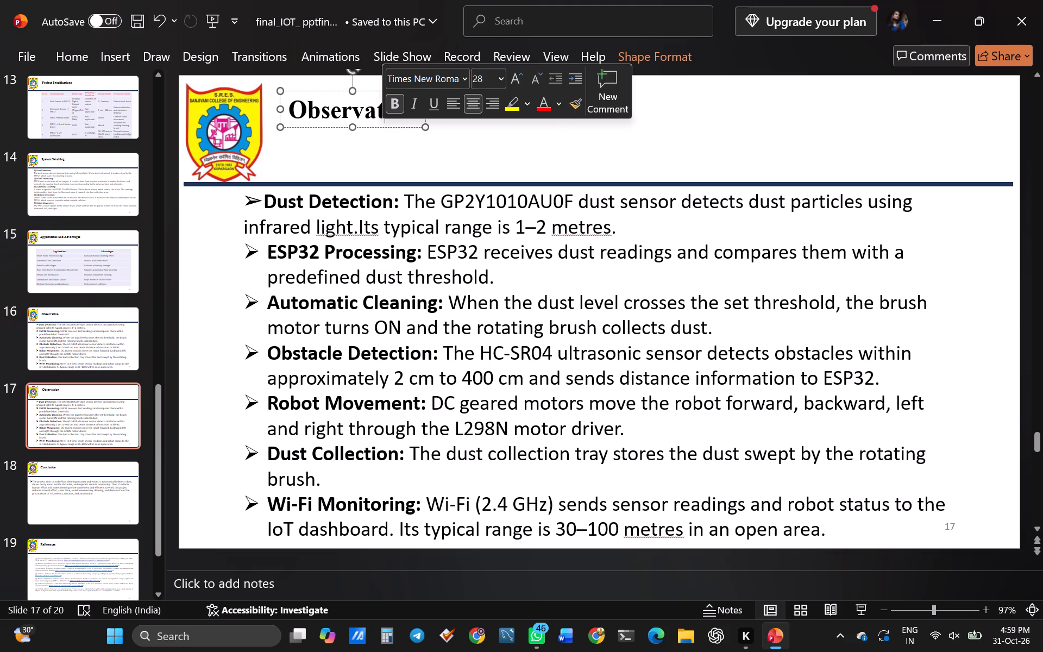
click(403, 125)
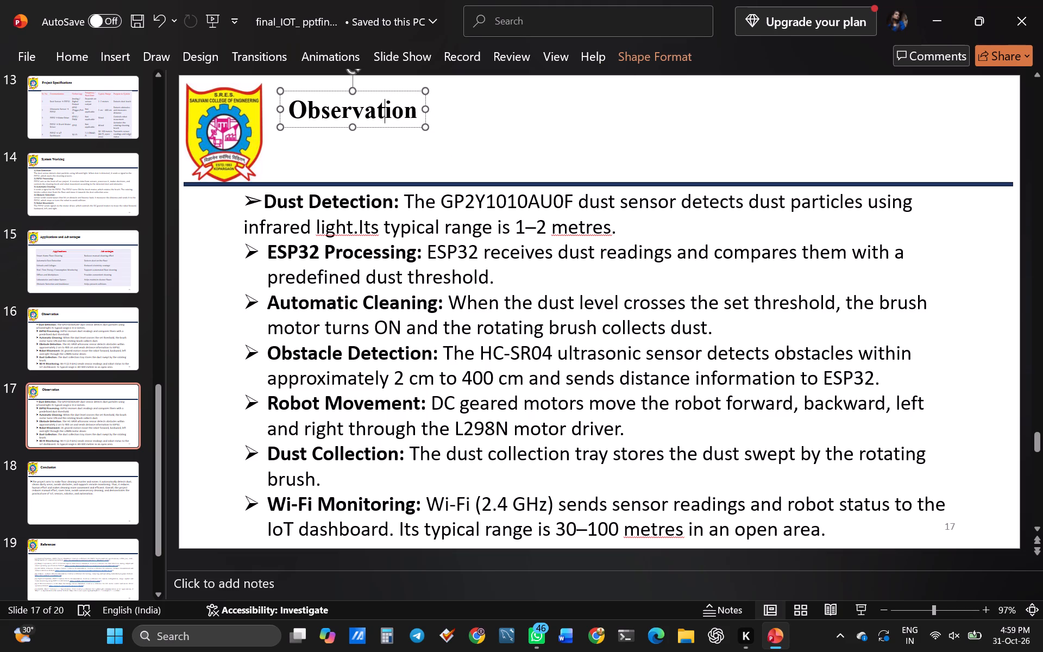
drag(359, 89, 355, 119)
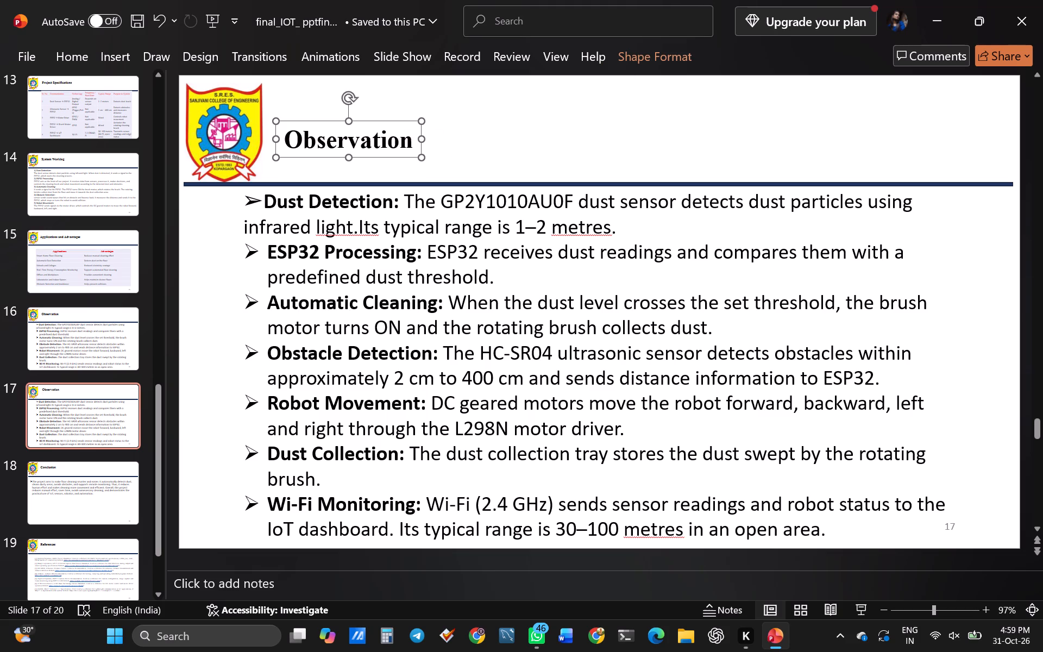
Replace the title "Observation" on slide 17 with "SDG Goals".
click(403, 149)
key(Right)
key(BackSpace)
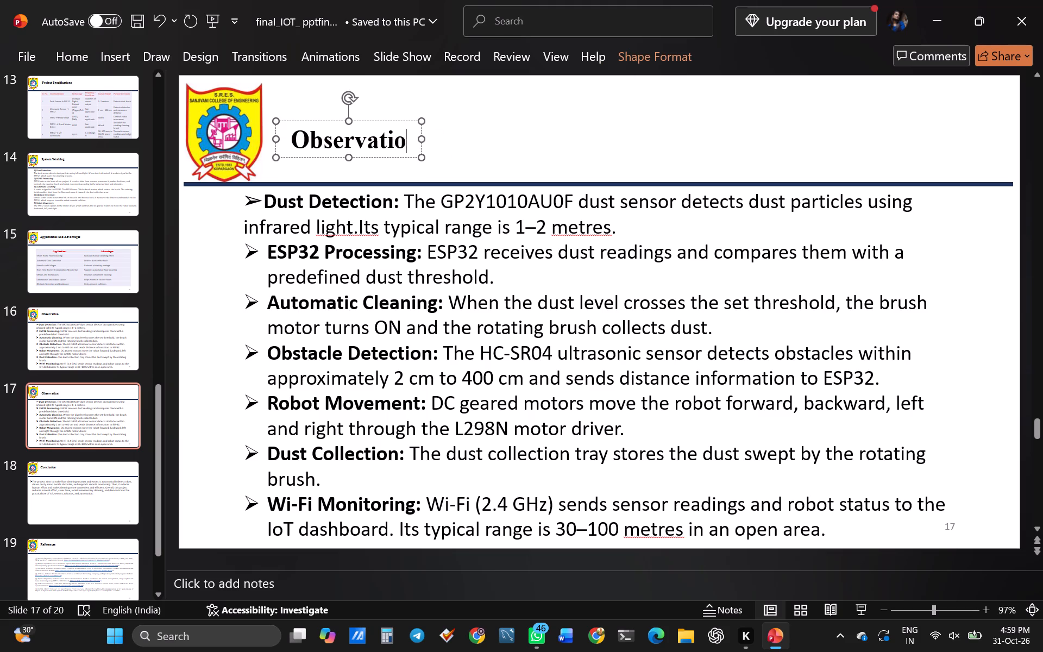
key(BackSpace)
key(BackSpace)
key(BackSpace)
key(BackSpace)
key(BackSpace)
key(BackSpace)
key(BackSpace)
key(BackSpace)
key(BackSpace)
key(BackSpace)
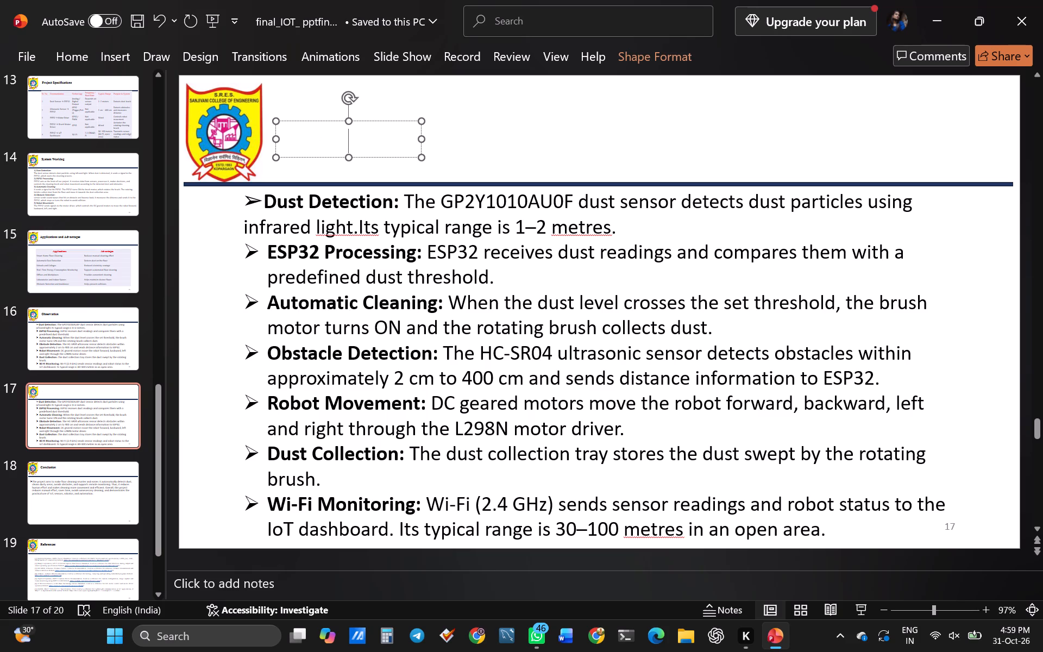
text(SDG Golas)
key(BackSpace)
key(BackSpace)
key(BackSpace)
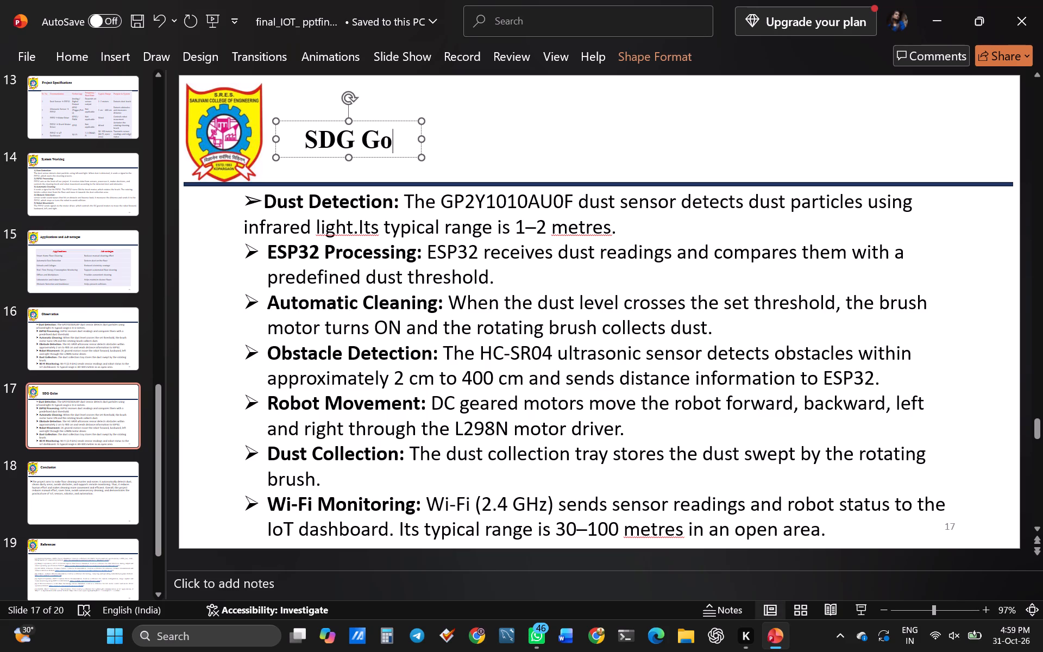
key(BackSpace)
text(oas)
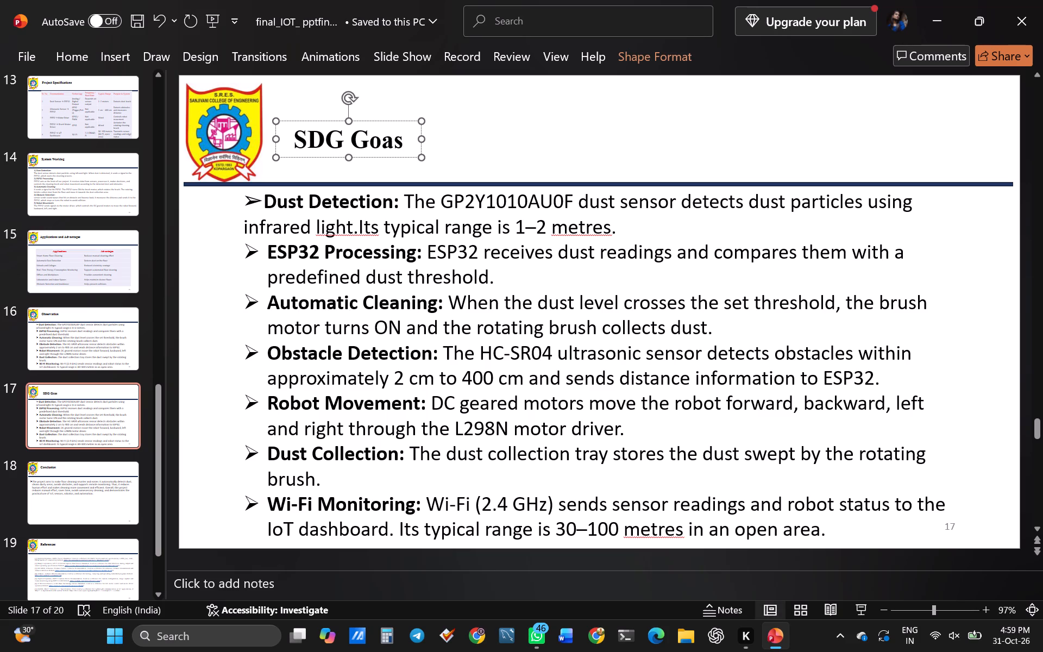
key(BackSpace)
text(ls)
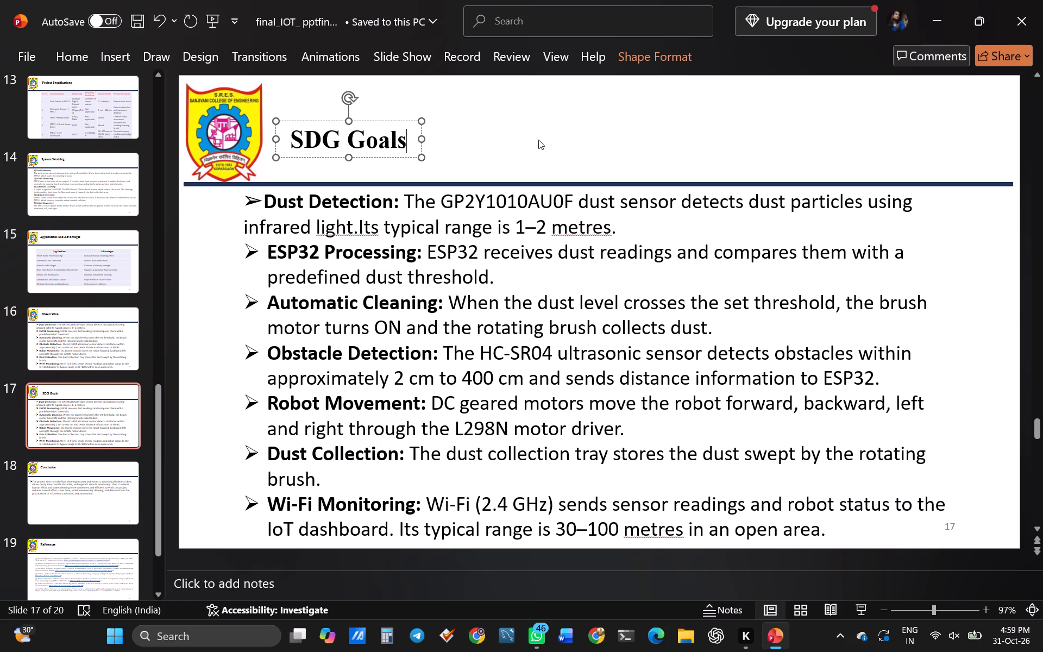
click(538, 140)
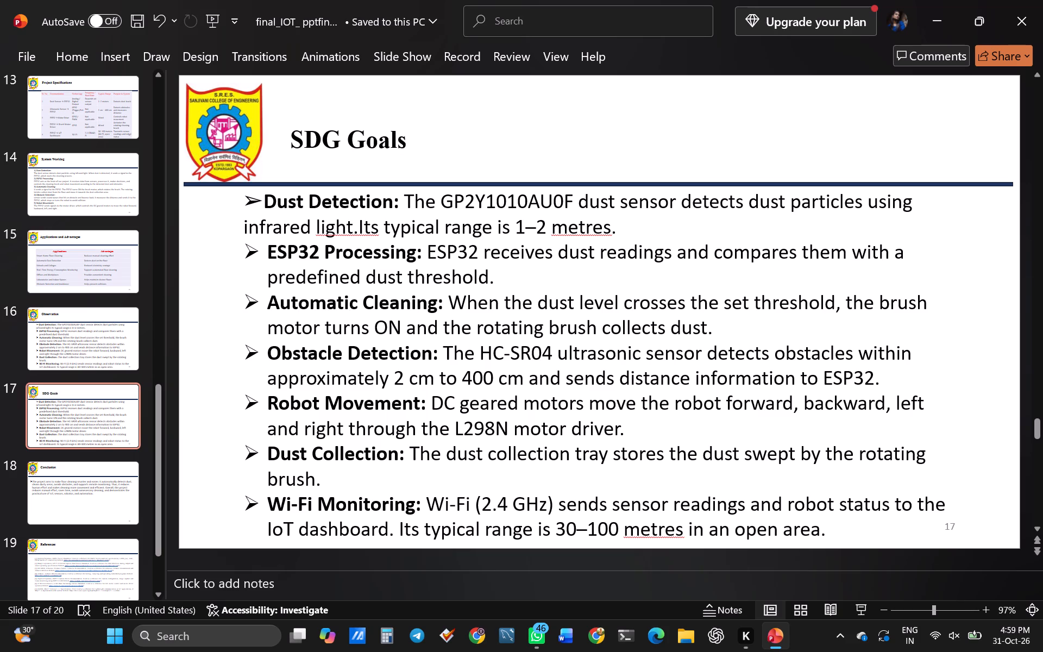
click(428, 140)
click(407, 137)
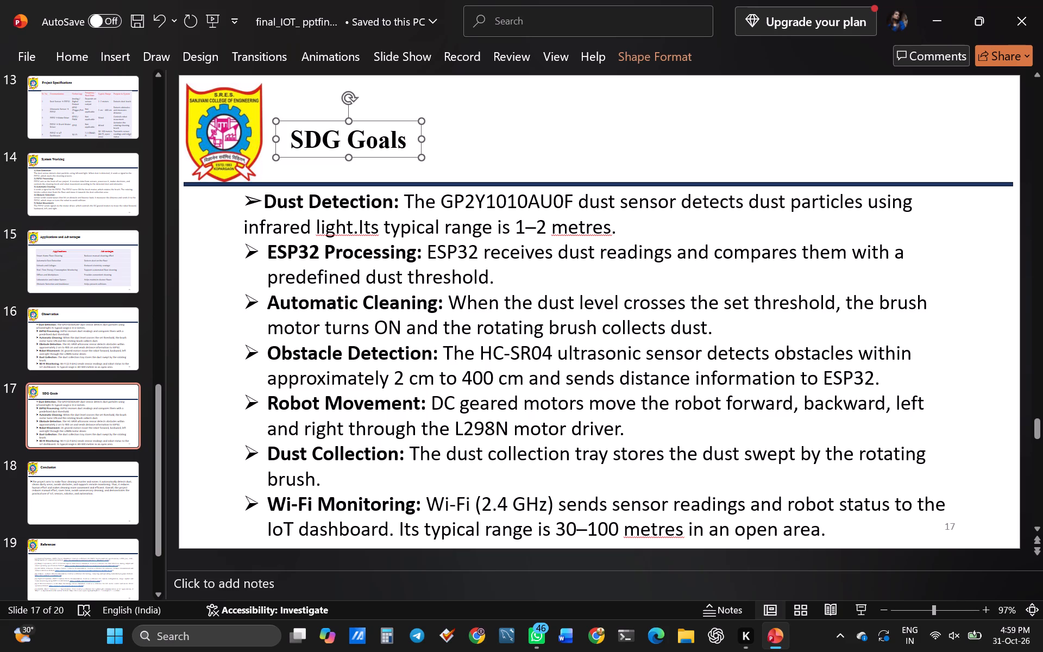
Replace all the body text on slide 17 with the copied text on SDG 3, SDG 9 and SDG 11.
drag(263, 204, 1042, 576)
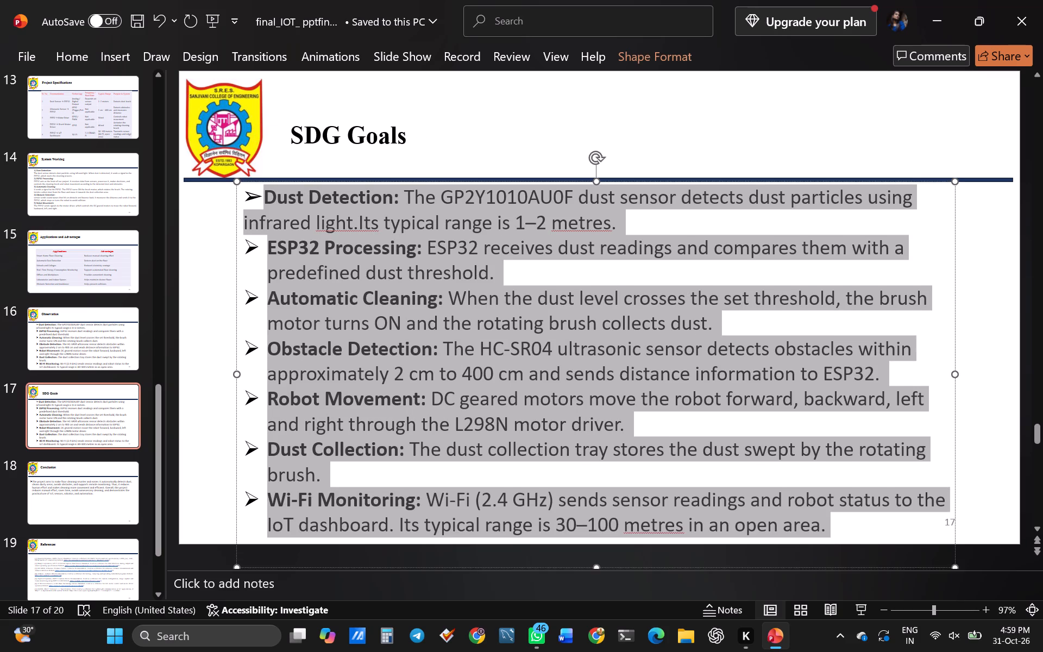
drag(1042, 576, 1042, 574)
key(BackSpace)
key(ctrl+v)
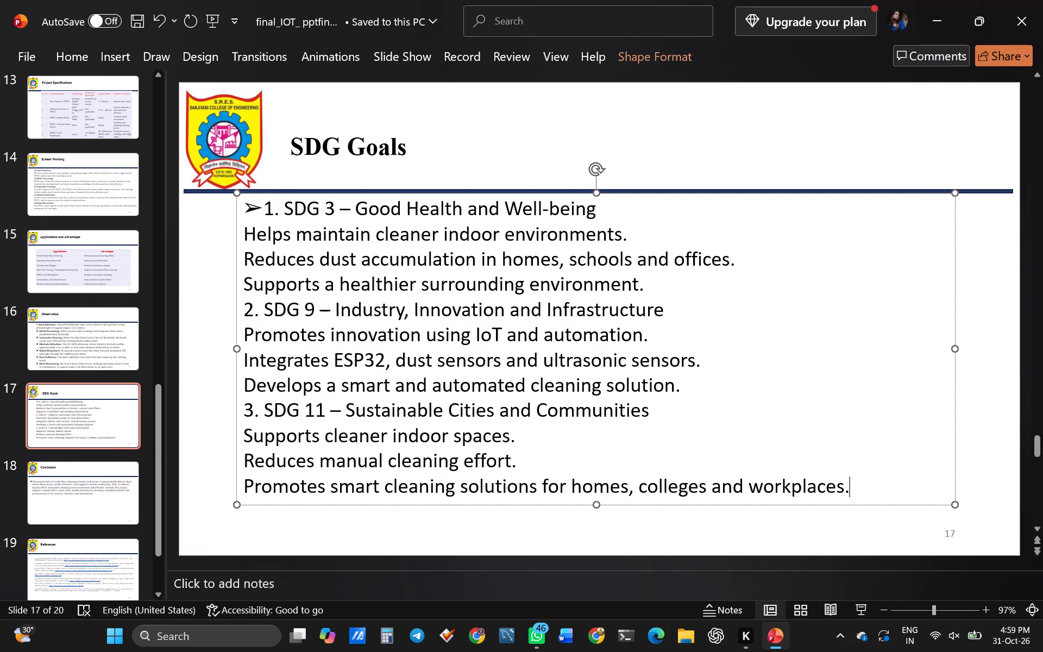
Apply arrow bullets to the body lines from "2. SDG 9 – Industry, Innovation and Infrastructure" through the last line.
drag(246, 306, 708, 487)
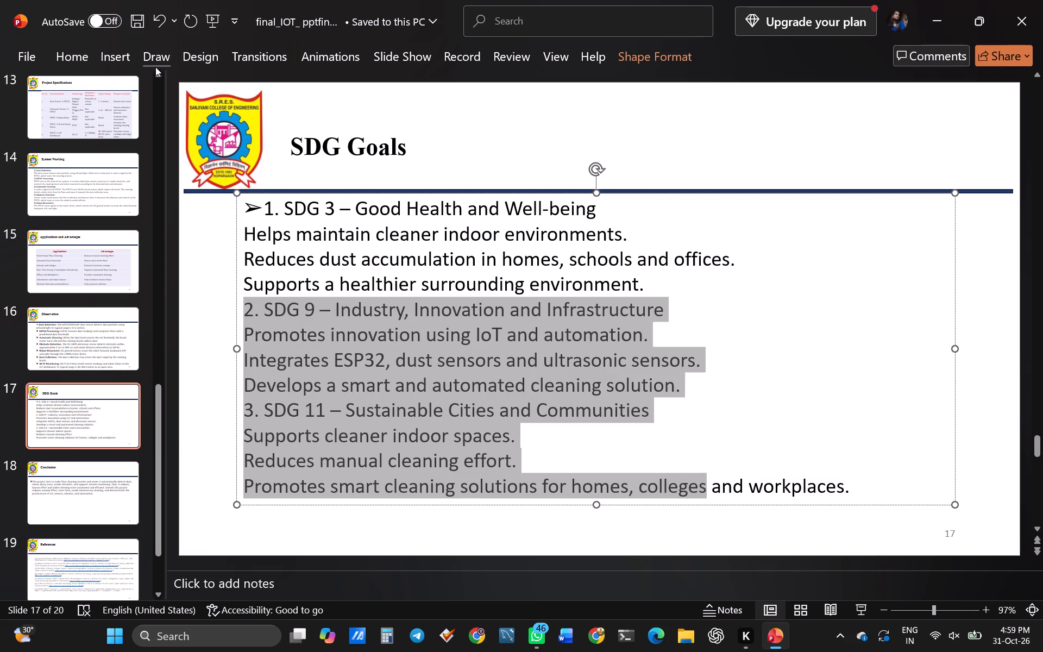
click(89, 56)
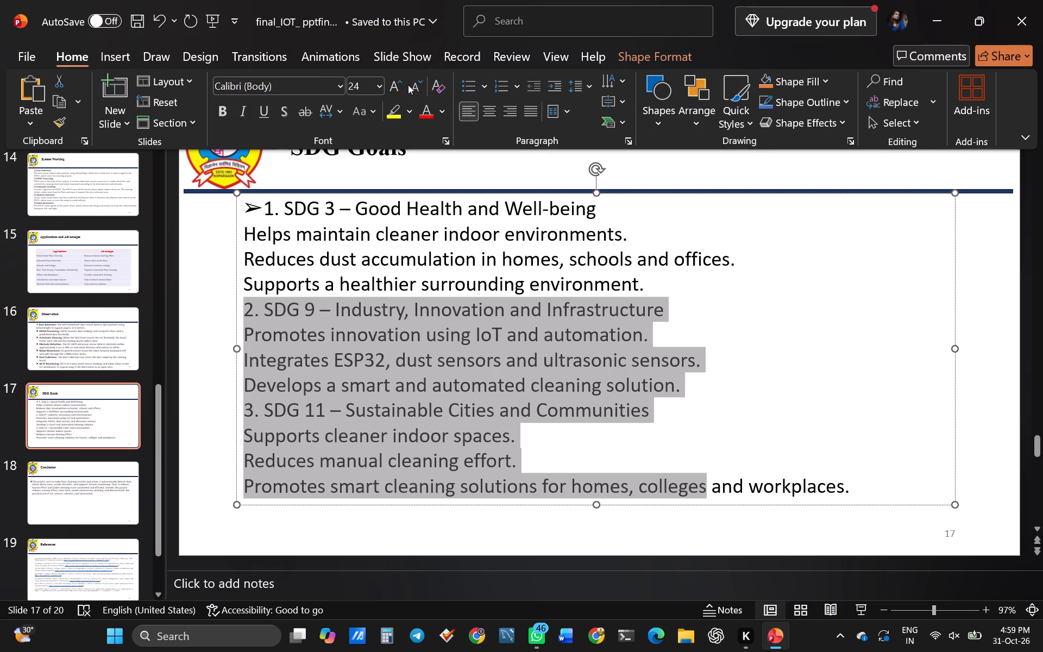
click(484, 87)
click(493, 281)
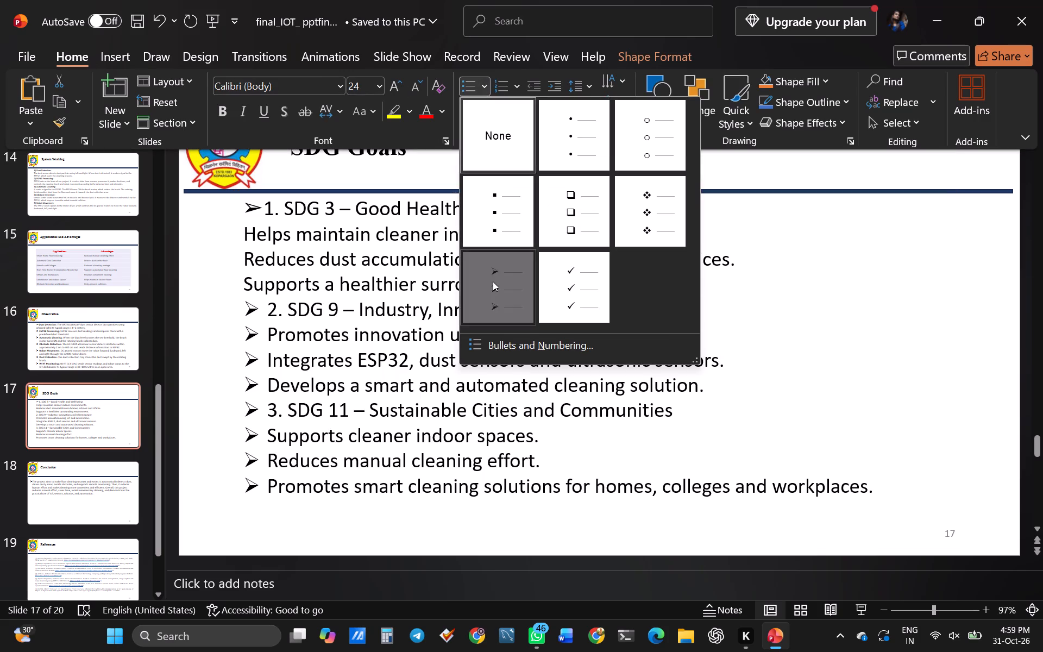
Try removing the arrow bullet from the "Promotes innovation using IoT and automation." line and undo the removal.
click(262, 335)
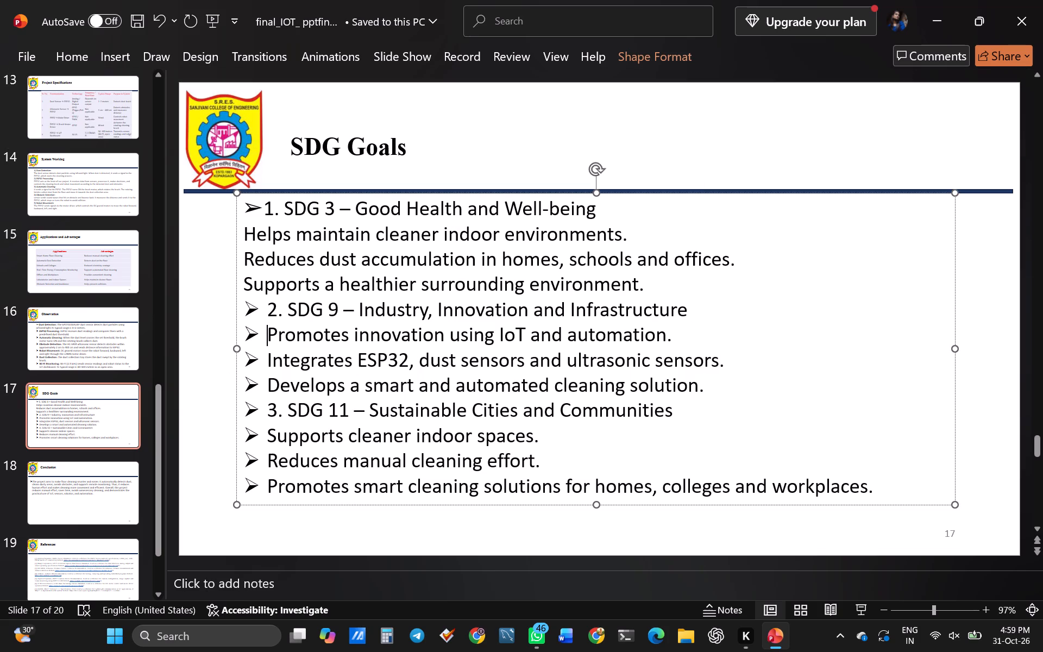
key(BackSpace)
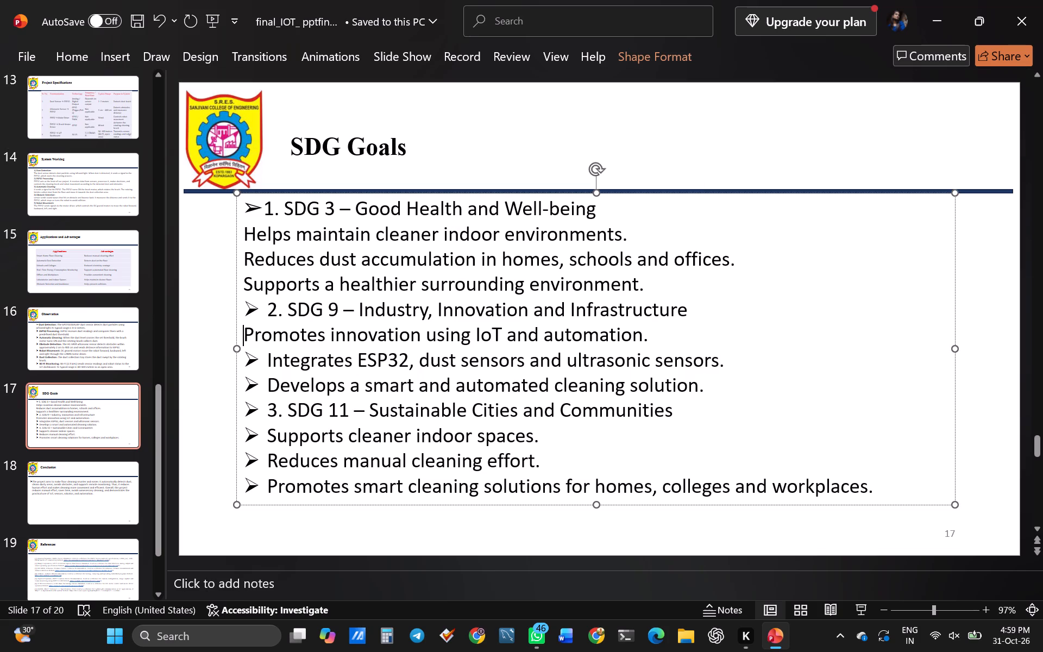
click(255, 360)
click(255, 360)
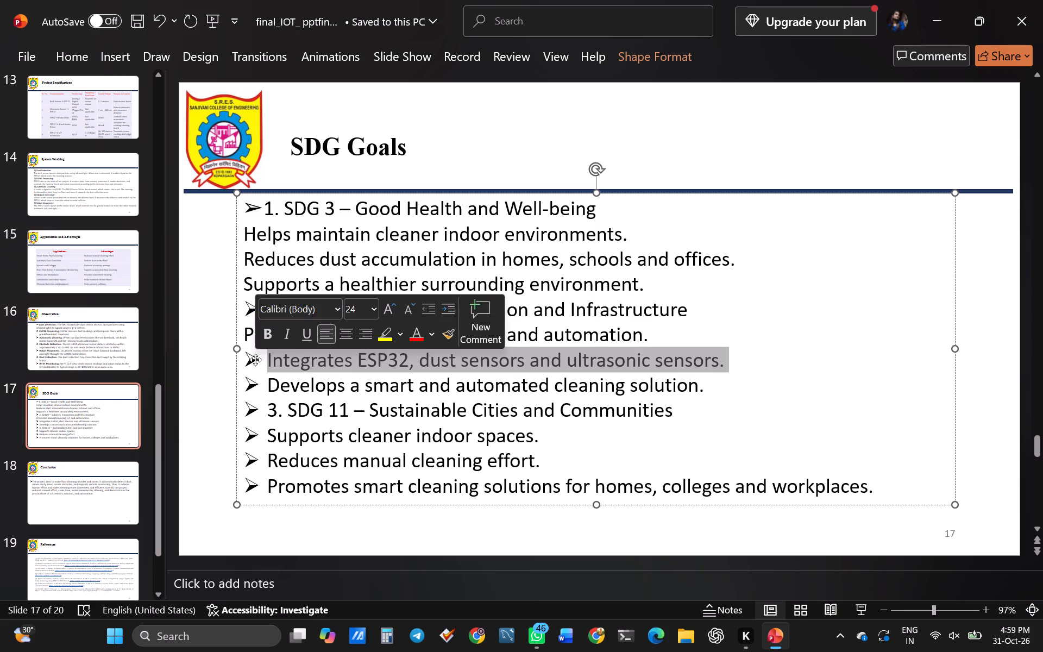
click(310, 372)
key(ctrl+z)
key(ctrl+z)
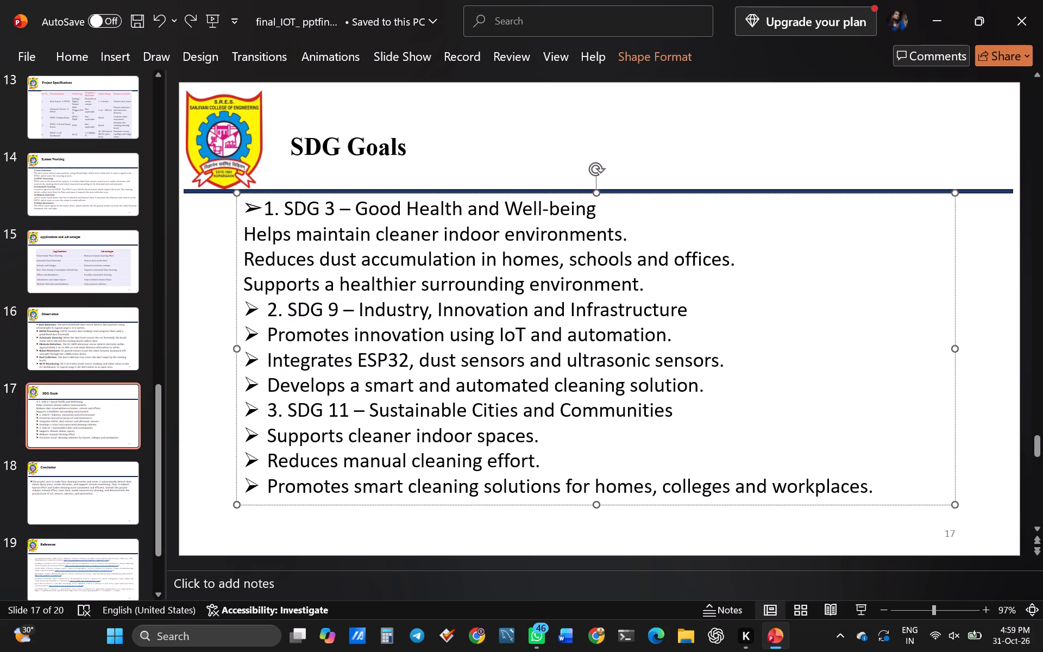
Remove the arrow symbol in front of "1. SDG 3 – Good Health and Well-being" on the SDG Goals slide.
click(725, 362)
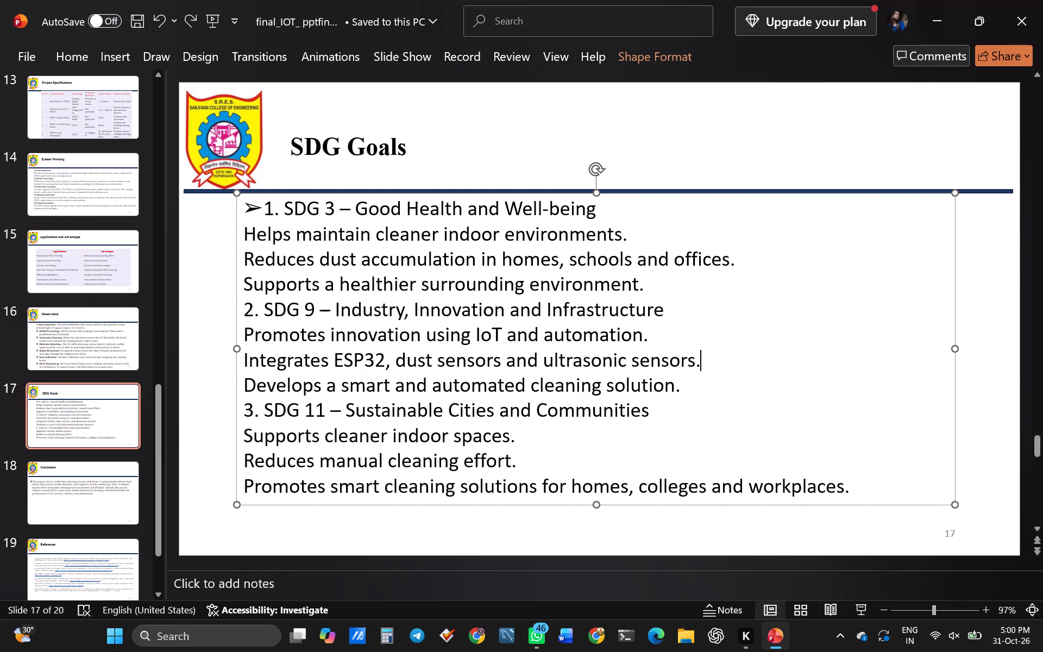
click(257, 210)
key(BackSpace)
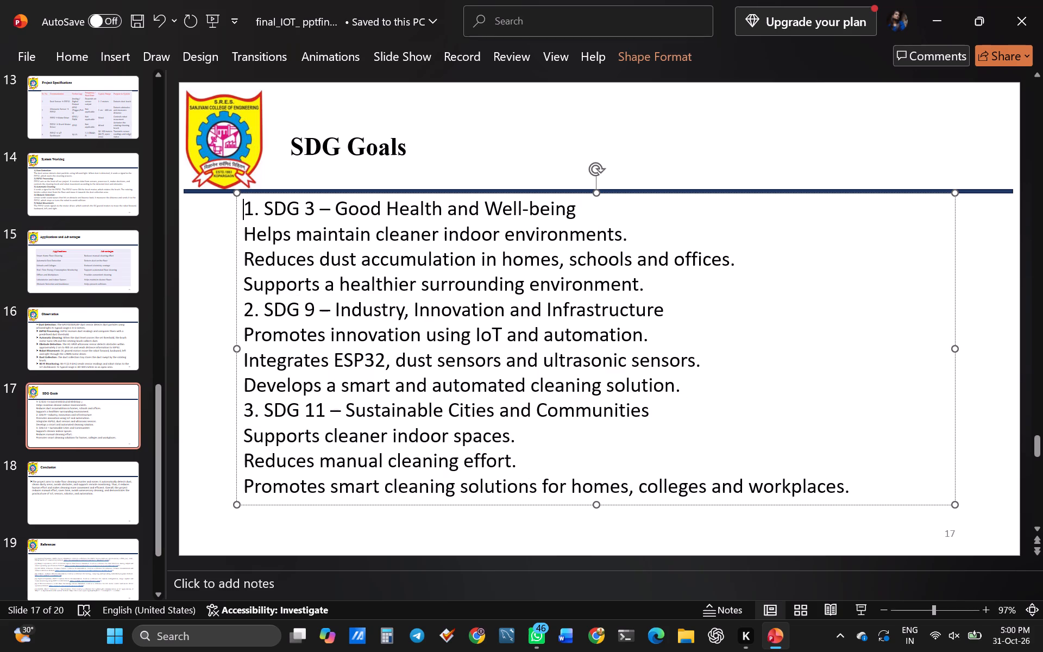
Insert a blank line between "Supports a healthier surrounding environment." and the SDG 9 heading.
click(652, 280)
key(backslash)
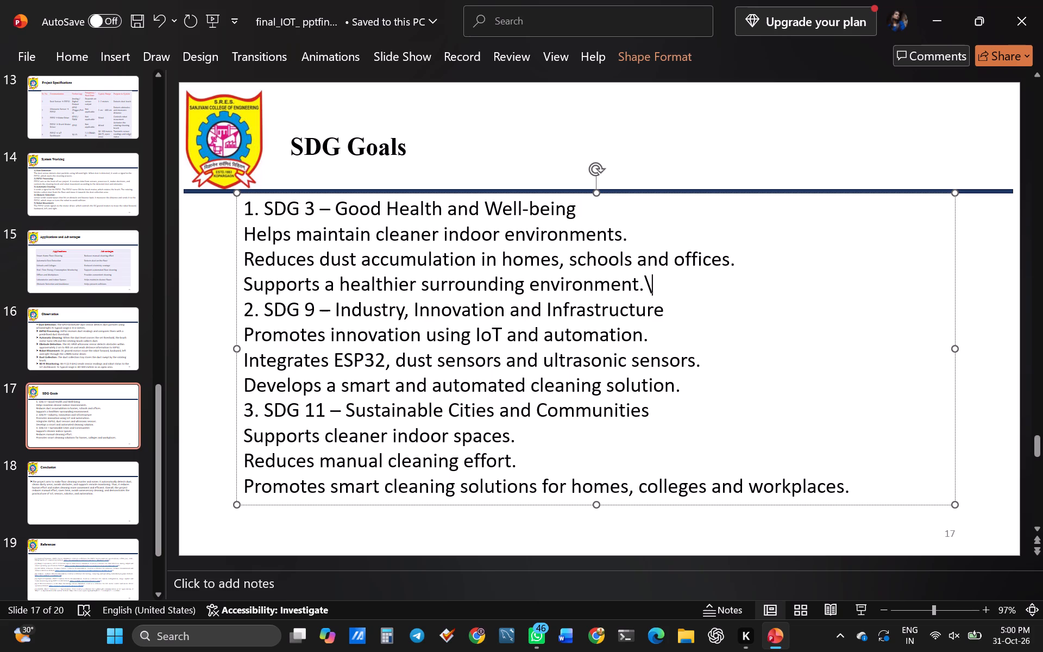
key(BackSpace)
key(Return)
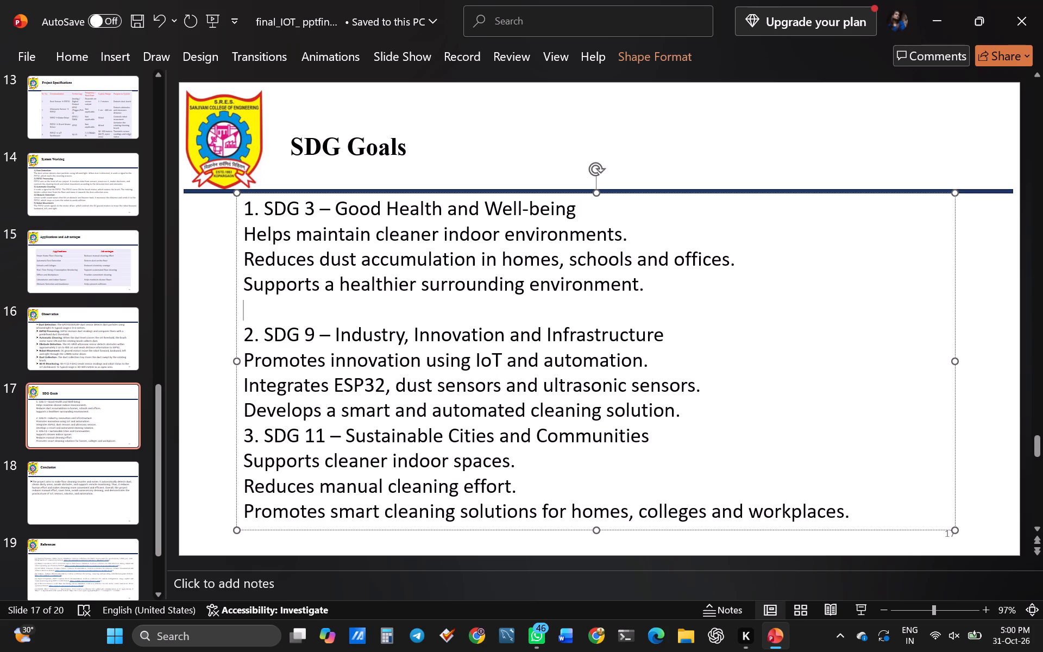
Set all the body text on the SDG Goals slide to font size 20.
drag(245, 205, 910, 520)
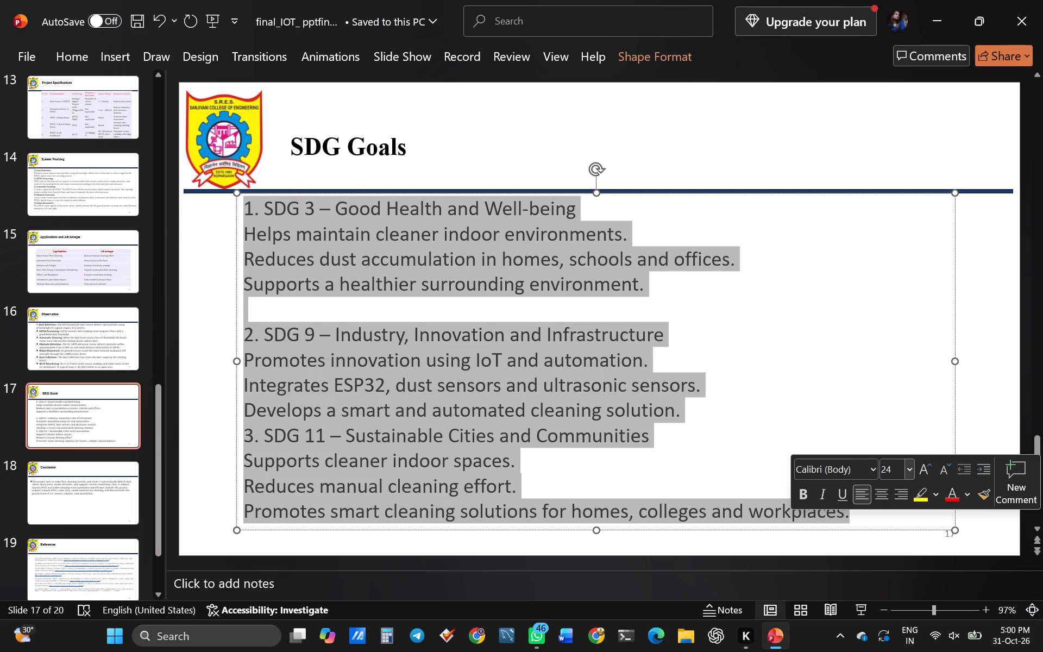
click(909, 475)
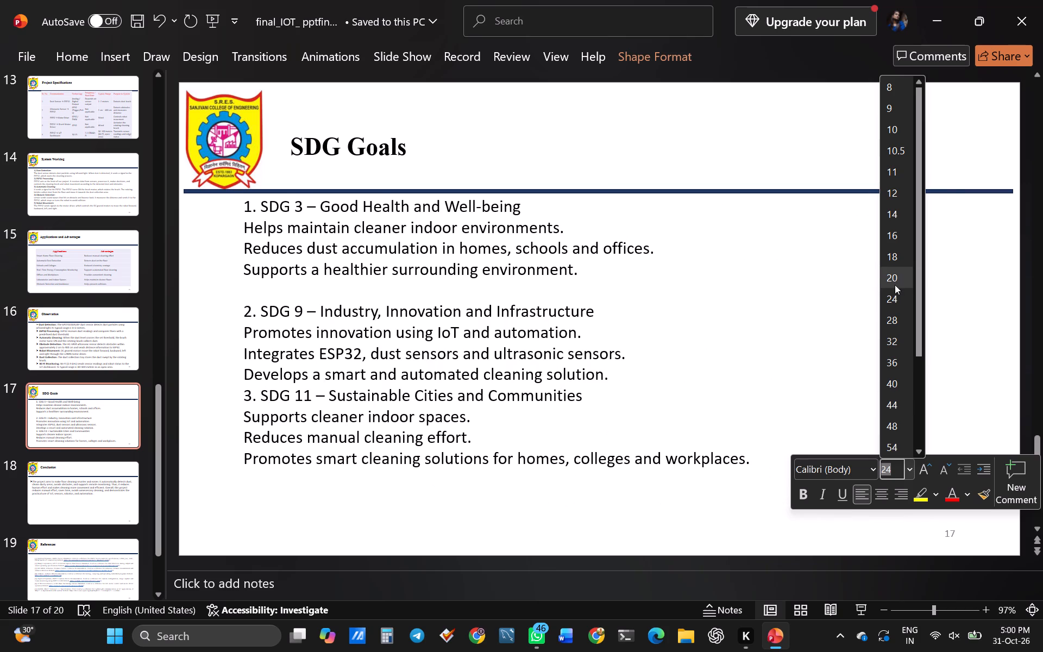
click(895, 285)
click(744, 299)
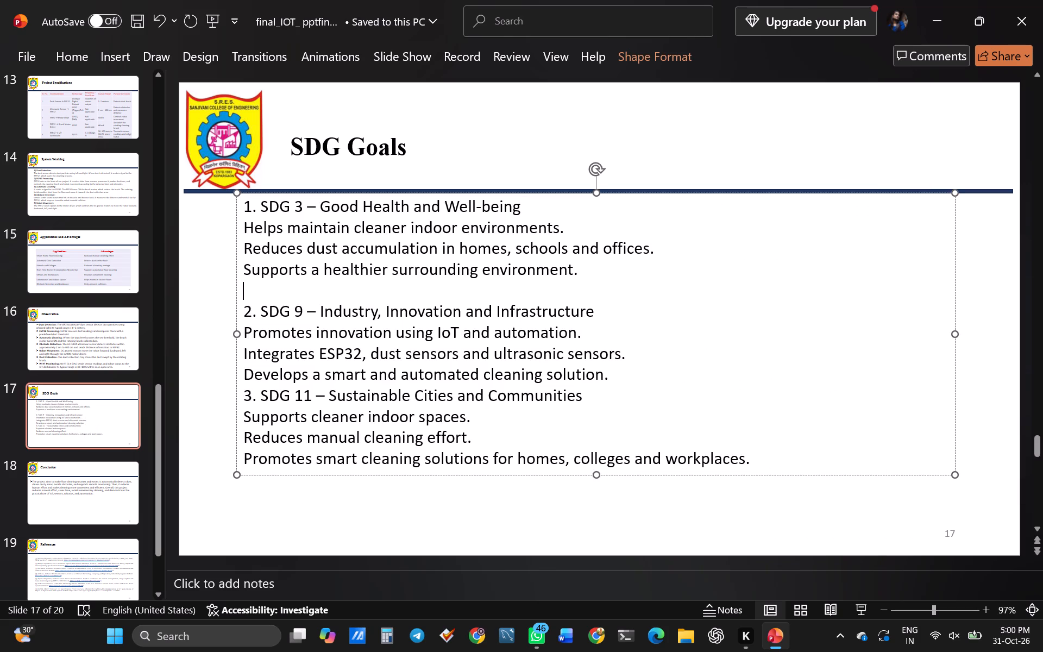
Insert a blank line between "Develops a smart and automated cleaning solution." and the SDG 11 heading.
double_click(603, 379)
key(Right)
key(Return)
click(884, 312)
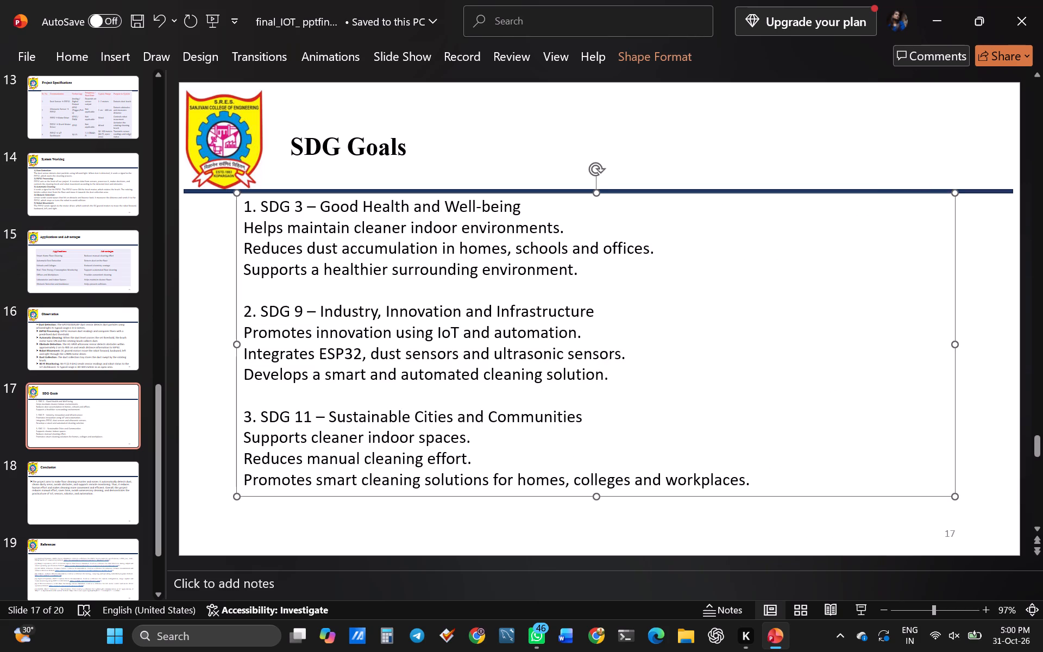
Widen the SDG Goals body text box toward the slide's left edge and move it slightly down, clear of the blue header line.
drag(237, 344, 201, 347)
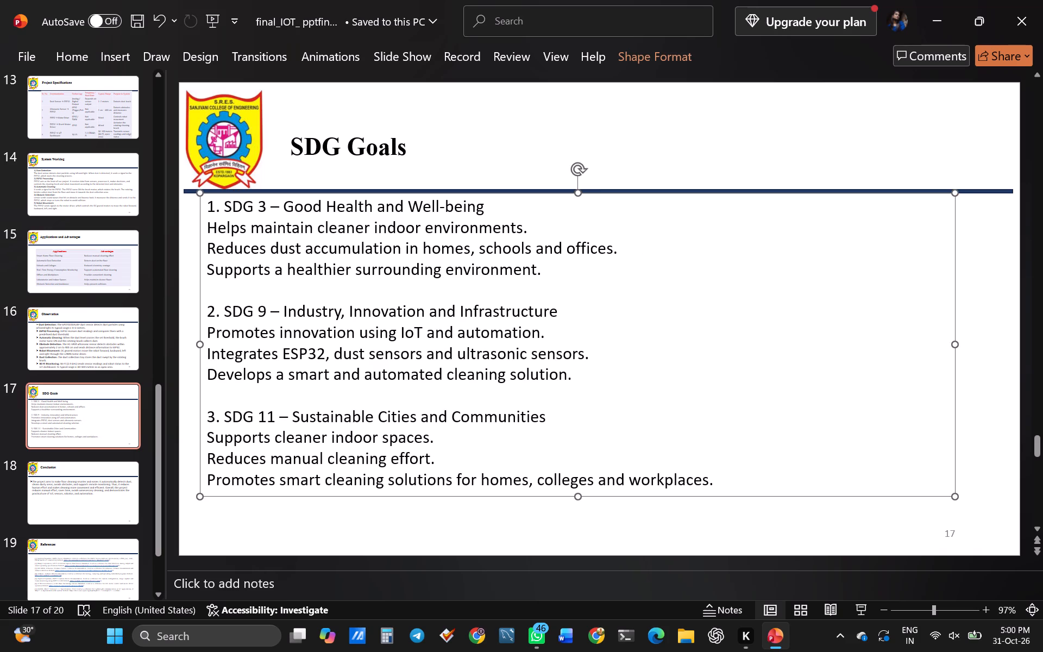
drag(569, 194, 572, 208)
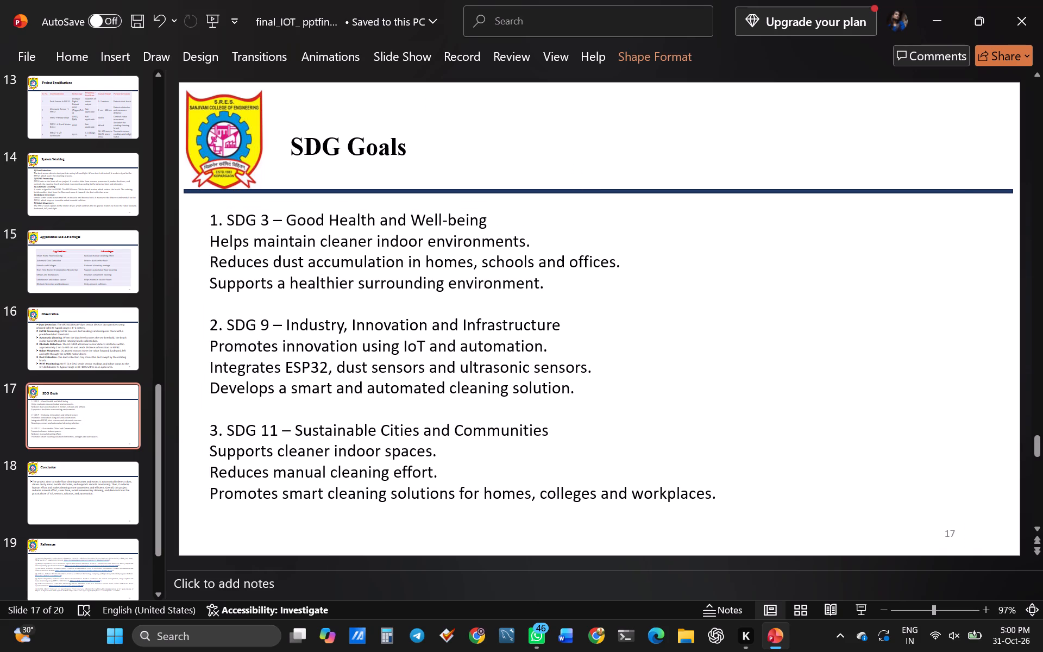
drag(572, 208, 571, 212)
click(719, 371)
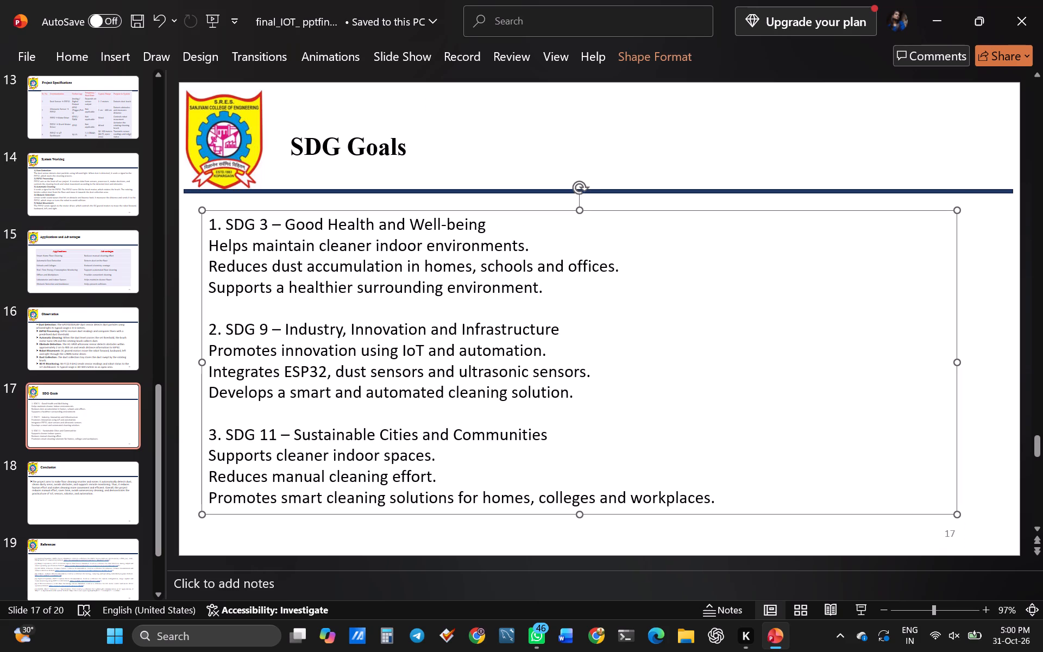
Save the presentation and deselect the text box.
key(ctrl+s)
click(1013, 401)
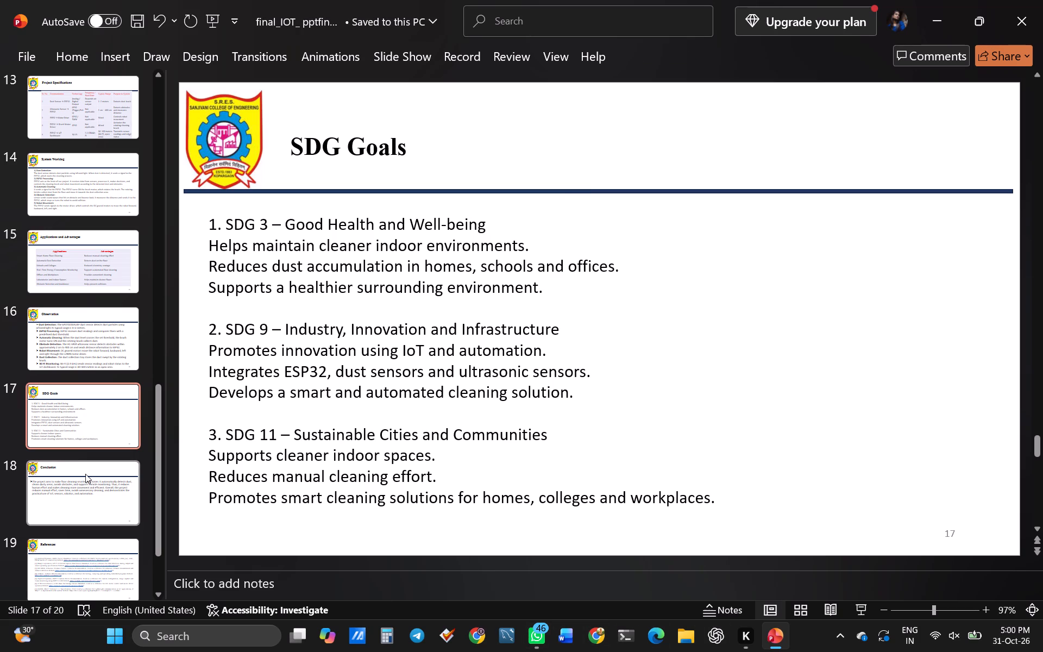
Move the SDG Goals slide ahead of the Observation slide, making it slide 16.
drag(91, 398, 92, 327)
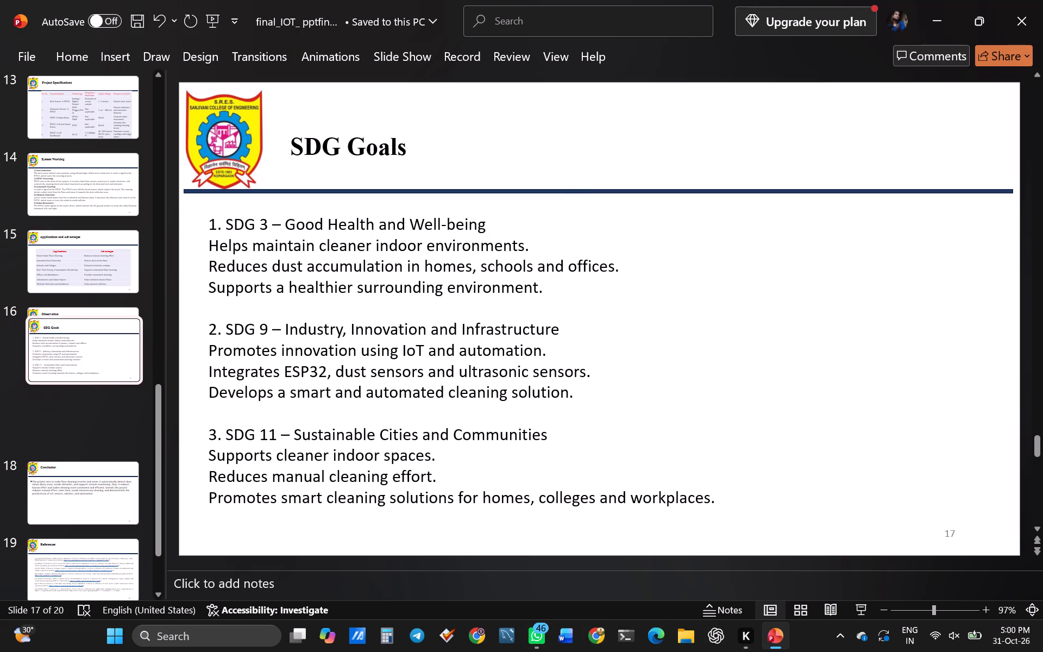
drag(92, 327, 81, 310)
Open slide 4, Problem Statement, for viewing.
scroll(80, 287, up, 3)
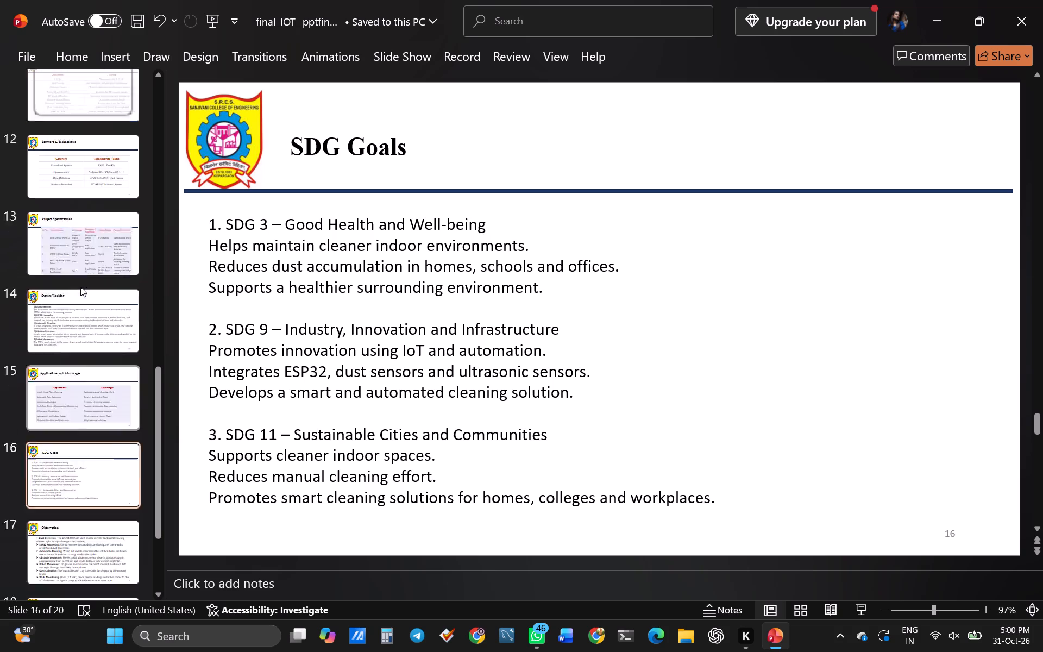
scroll(80, 287, up, 5)
scroll(91, 183, up, 8)
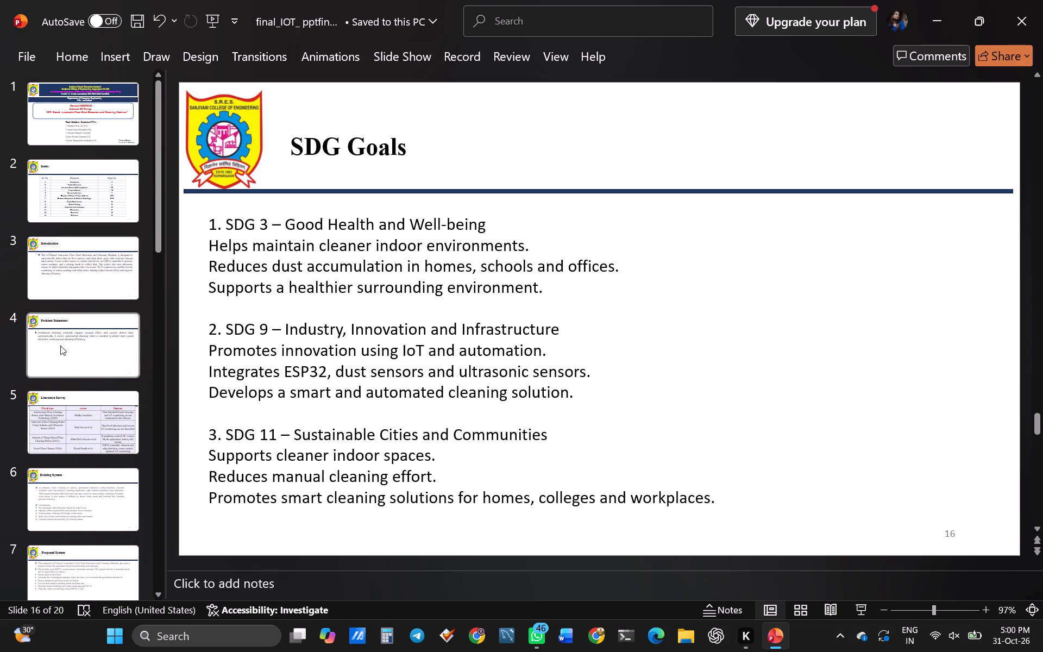
click(64, 353)
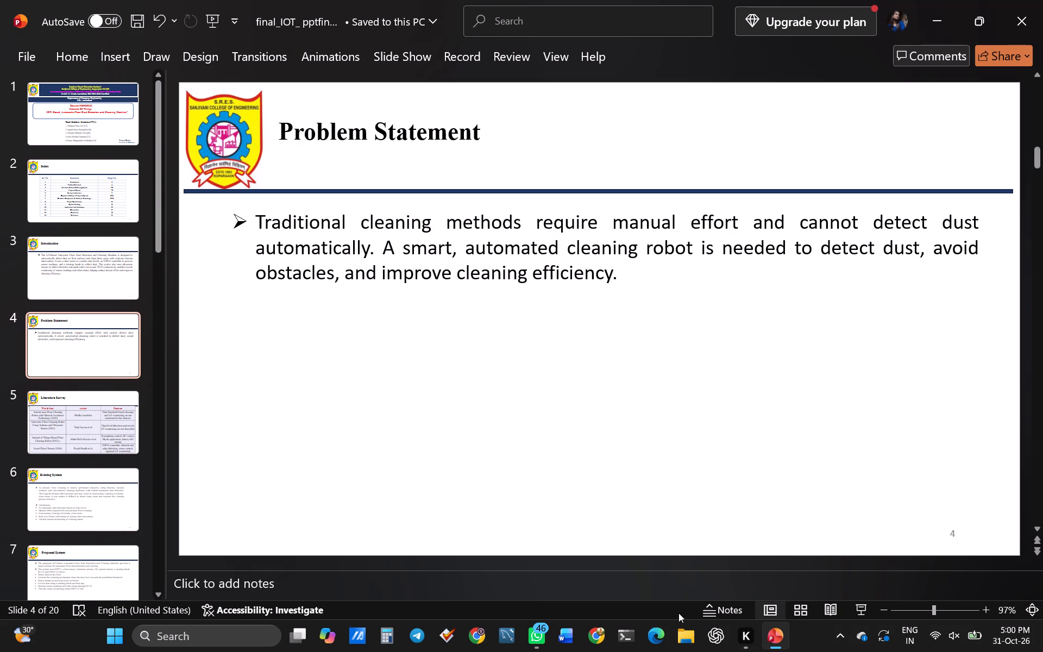
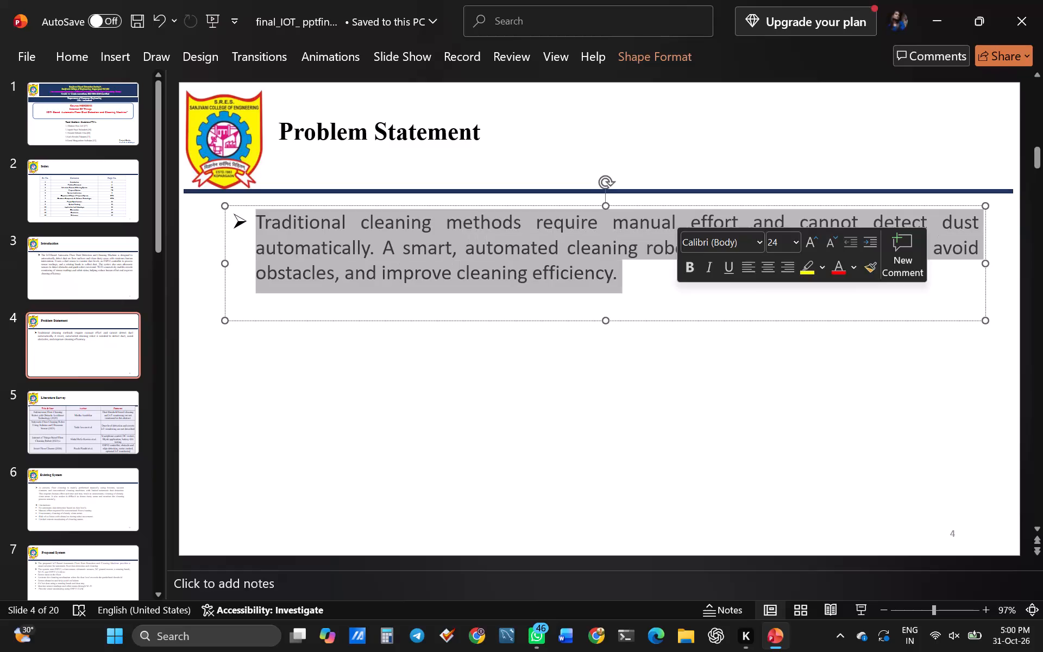
Replace the Problem Statement body with the copied sentence beginning "IoT-Based Autonomous Floor Cleaning Robot that can automatically detect dust" and save the presentation.
key(BackSpace)
key(ctrl+v)
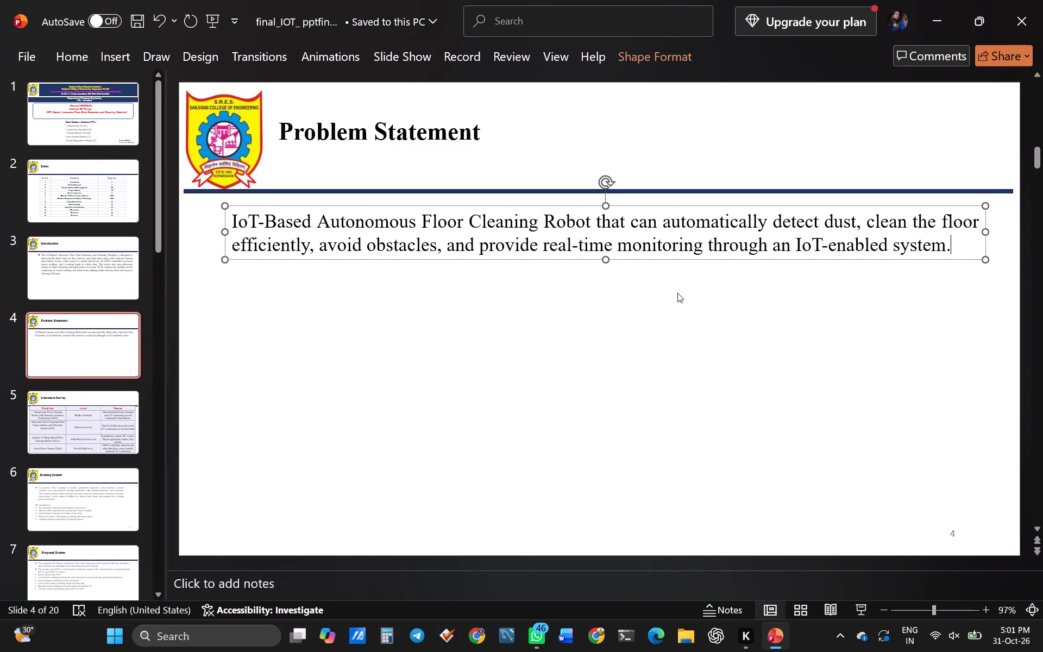
key(ctrl+s)
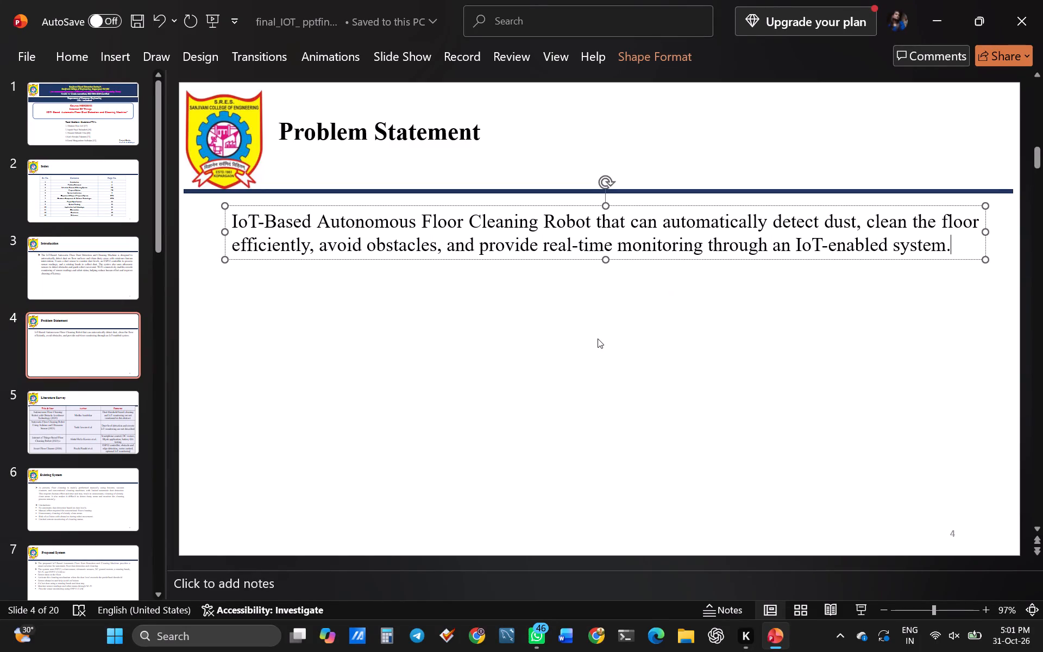
click(598, 338)
key(ctrl+s)
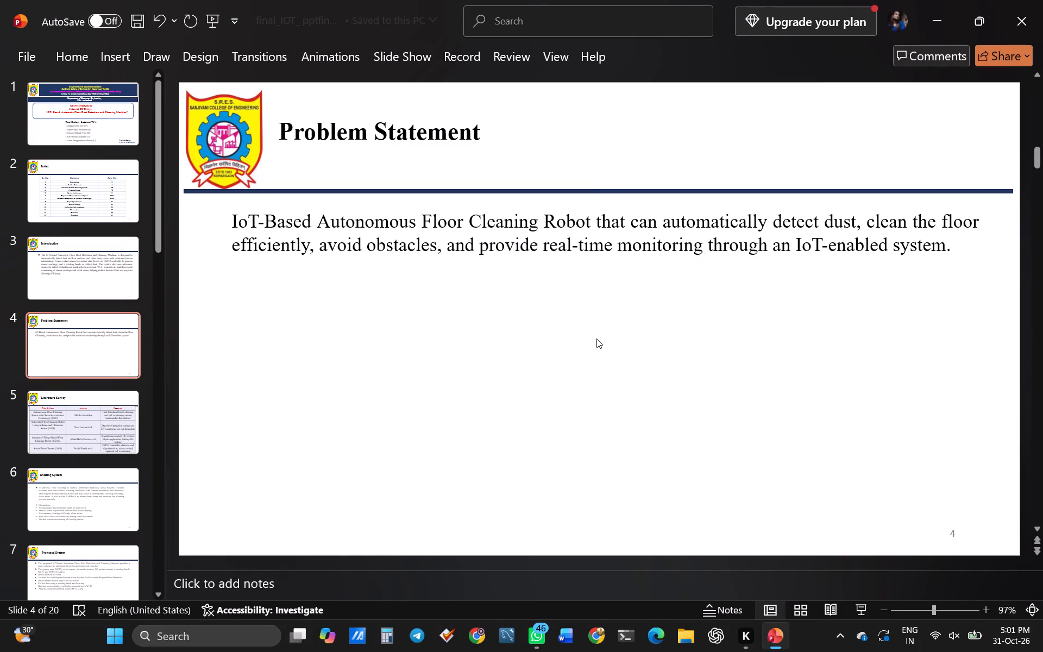
Add an arrowhead bullet to the new Problem Statement paragraph and save the presentation.
click(235, 227)
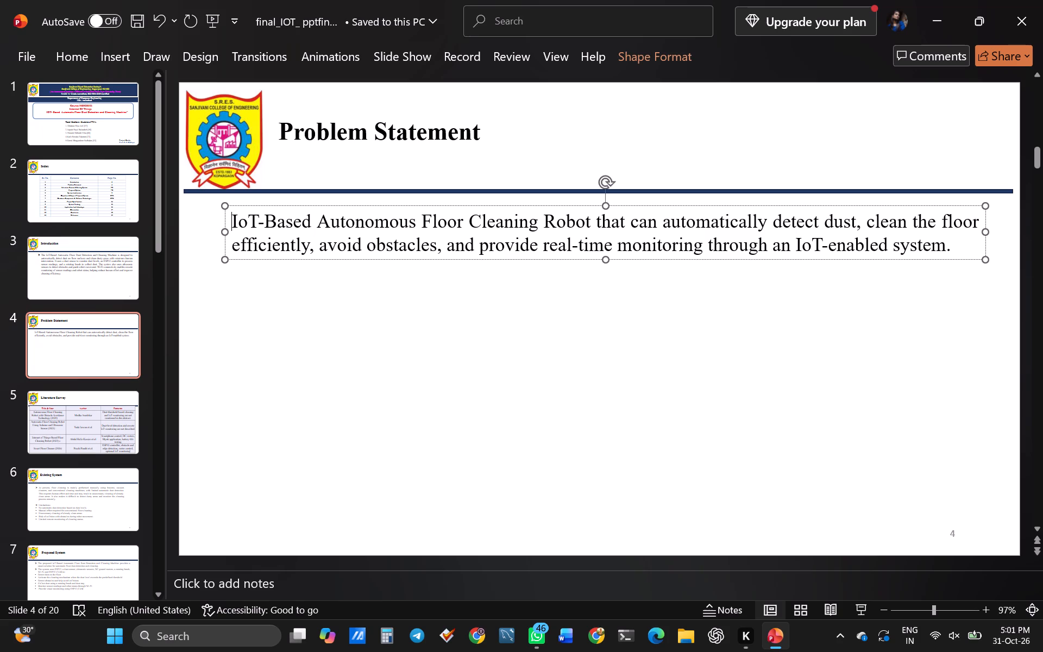
click(81, 52)
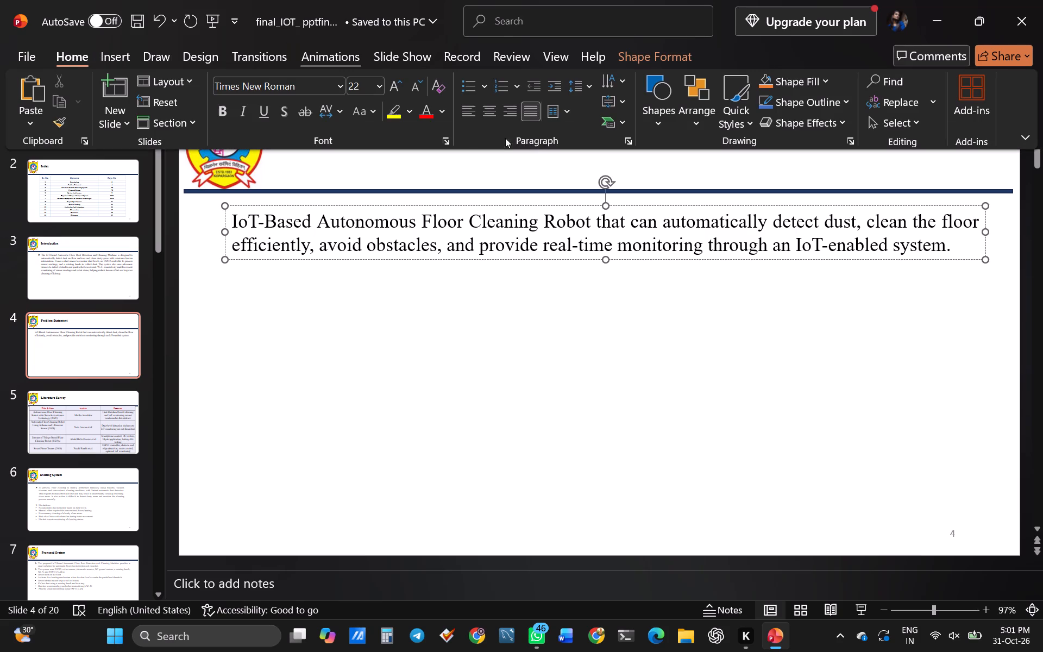
click(487, 89)
click(488, 297)
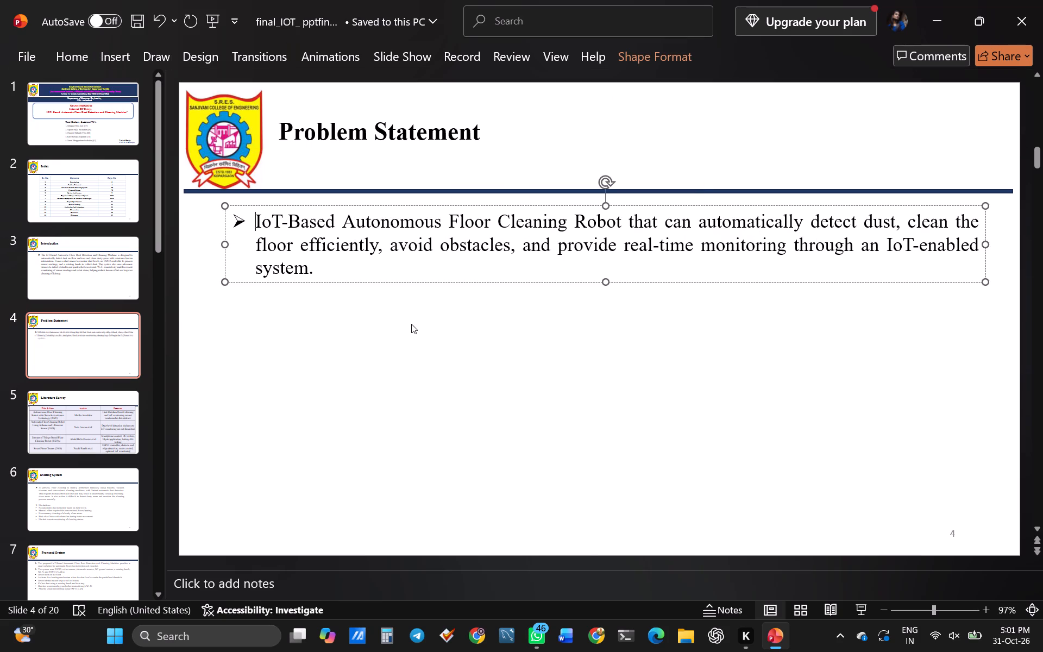
click(411, 324)
key(ctrl+s)
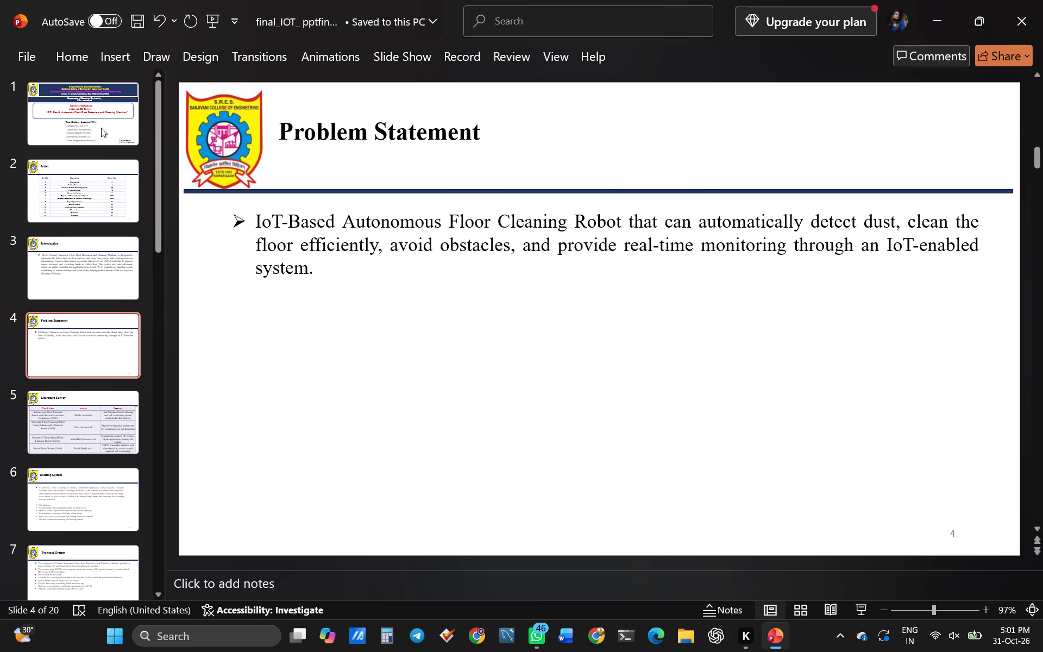
Open slide 2, the Index slide.
click(94, 115)
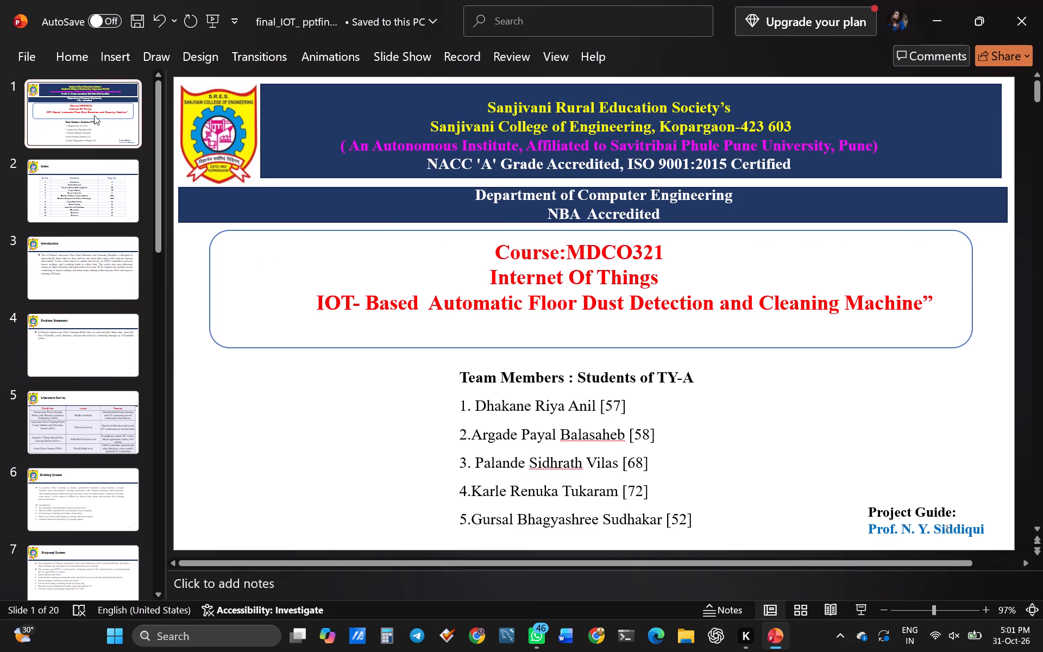
key(Down)
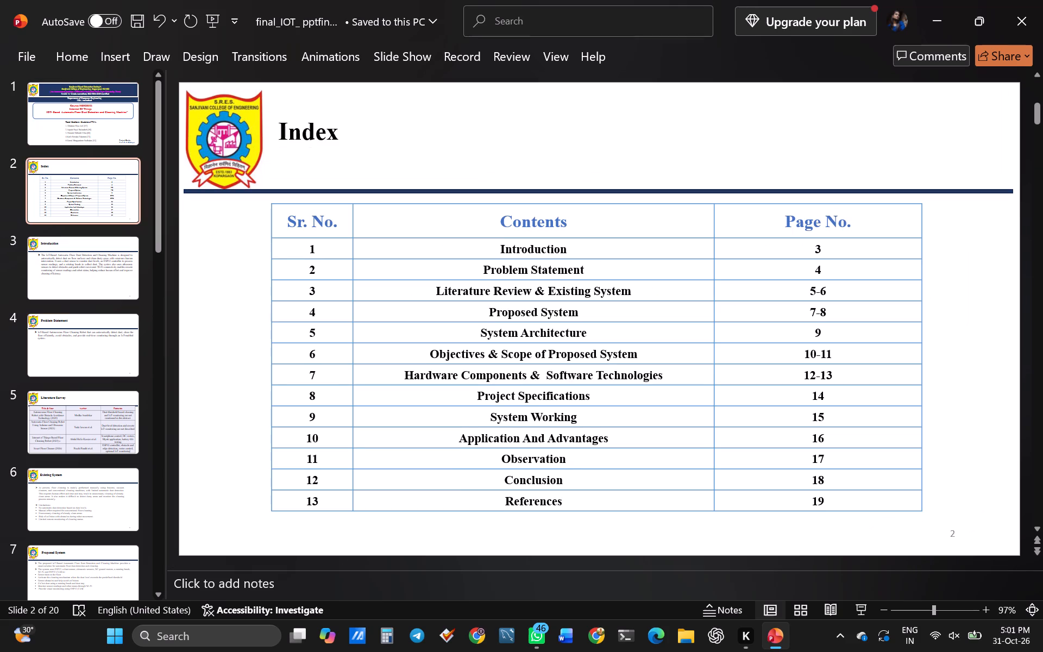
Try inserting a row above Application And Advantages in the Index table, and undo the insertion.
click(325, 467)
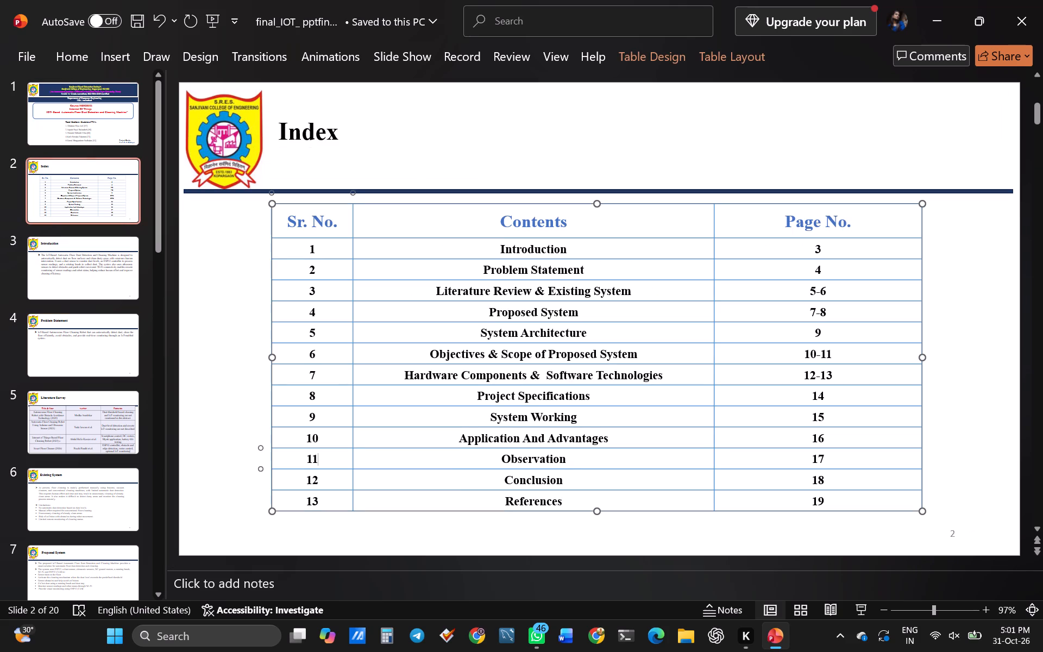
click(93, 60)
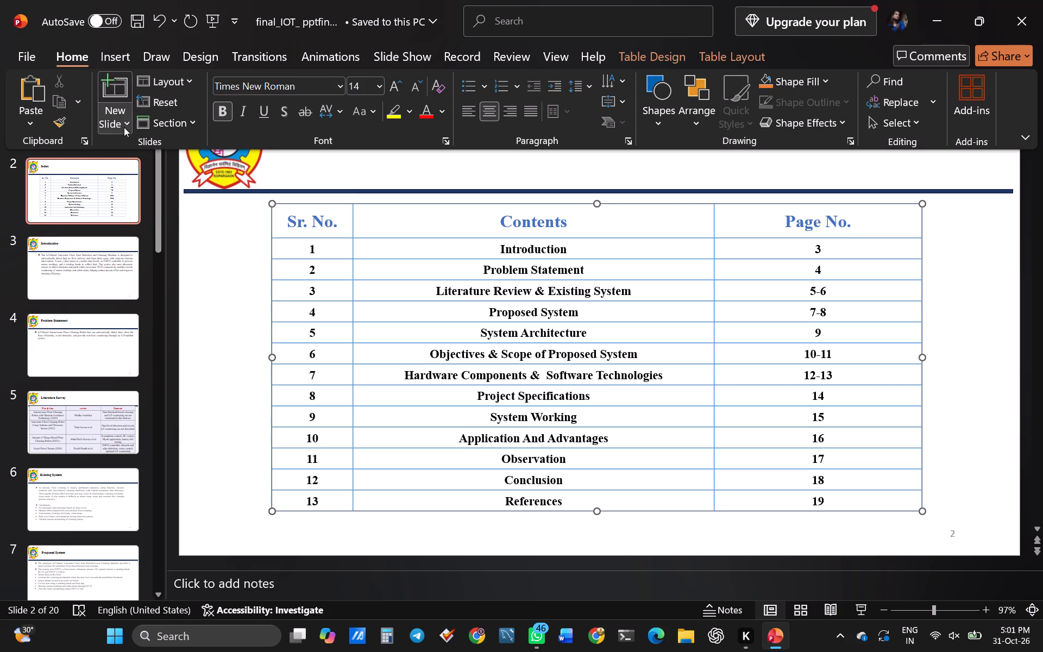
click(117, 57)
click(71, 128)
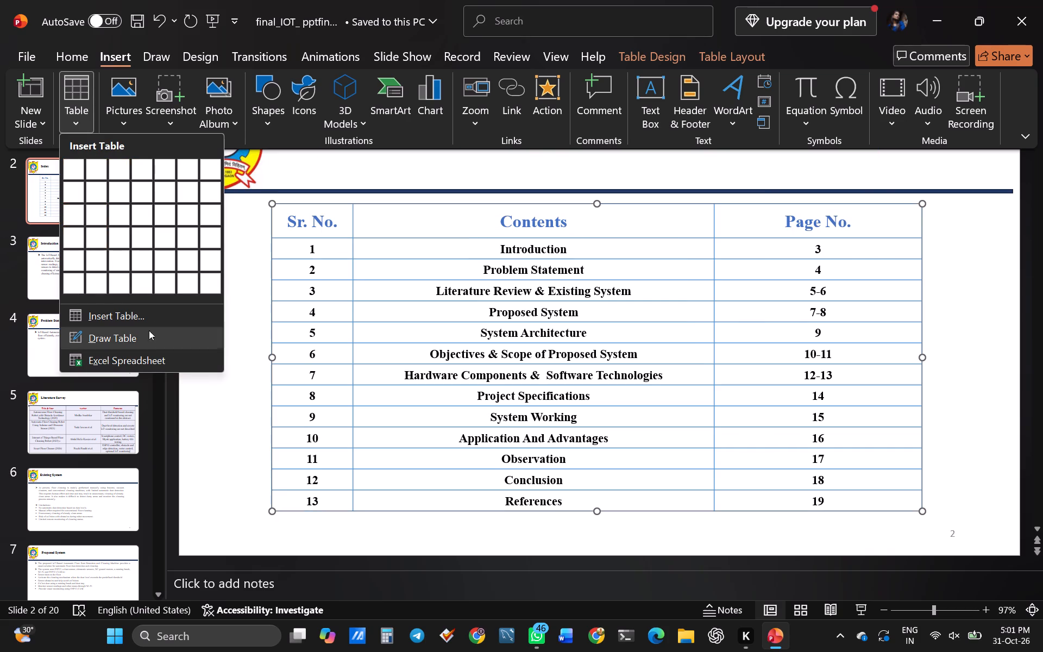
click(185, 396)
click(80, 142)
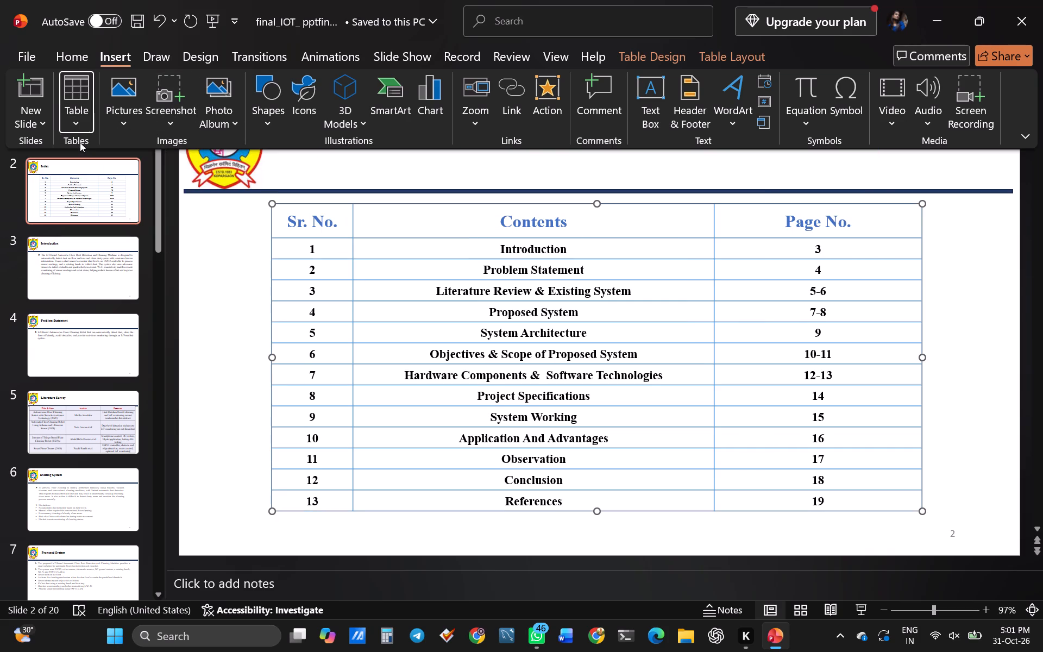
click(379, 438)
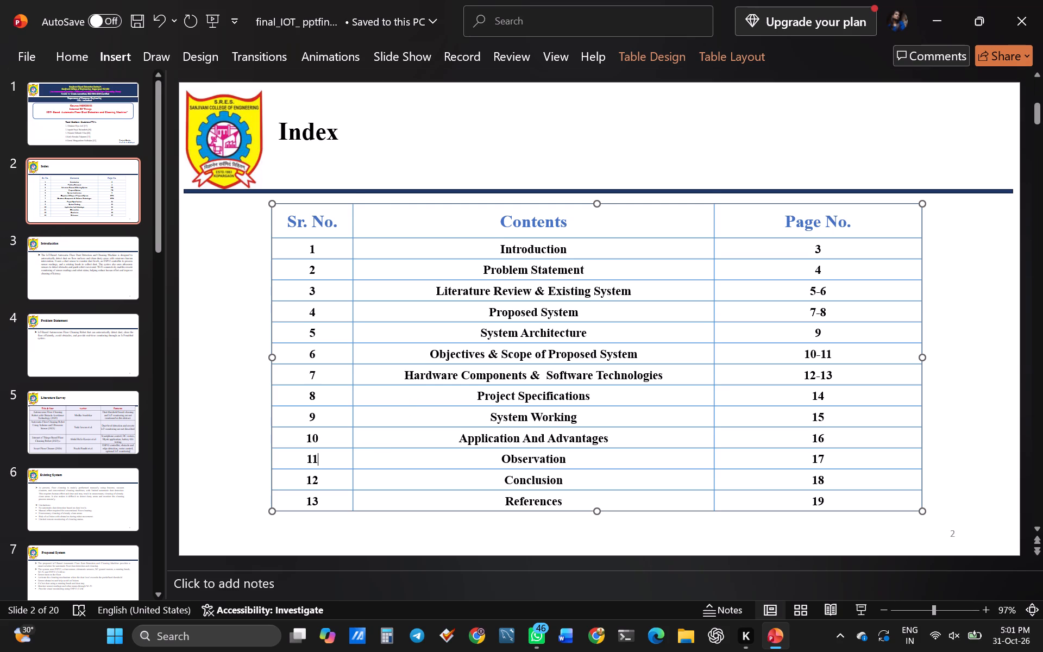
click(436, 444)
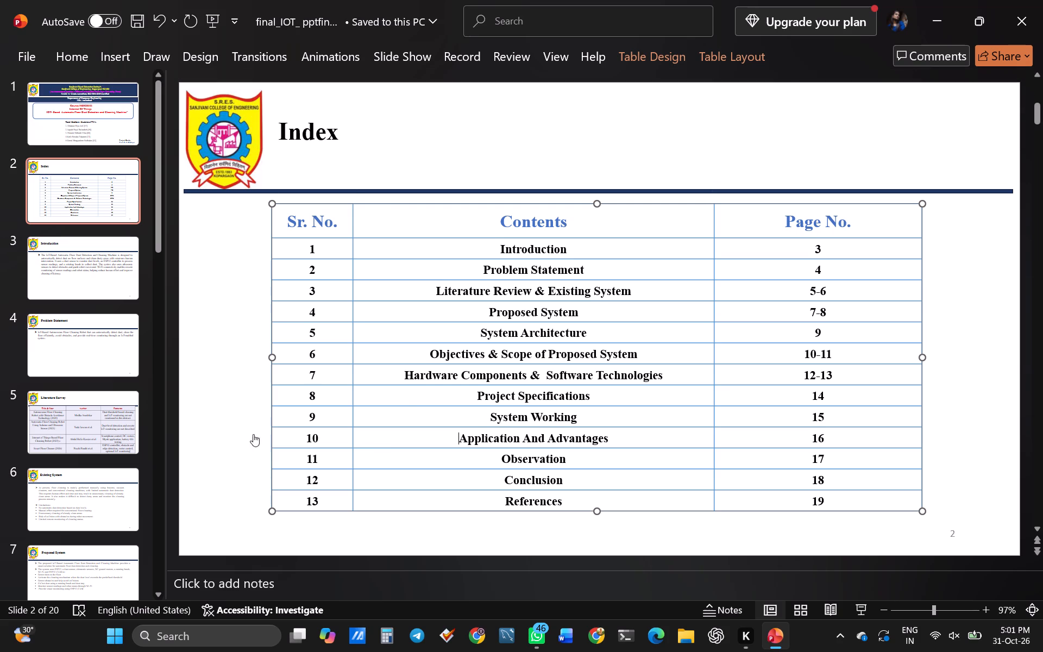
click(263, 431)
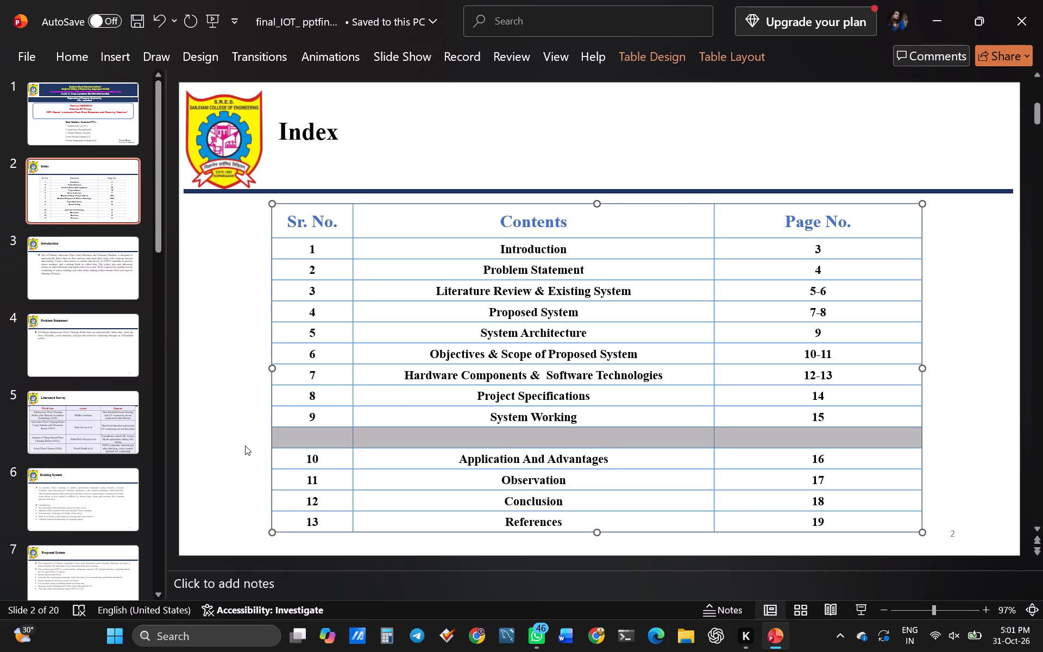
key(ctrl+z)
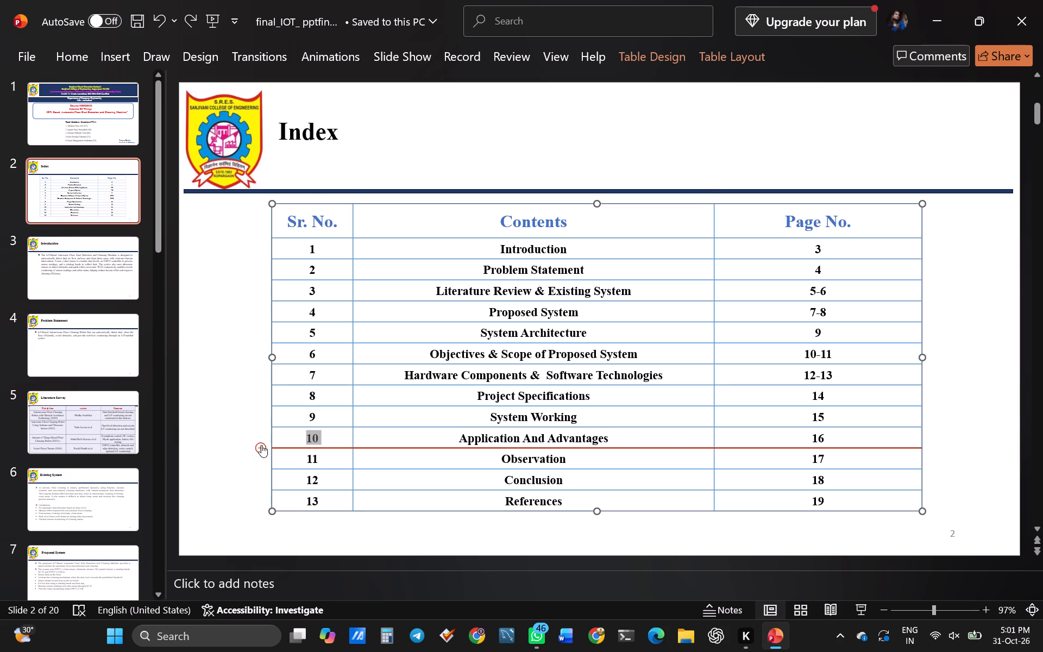
Insert a row below Application And Advantages in the Index table, numbered 11 with the content SDG Goals.
click(261, 445)
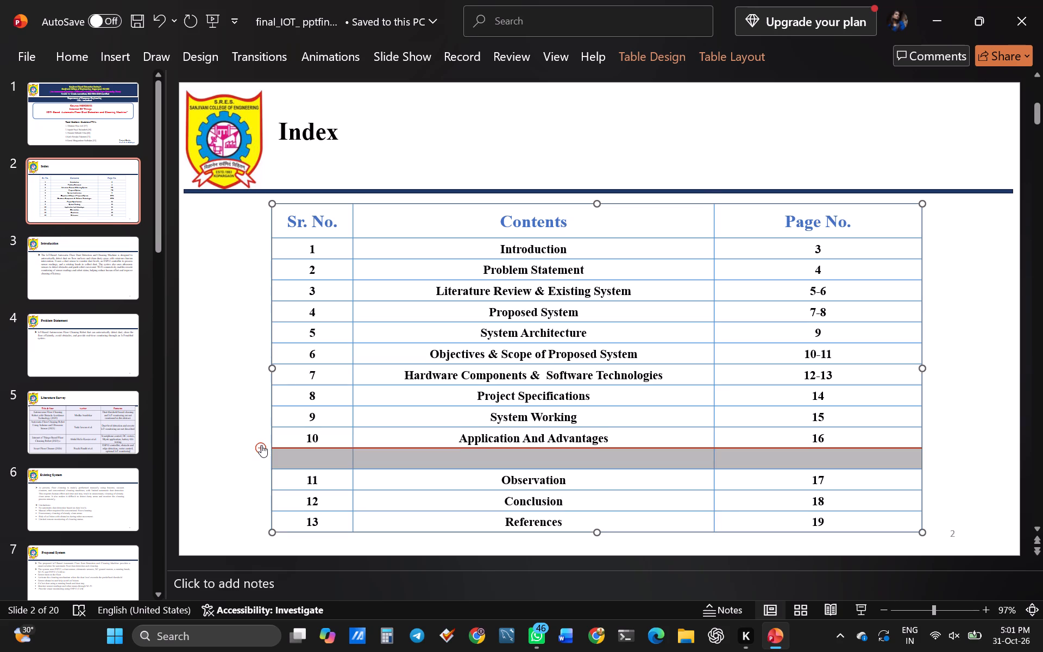
key(shift+s)
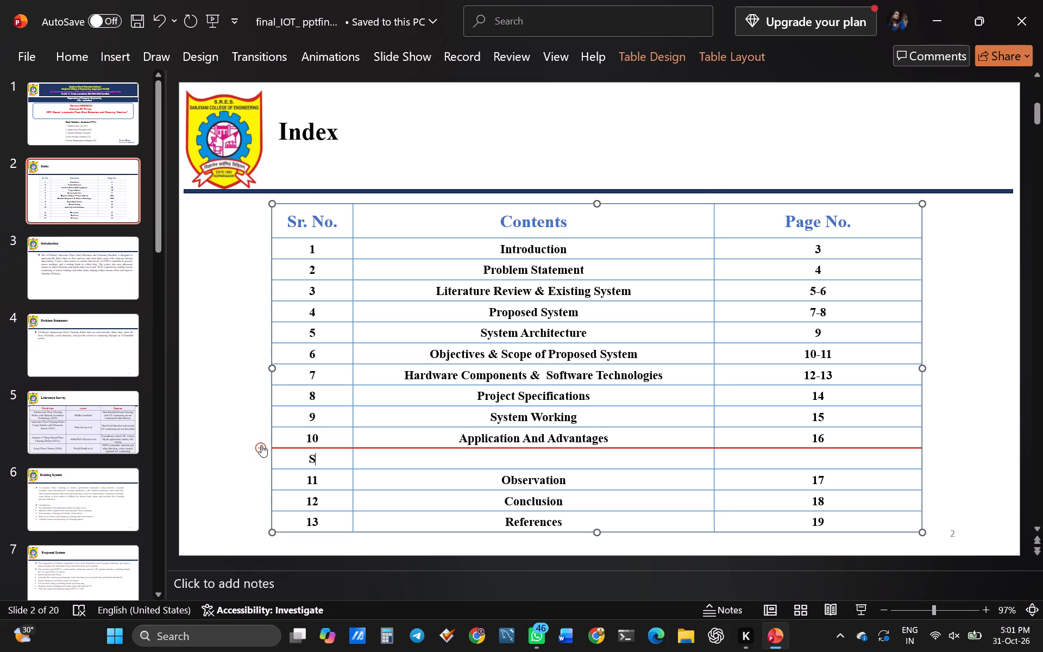
text(DG)
key(BackSpace)
key(BackSpace)
key(BackSpace)
text(11)
key(Right)
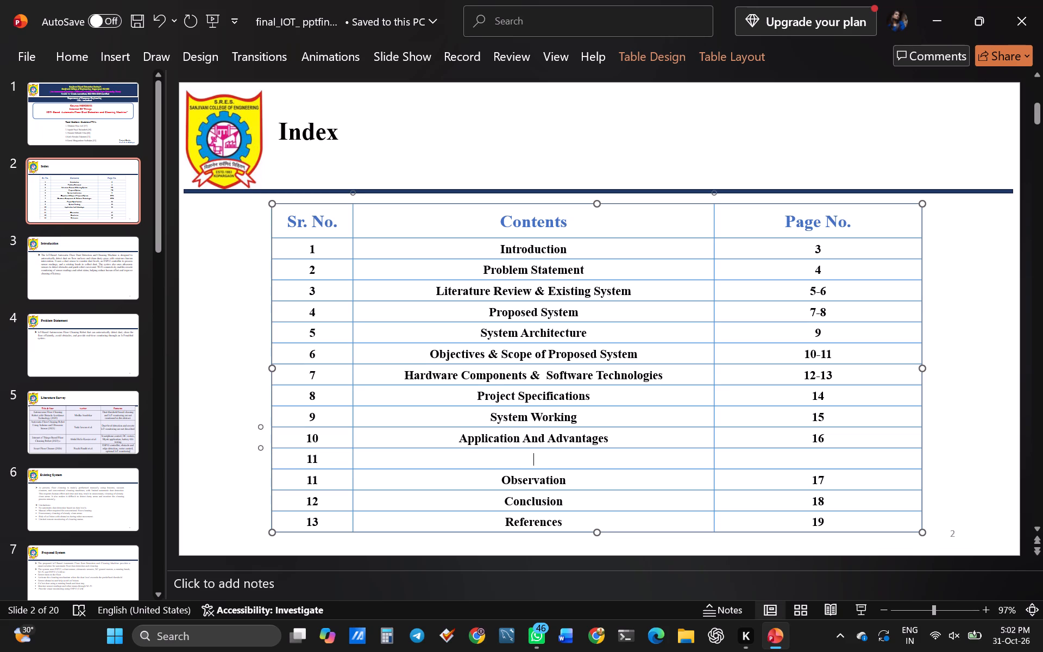
text(SDG)
key(space)
text(Goals)
Renumber the Index rows Observation, Conclusion and References as 12, 13 and 14.
click(317, 480)
key(BackSpace)
key(2)
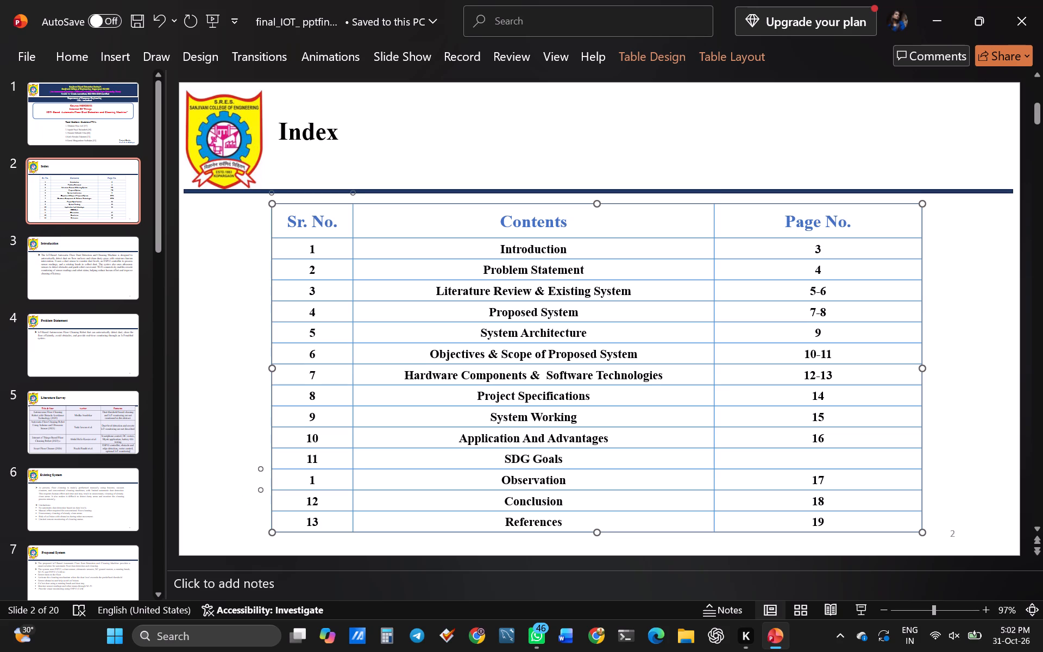
click(328, 505)
key(BackSpace)
key(3)
click(322, 525)
key(BackSpace)
key(4)
Set the Index page numbers to 17 for SDG Goals, 18 for Observation, 19 for Conclusion and 20 for References.
click(816, 457)
text(17)
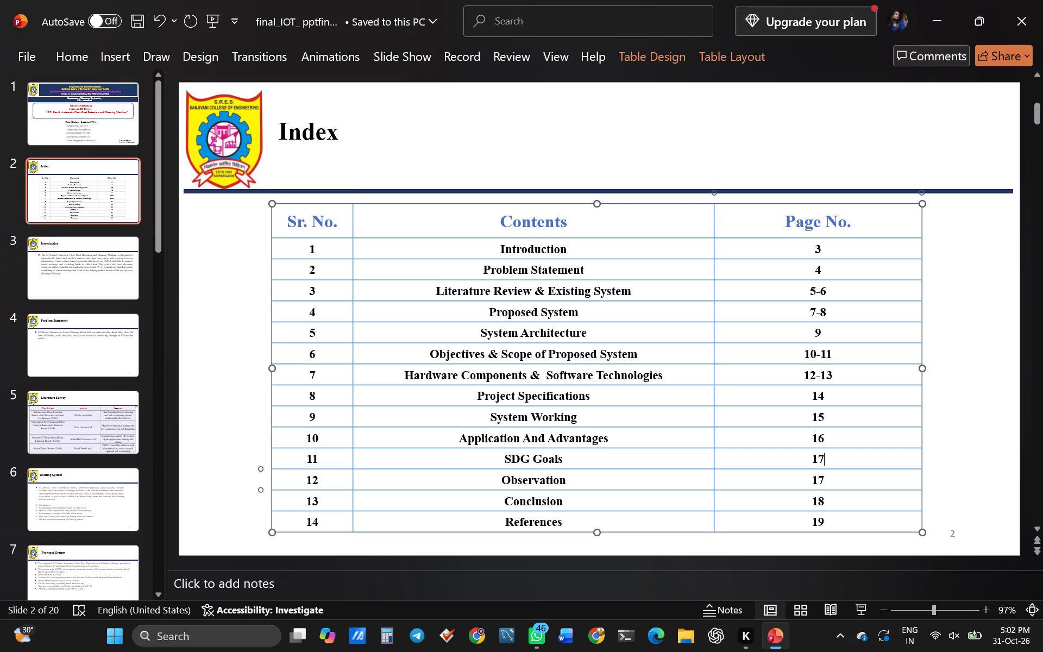
click(820, 481)
key(Right)
key(BackSpace)
key(8)
click(831, 505)
key(BackSpace)
key(9)
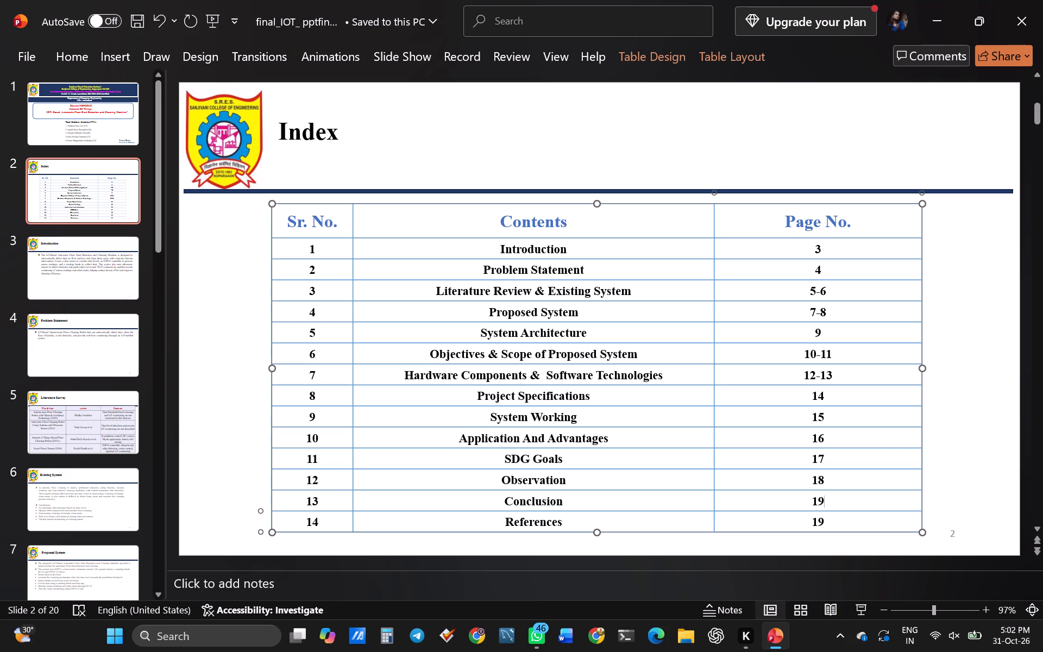
click(823, 522)
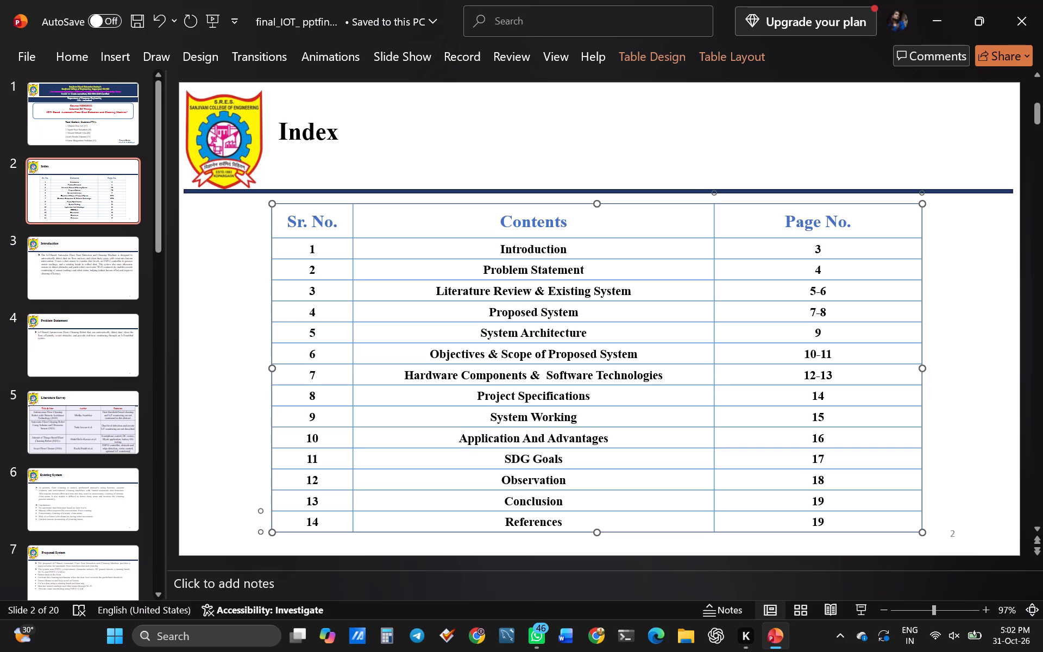
click(823, 522)
click(827, 520)
key(Down)
key(BackSpace)
key(BackSpace)
text(20)
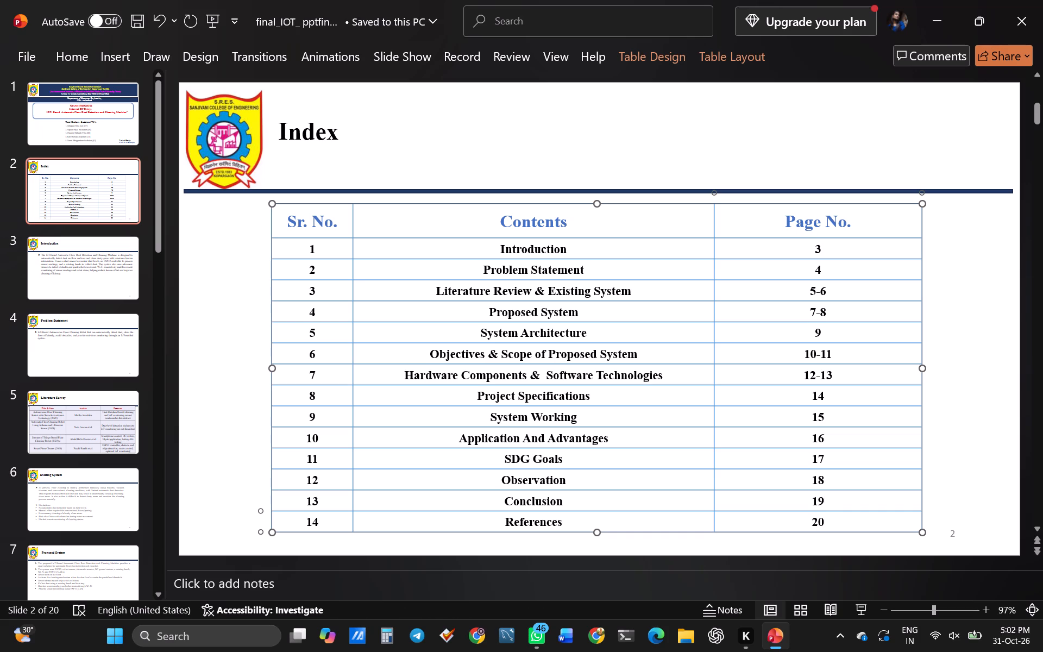
Save the presentation with the updated Index table.
key(ctrl+s)
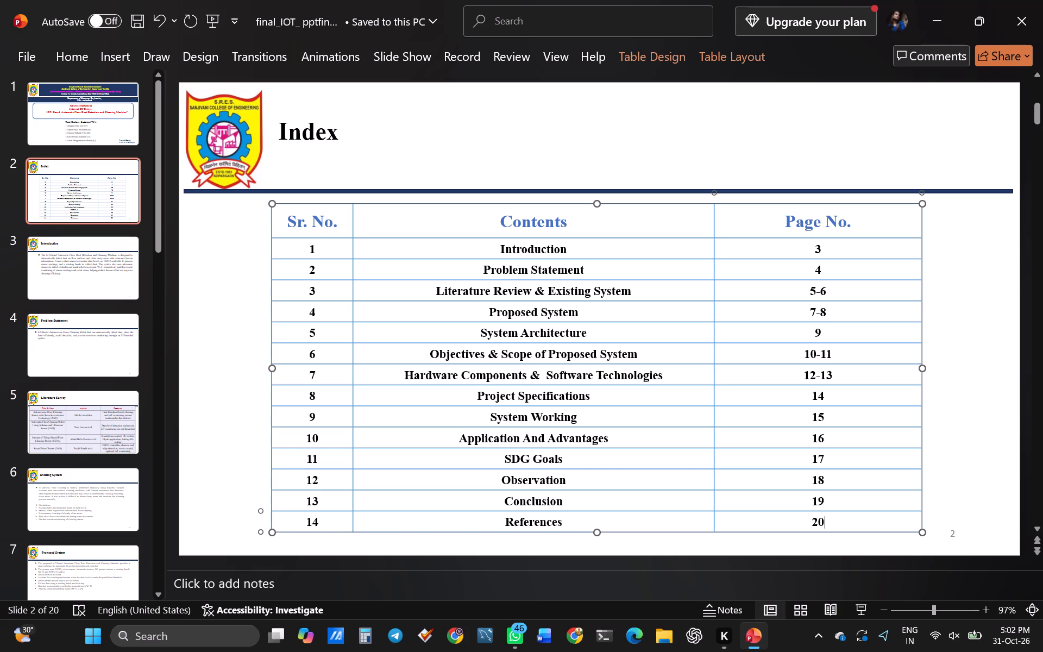
Review all slides in order, from the title slide to the closing THANK YOU! slide, checking their content and page order against the Index.
click(95, 137)
key(Down)
key(Down)
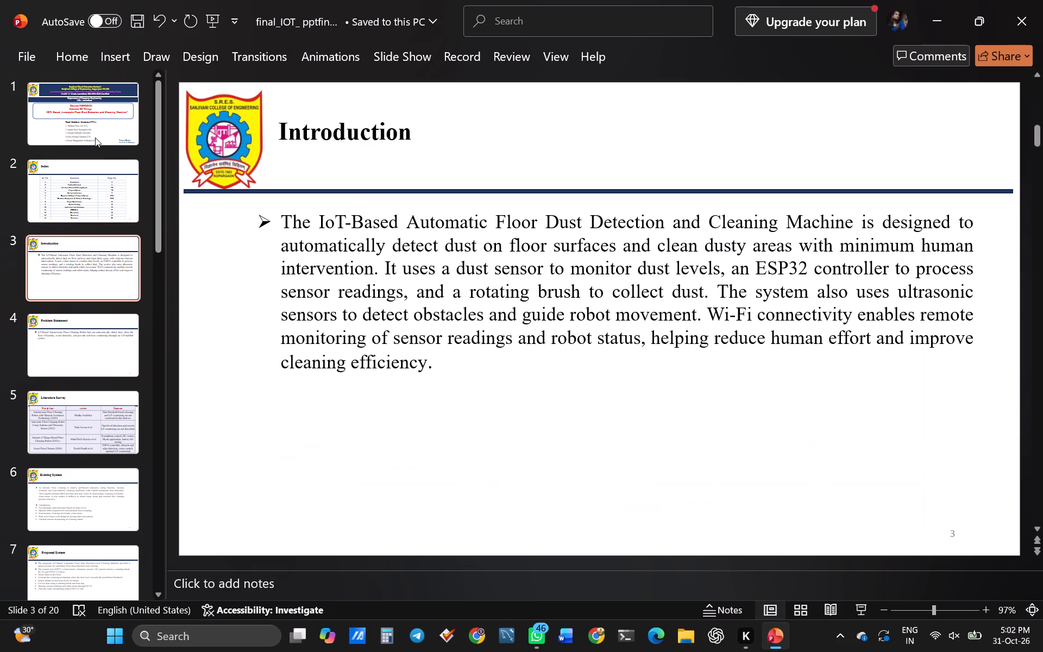
key(Up)
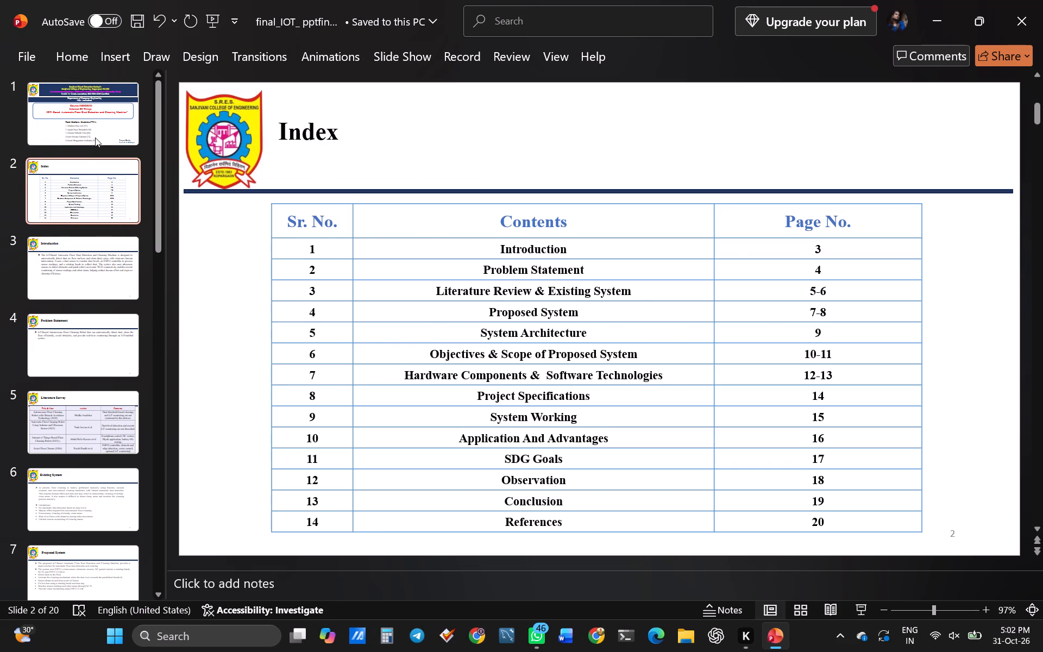
key(Down)
key(Down)
key(Down)
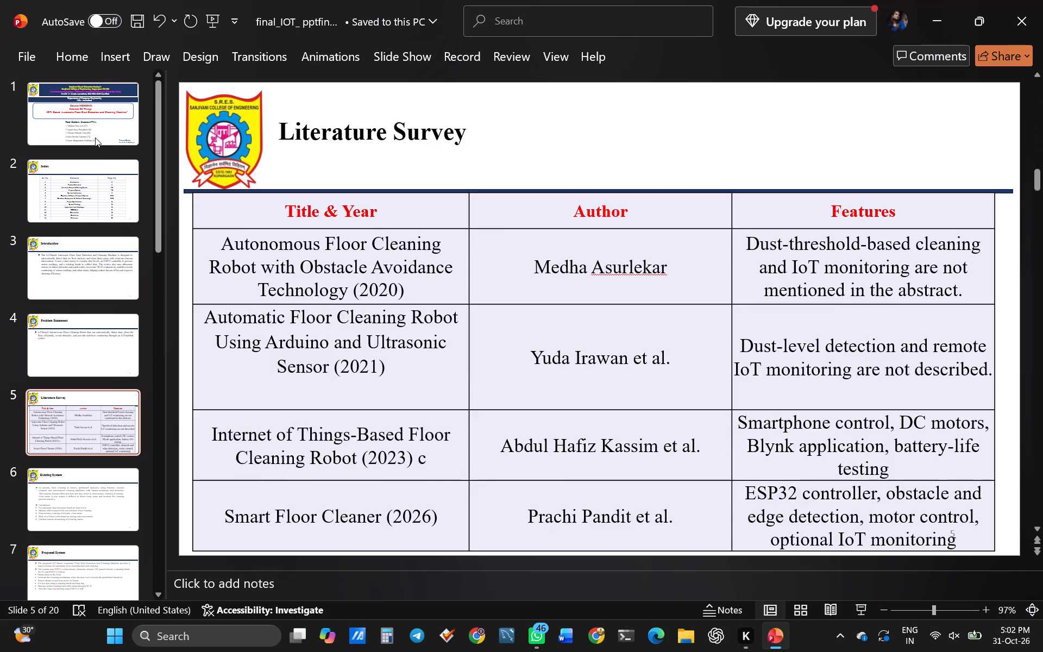
key(Down)
key(Down)
key(Down)
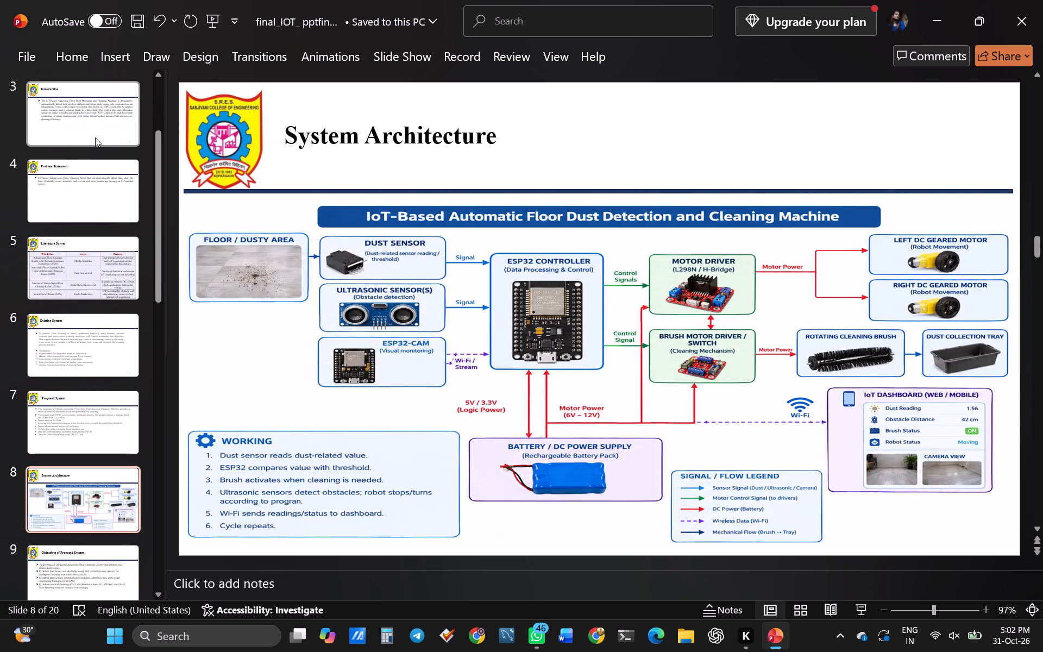
key(Up)
key(Down)
key(Down)
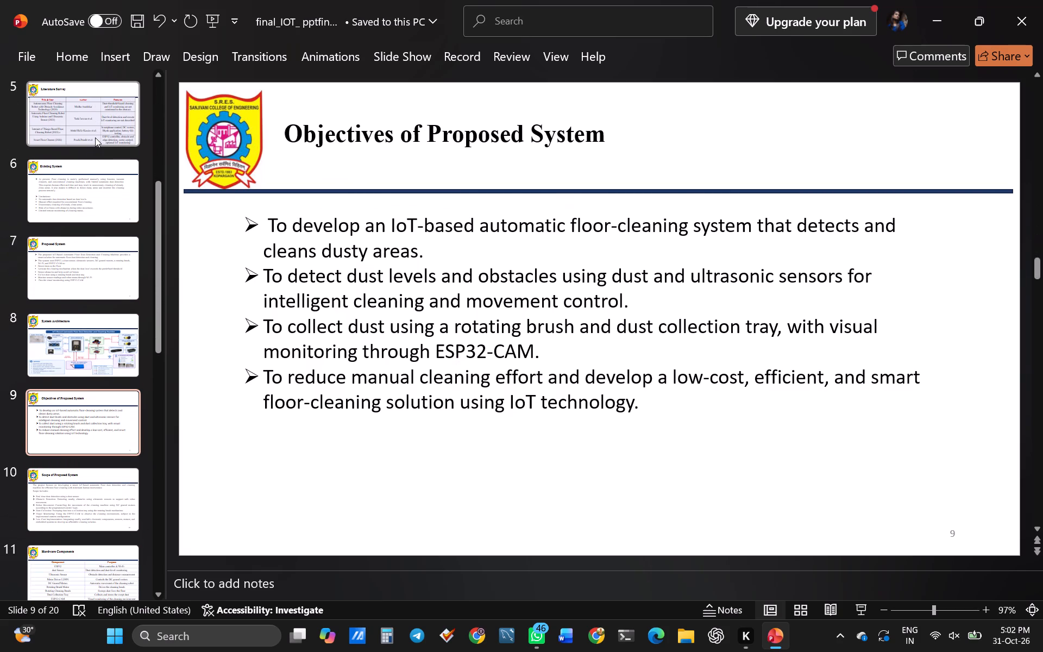
key(Down)
key(Down)
key(Down)
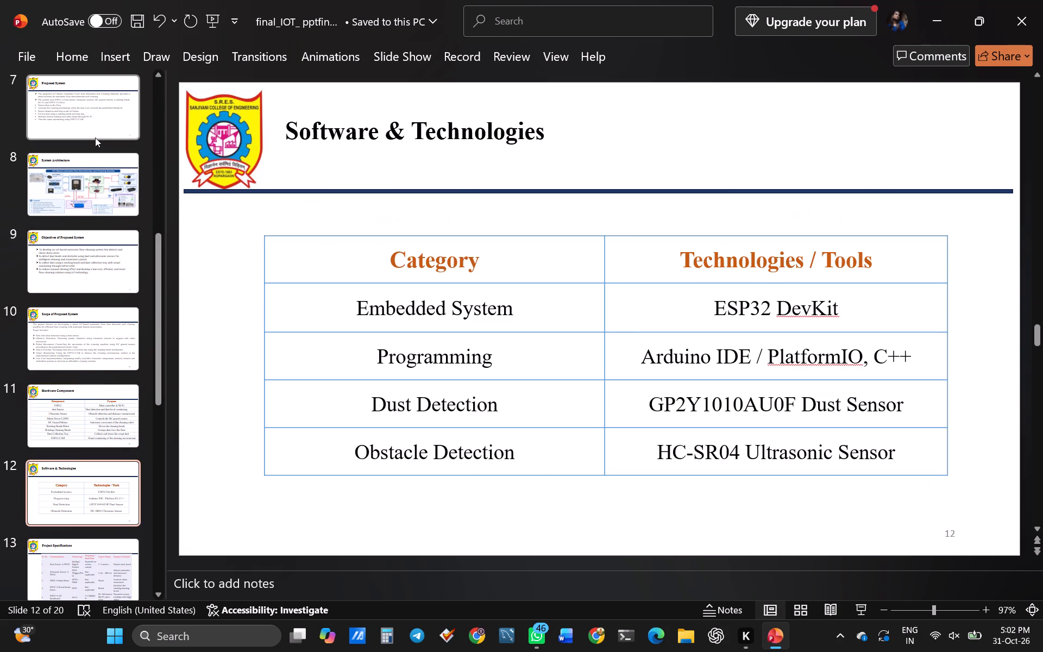
key(Down)
key(Down)
key(Down)
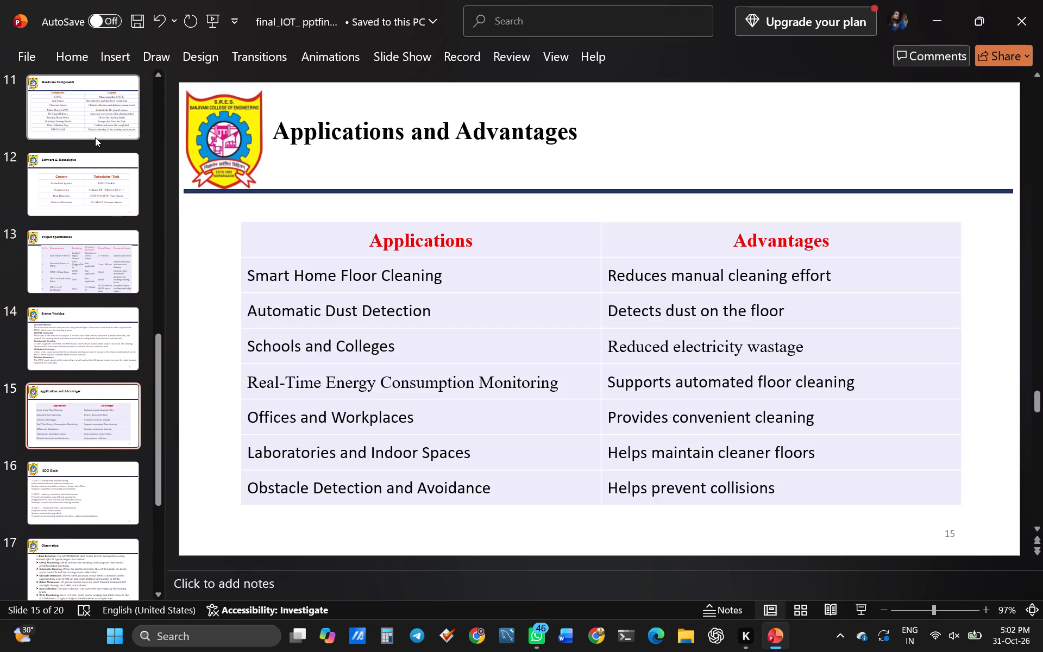
key(Down)
key(Down)
key(Down)
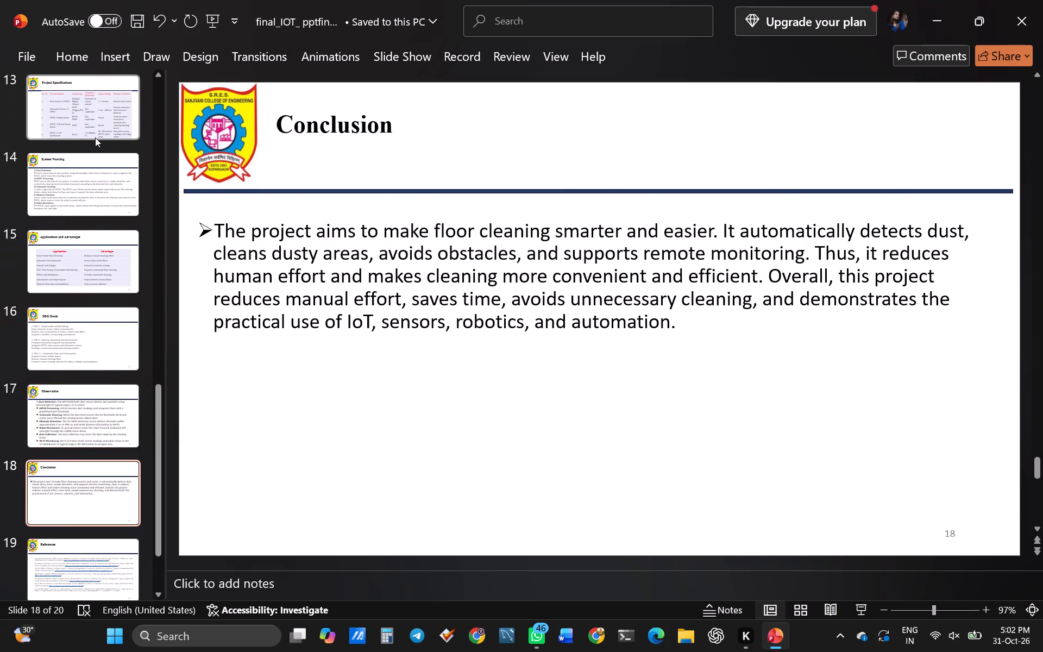
key(Up)
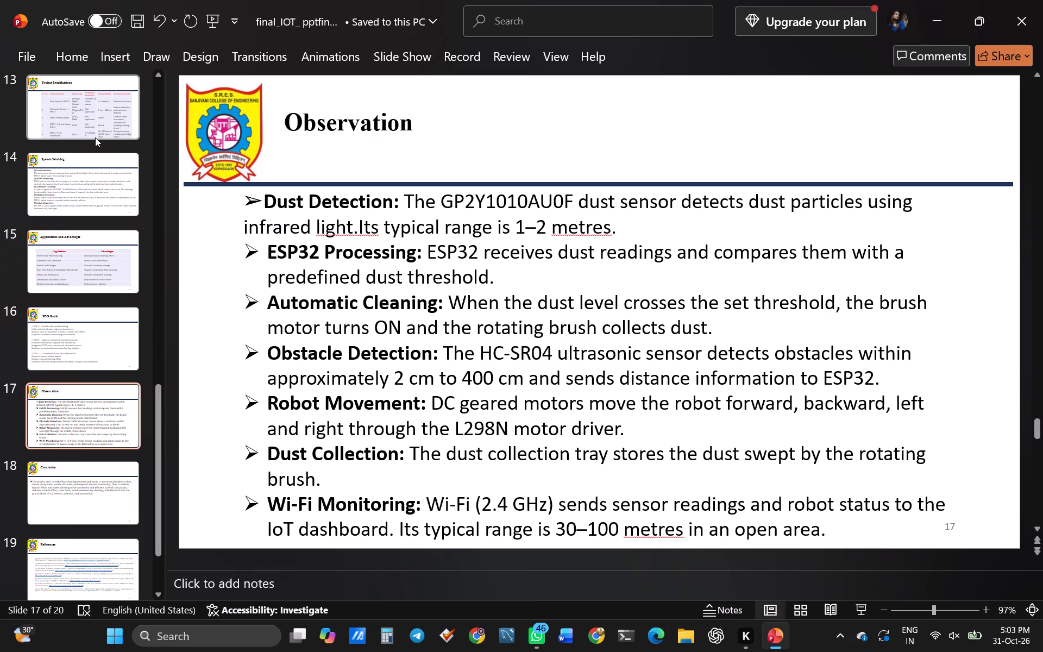
key(Down)
key(Down)
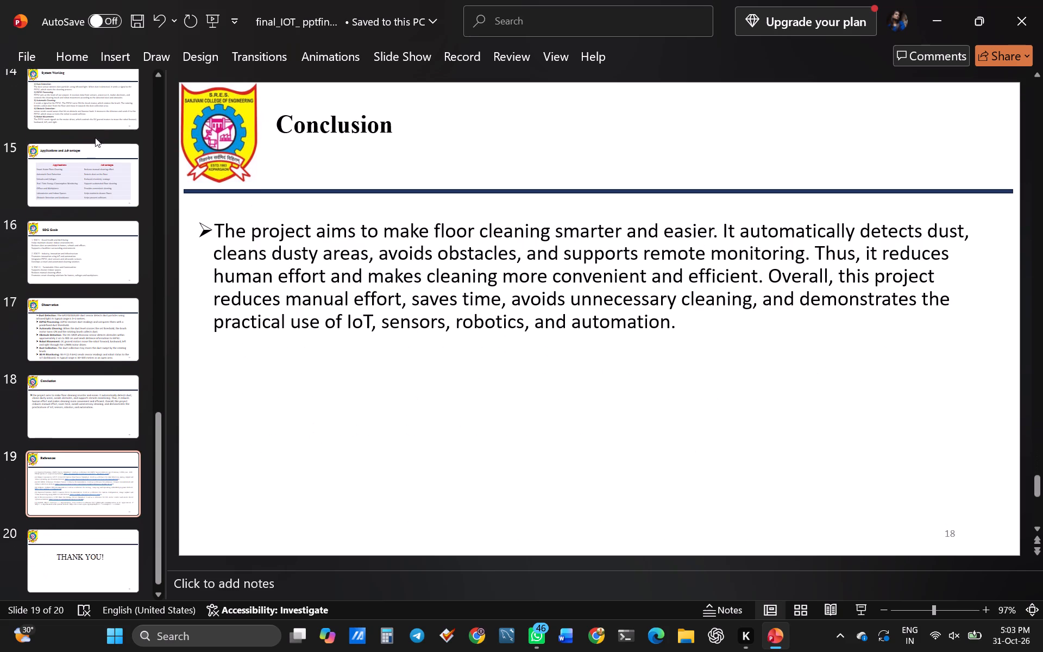
key(Down)
Save the presentation after the slide review.
key(ctrl+s)
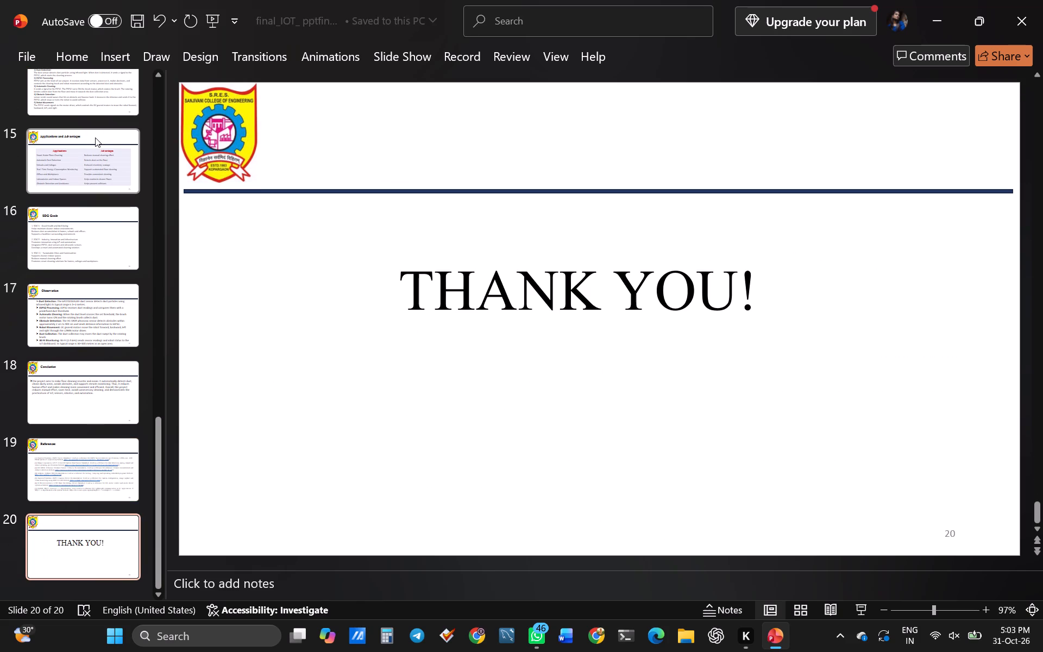
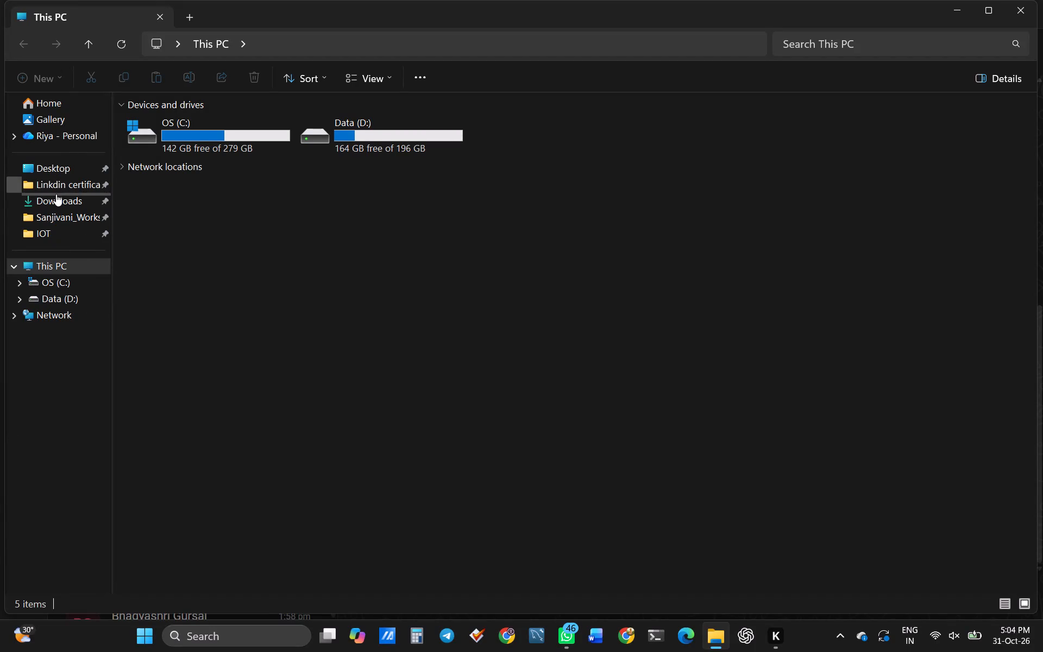
Open the final_IOT_ pptfinalppt presentation from the Desktop folder, check its Index slide and close it.
click(54, 172)
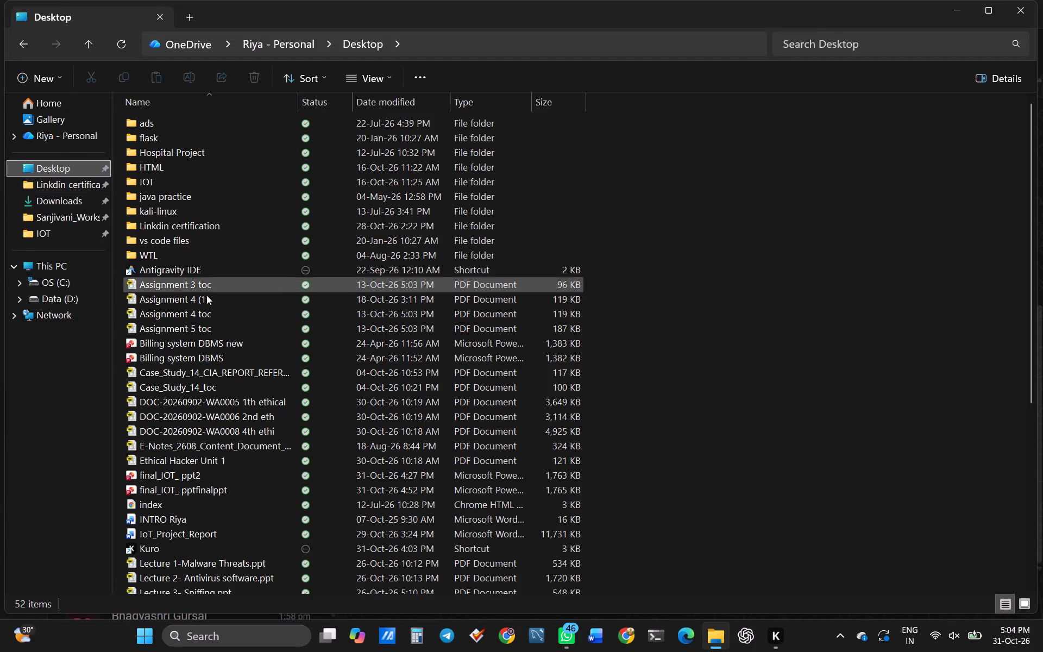
double_click(242, 484)
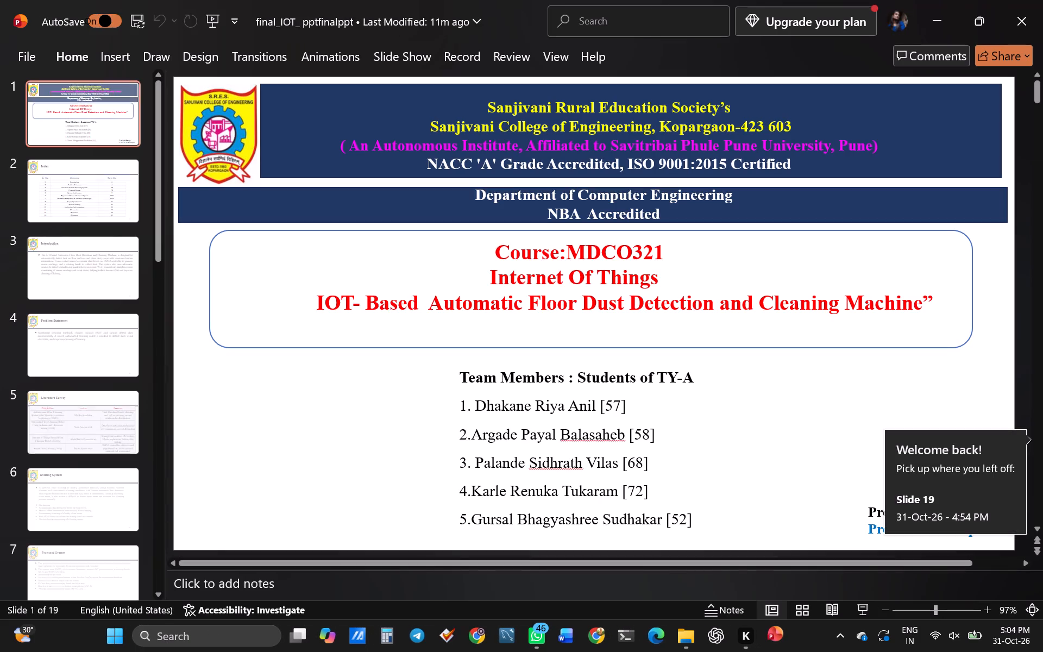
key(Down)
key(Down)
key(Up)
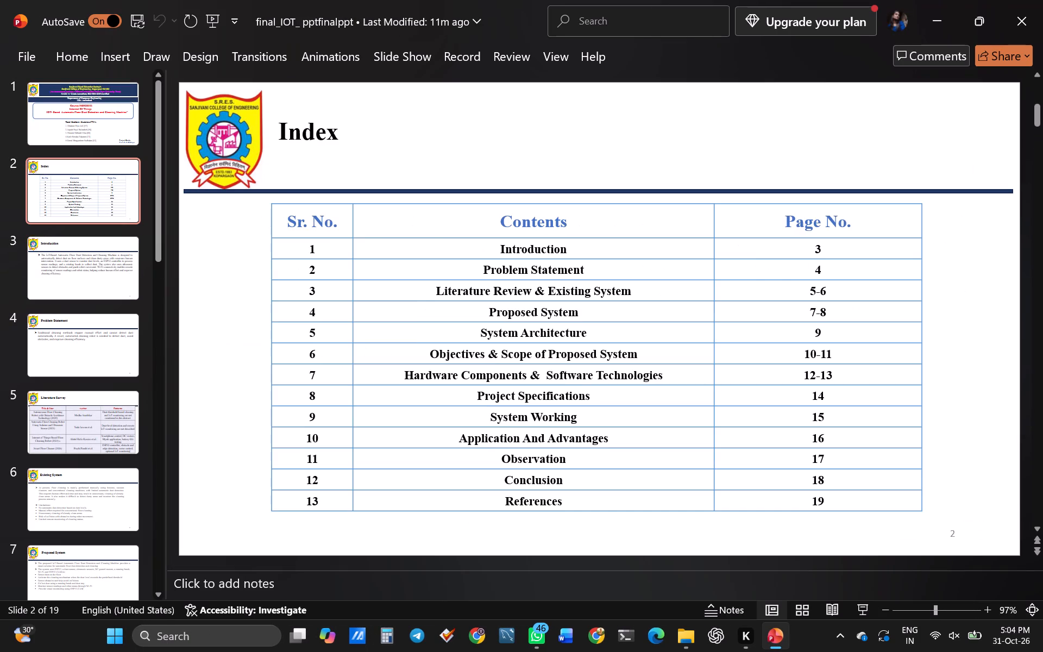
key(Down)
key(Down)
click(1042, 0)
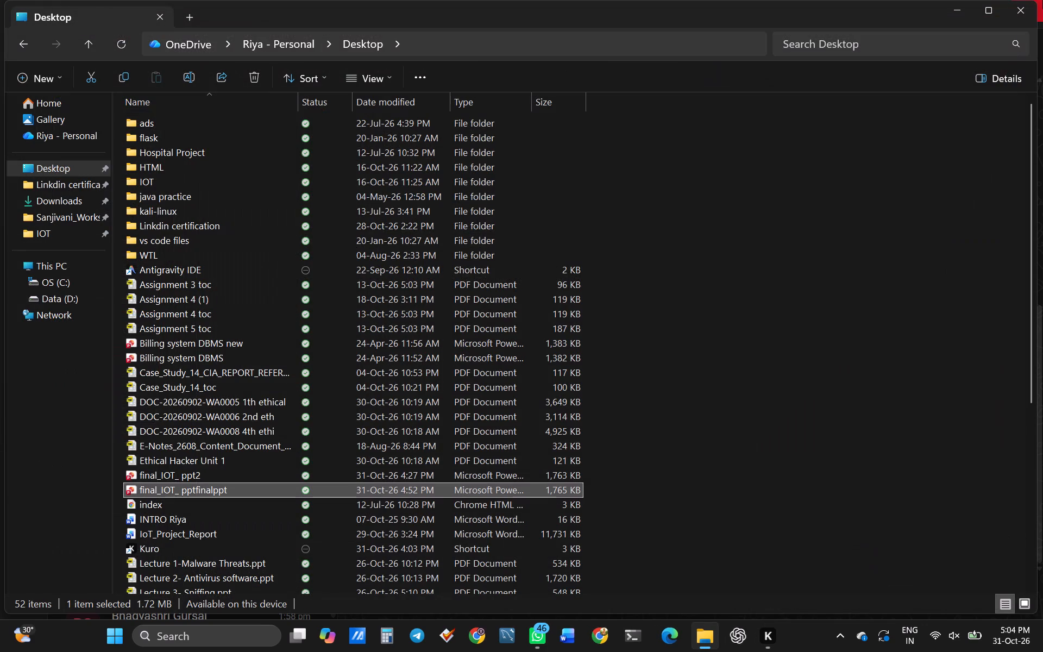
Reopen the final_IOT_ pptfinalppt presentation from the Desktop folder.
double_click(269, 501)
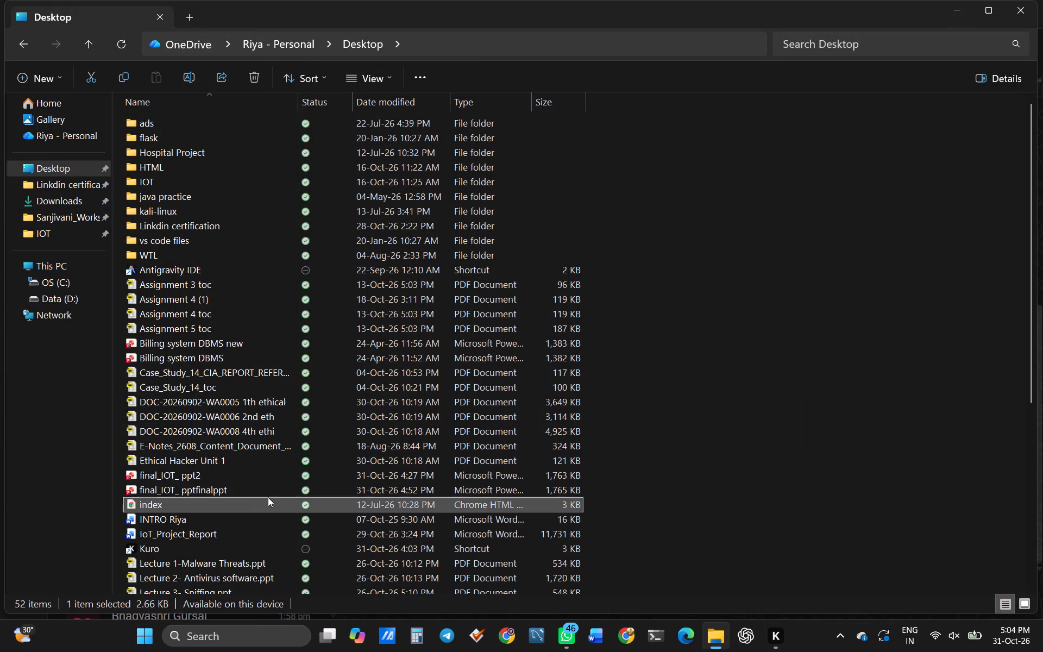
double_click(266, 491)
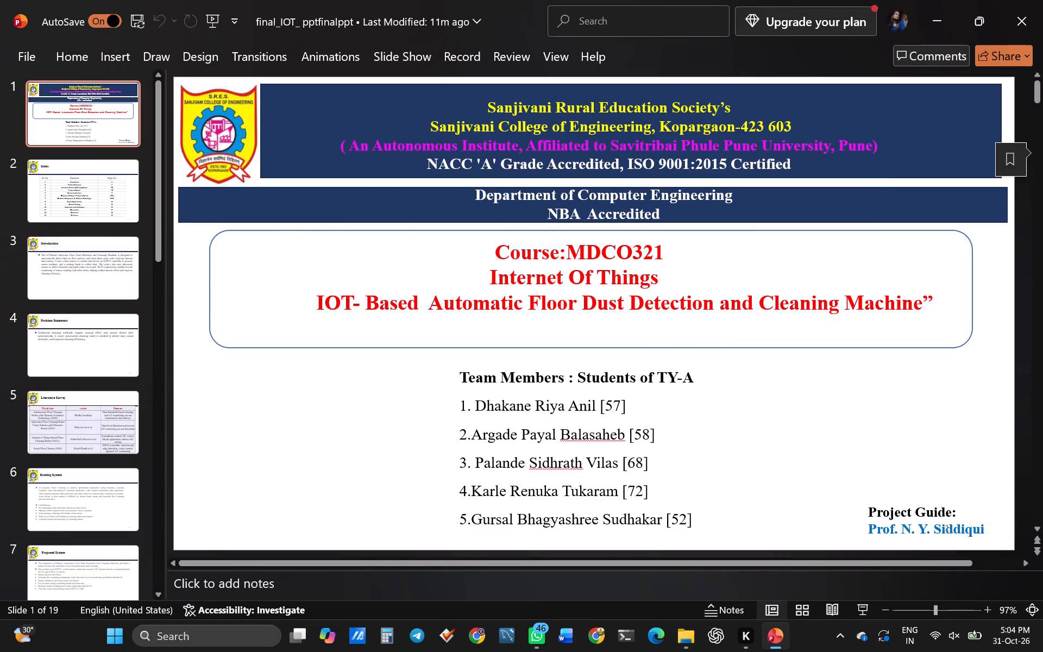
Insert a row above Observation in the Index table, numbered 11 with the content SDG Goals.
key(Down)
key(Down)
key(Up)
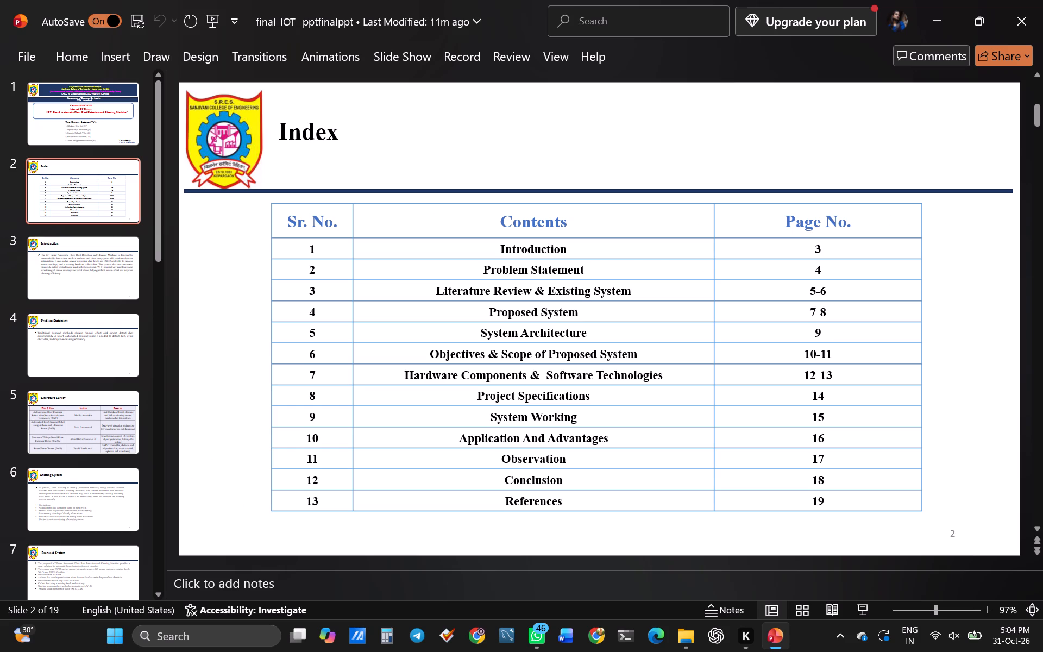
click(284, 450)
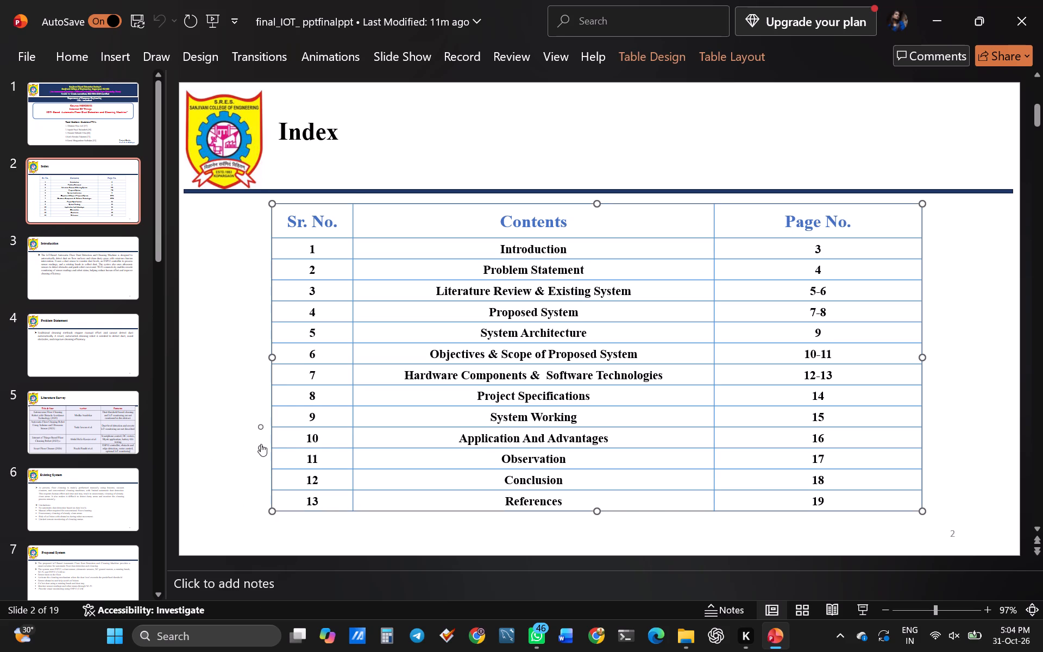
click(261, 444)
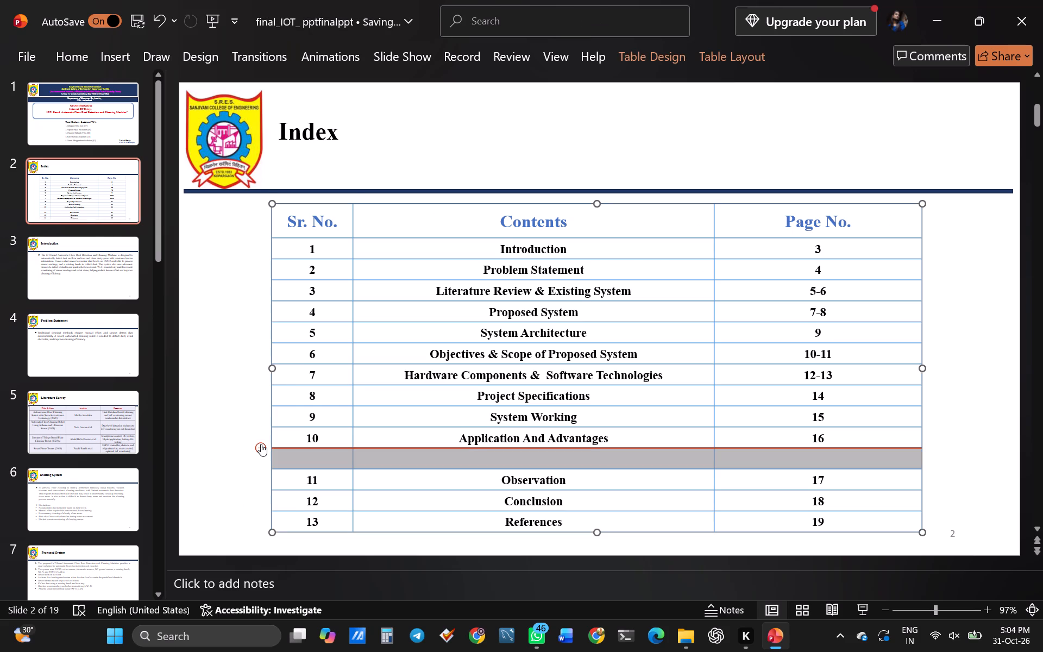
click(310, 454)
text(11)
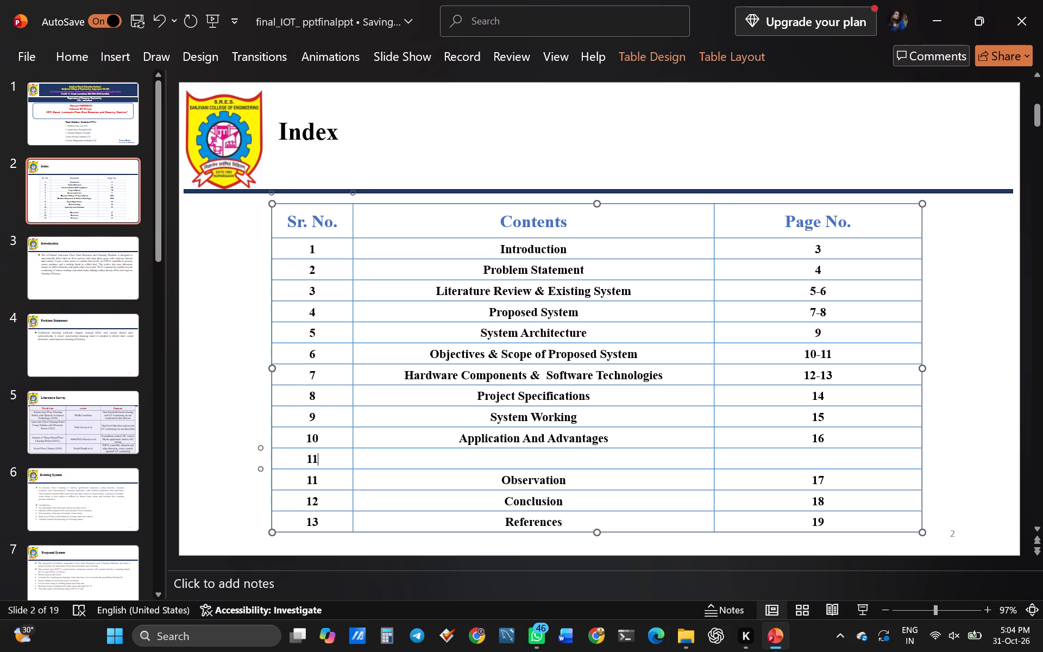
click(455, 460)
text(sdg)
key(BackSpace)
key(BackSpace)
key(BackSpace)
text(SDG Goals)
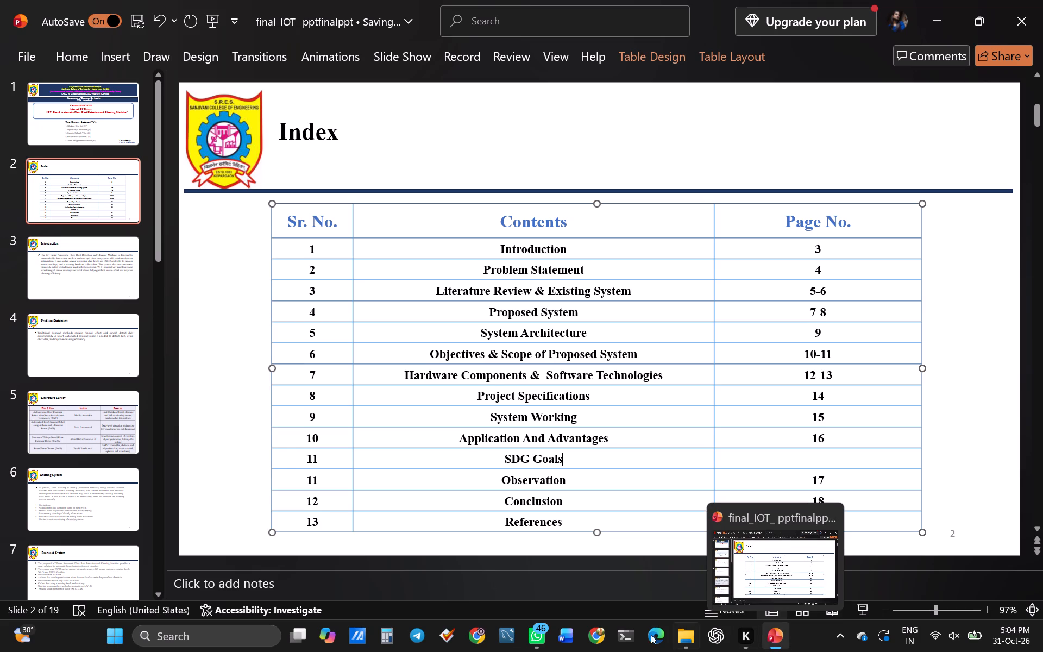
Delete the final_IOT_ ppt2 presentation from the Desktop folder in File Explorer.
click(686, 637)
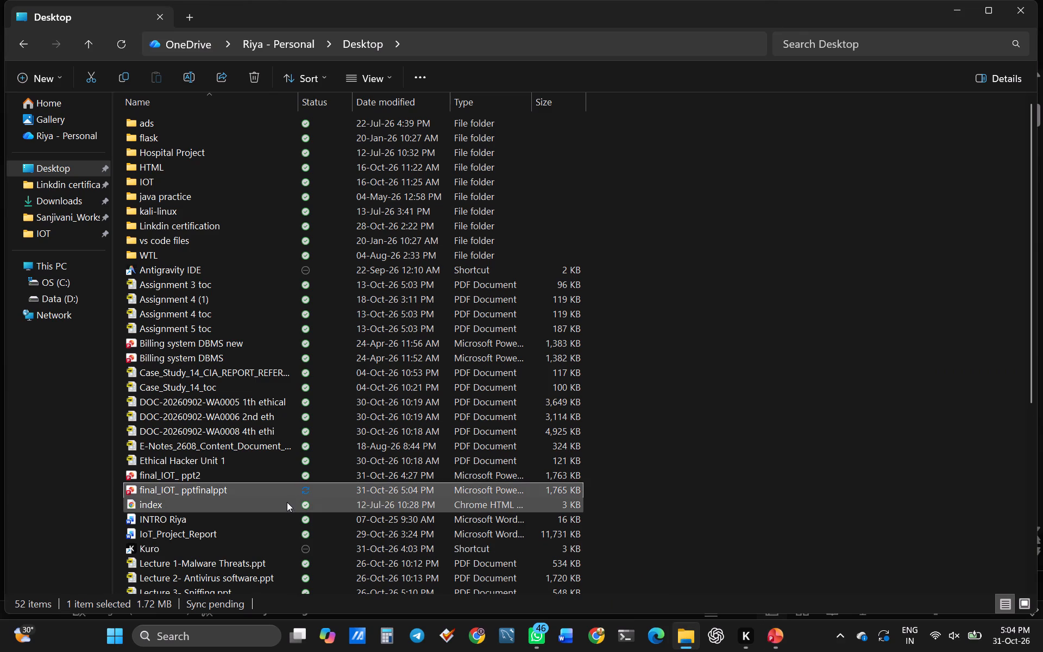
click(268, 475)
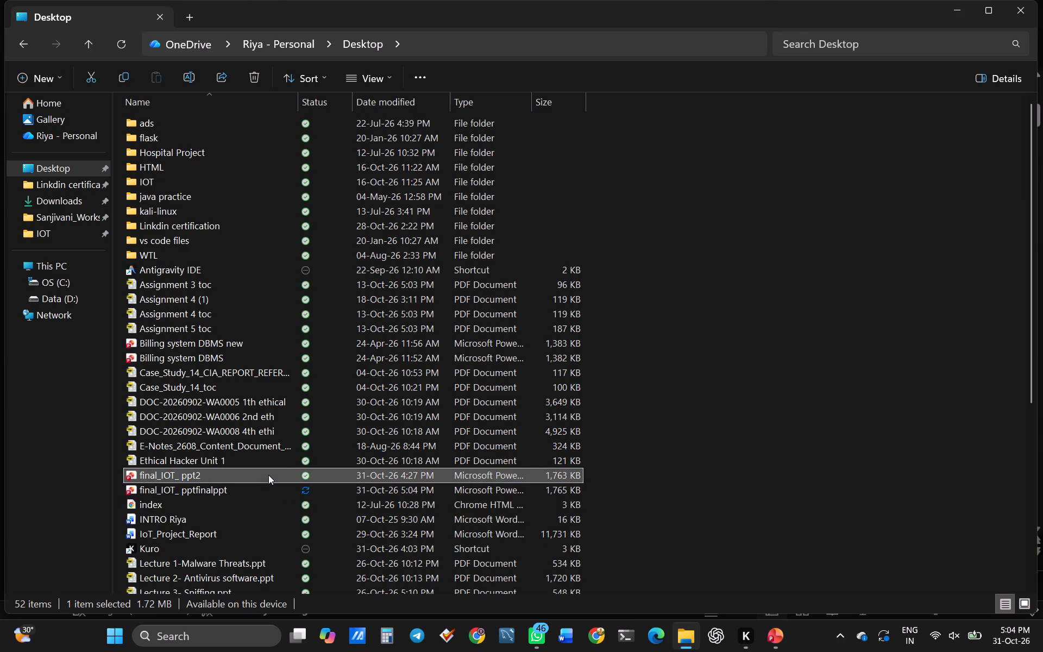
key(Delete)
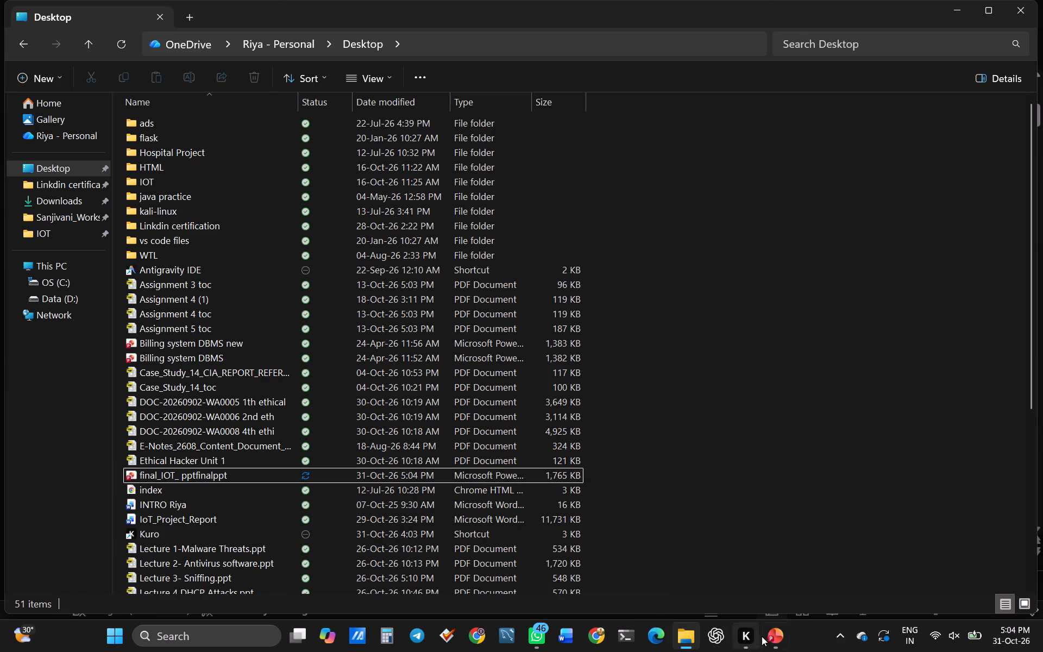
In PowerPoint, replace the Problem Statement slide's text with the copied "IoT-Based Autonomous Floor Cleaning Robot…" statement and save the presentation.
click(772, 638)
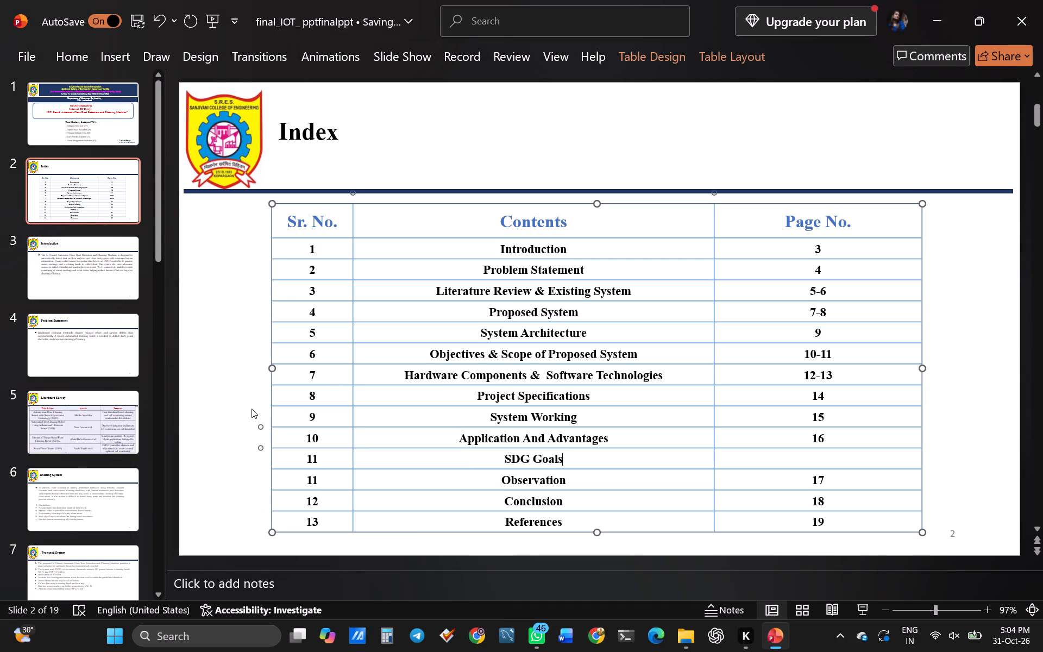
scroll(69, 325, down, 1)
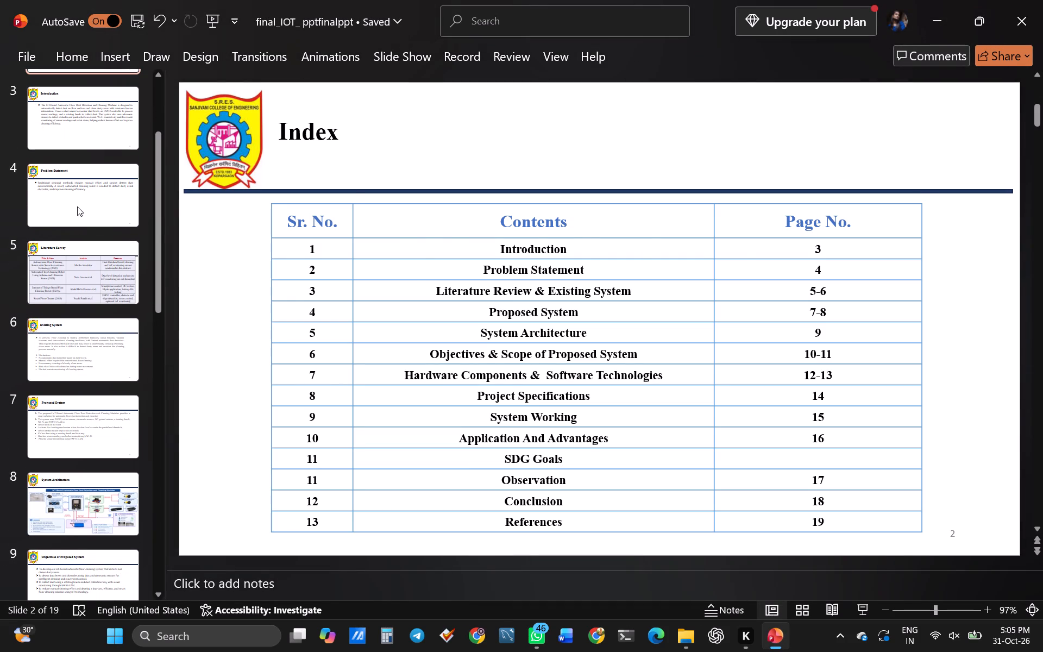
click(77, 206)
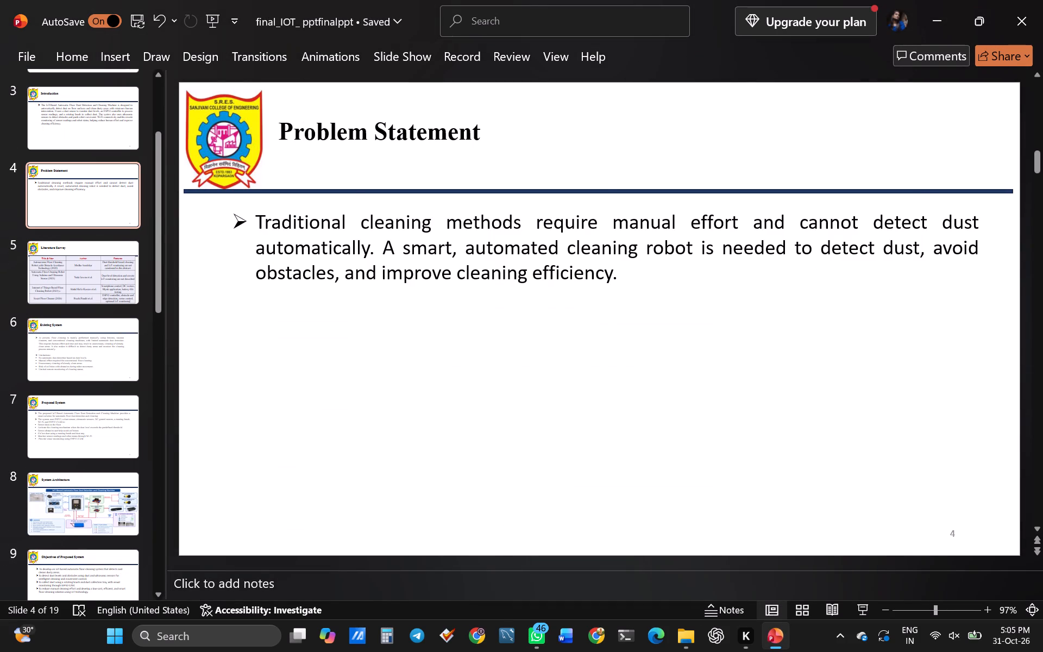
drag(257, 224, 686, 305)
key(BackSpace)
key(ctrl+v)
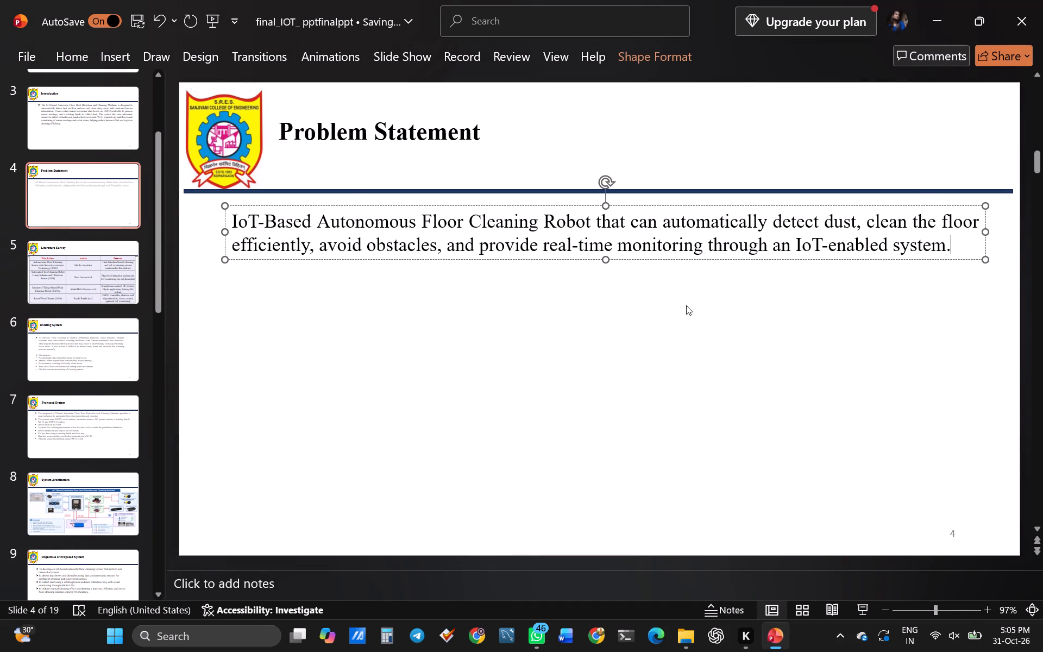
click(361, 330)
key(ctrl+s)
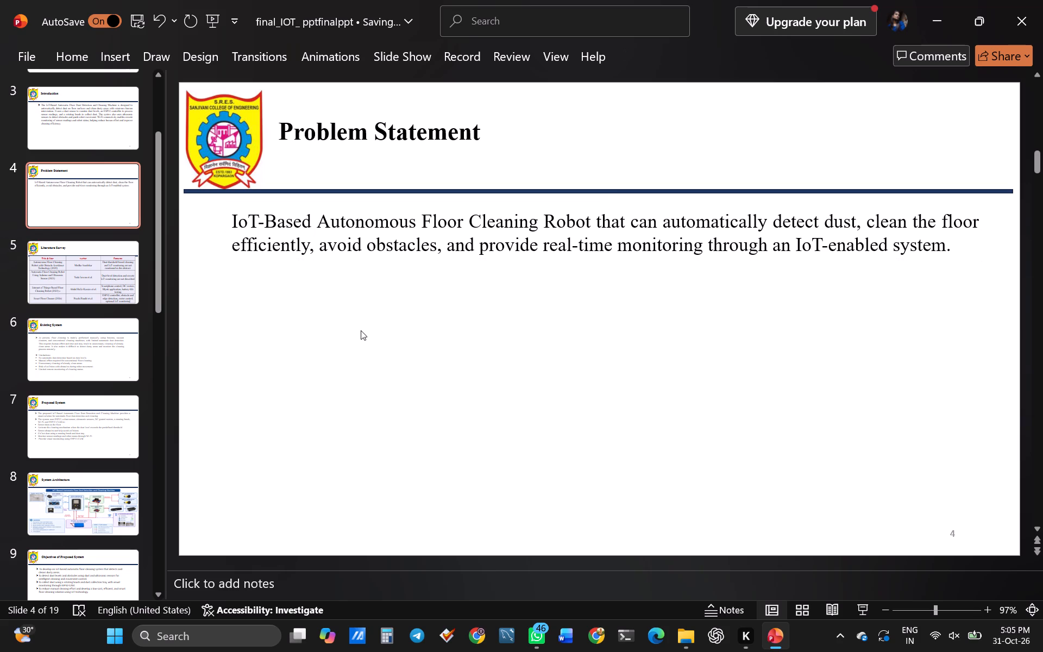
Duplicate the Observation slide near the end of the deck.
scroll(11, 283, down, 8)
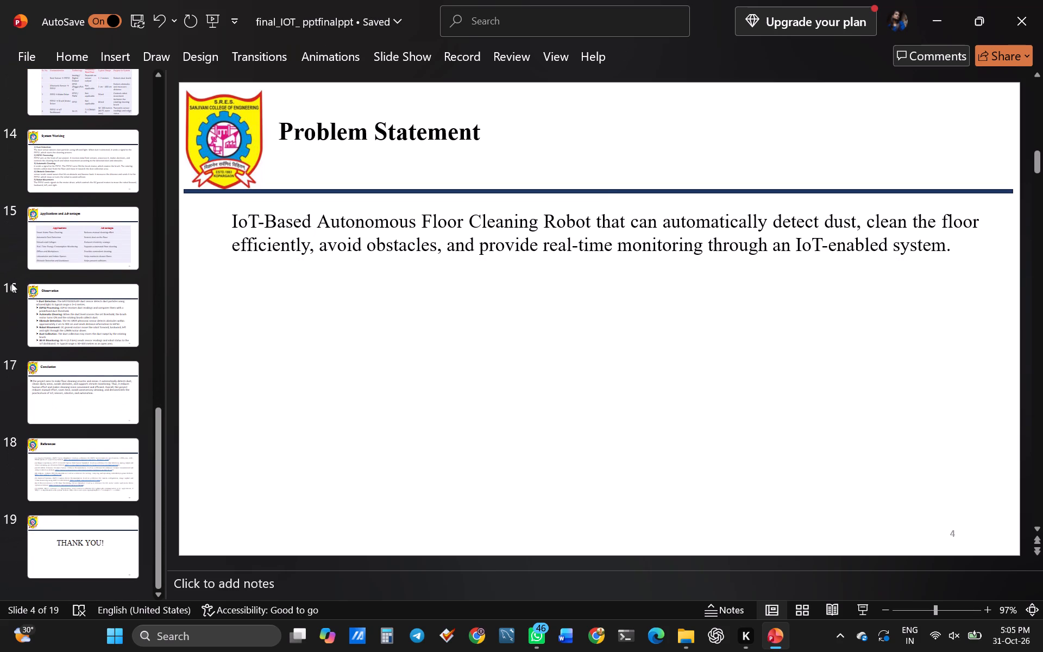
scroll(11, 283, down, 1)
click(107, 317)
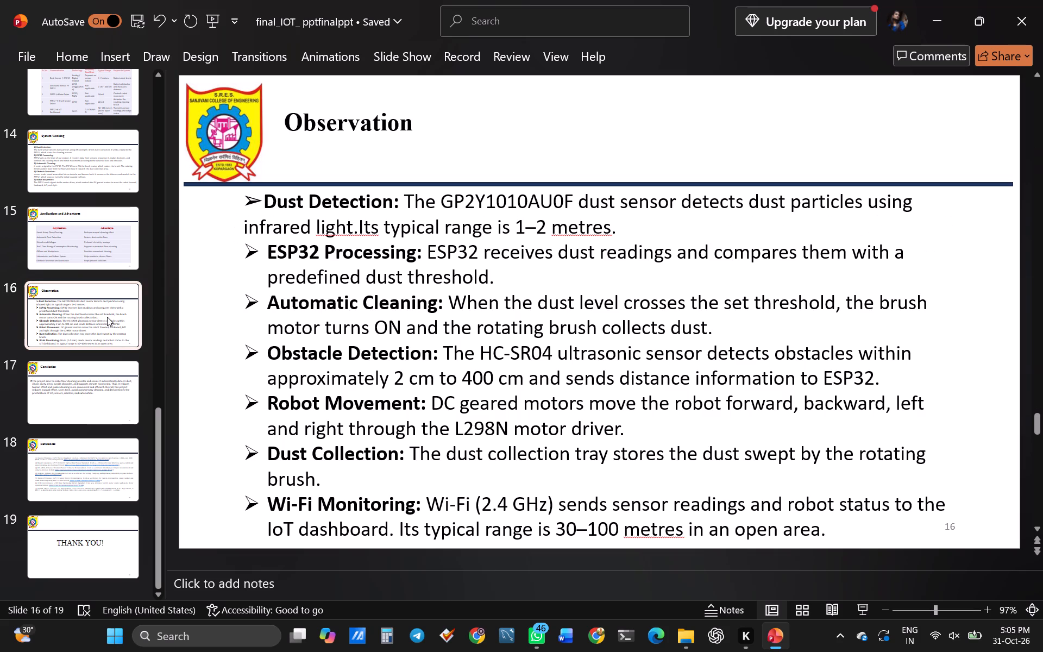
right_click(107, 317)
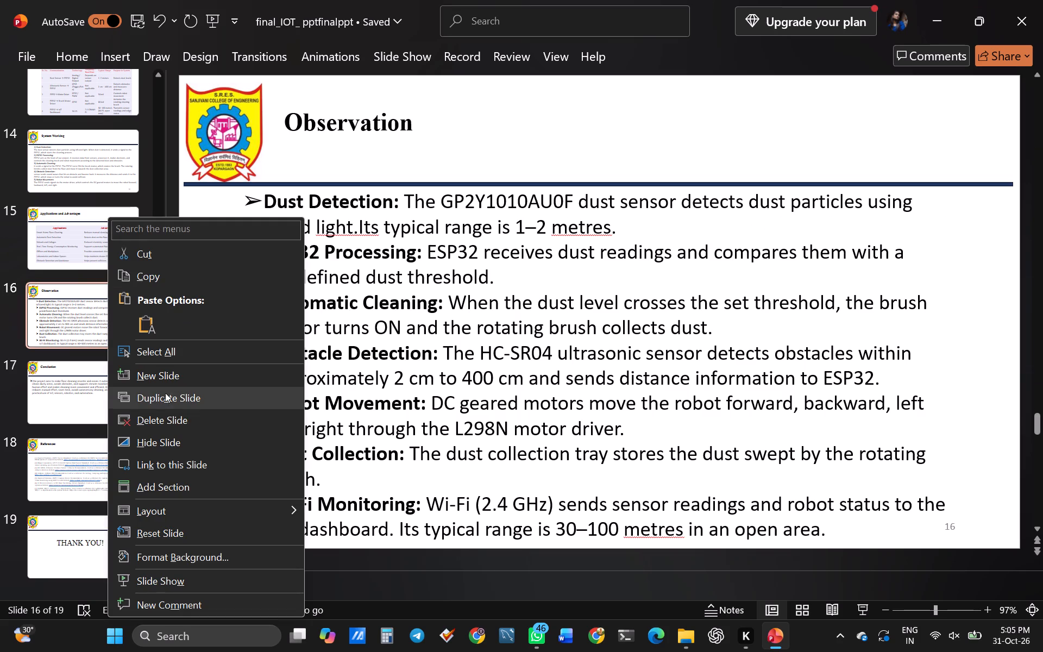
click(173, 403)
Delete all the bulleted body text from the duplicated Observation slide, slide 17.
click(105, 397)
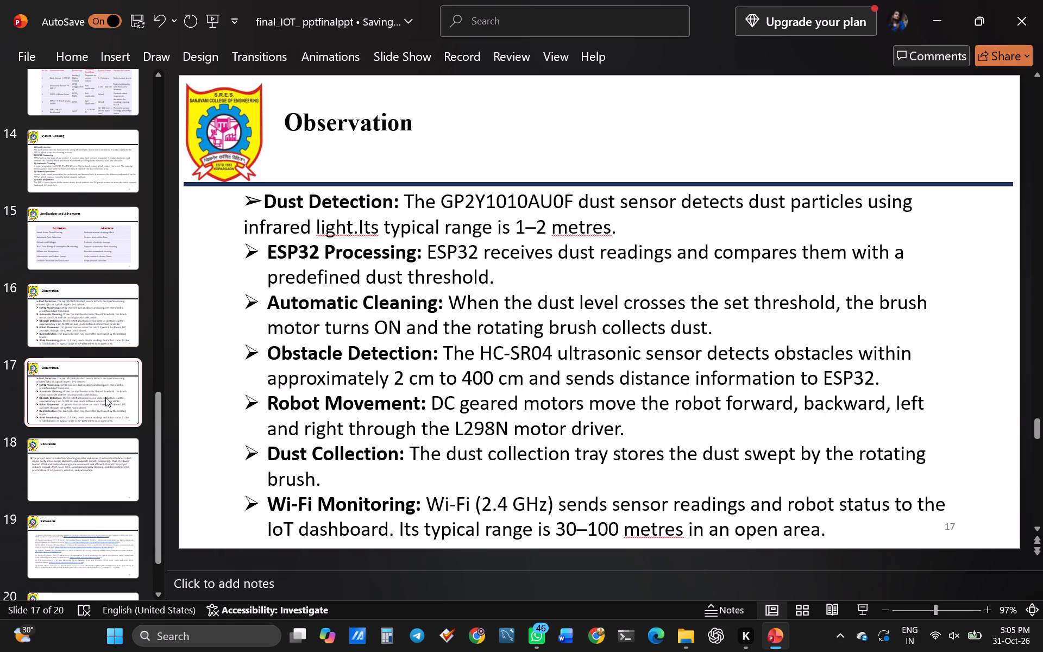
drag(263, 199, 915, 530)
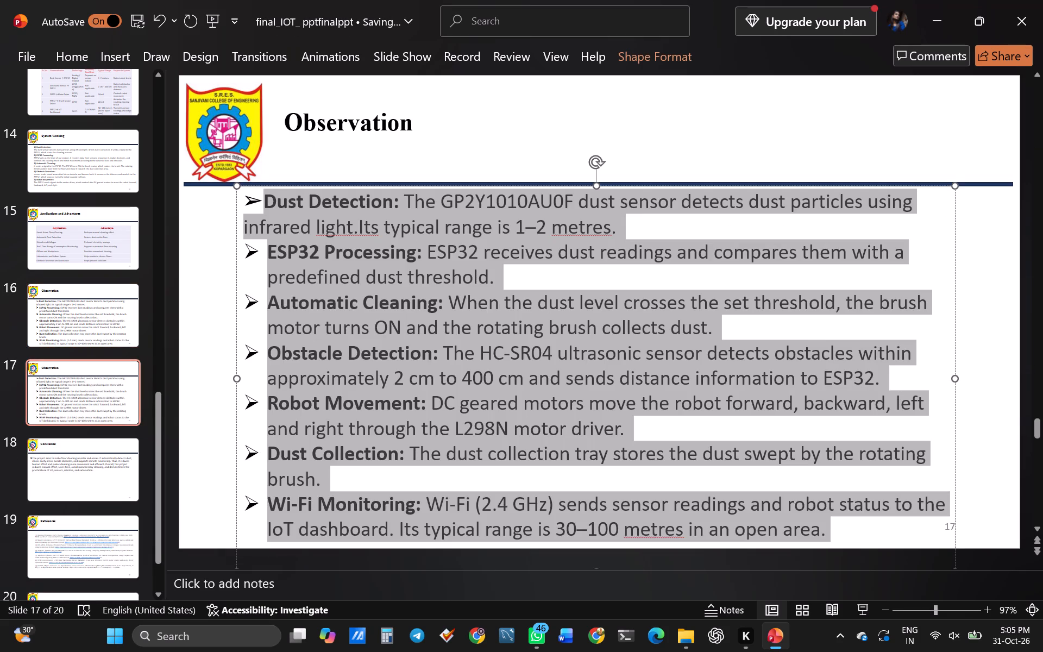
drag(915, 530, 920, 530)
key(BackSpace)
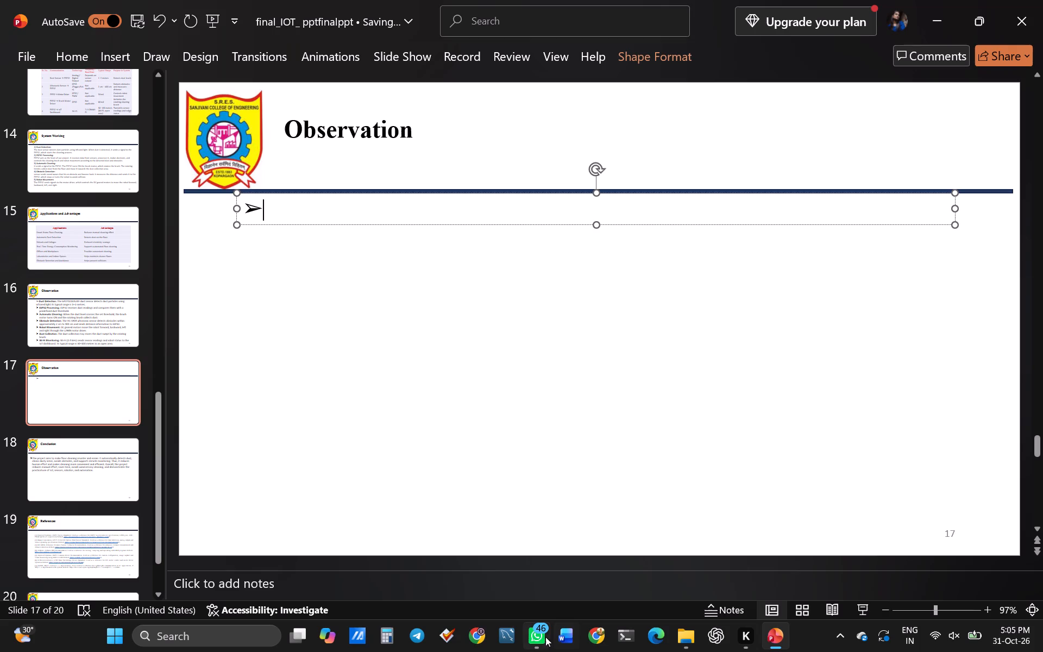
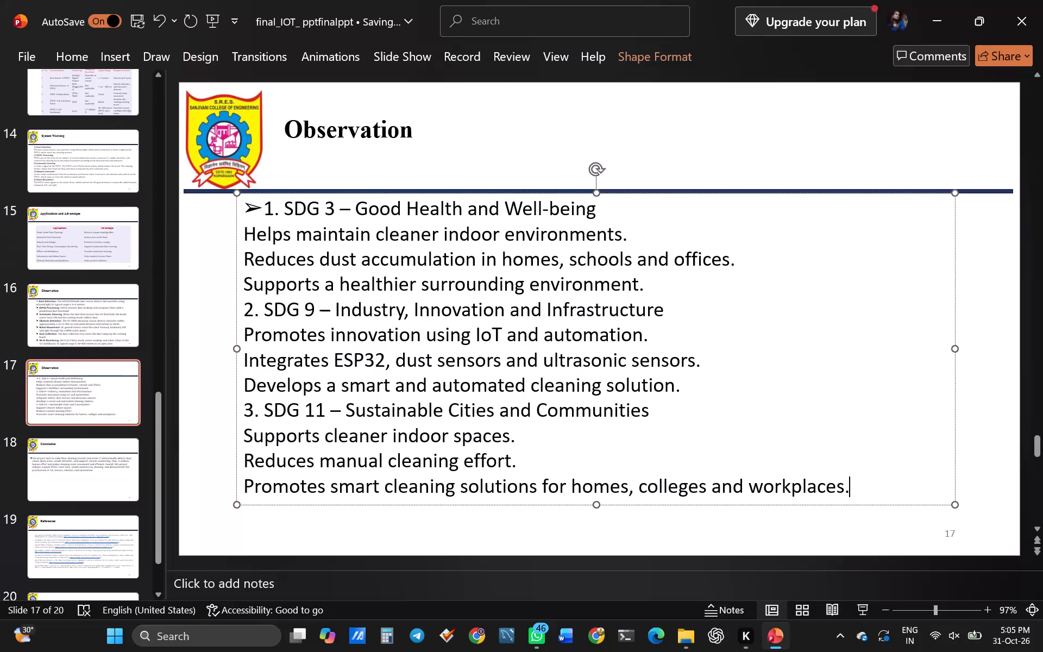
Insert a blank line after the SDG 3 section in slide 17's body text.
click(693, 279)
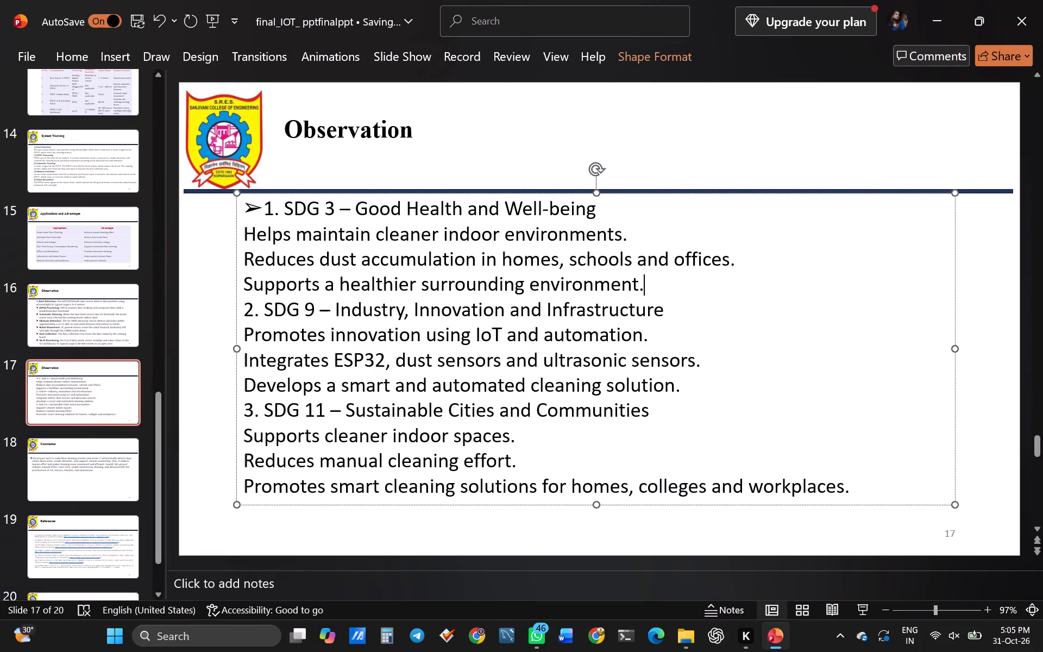
key(Return)
Set the font size of all the SDG body text on slide 17 to 20.
key(ctrl+a)
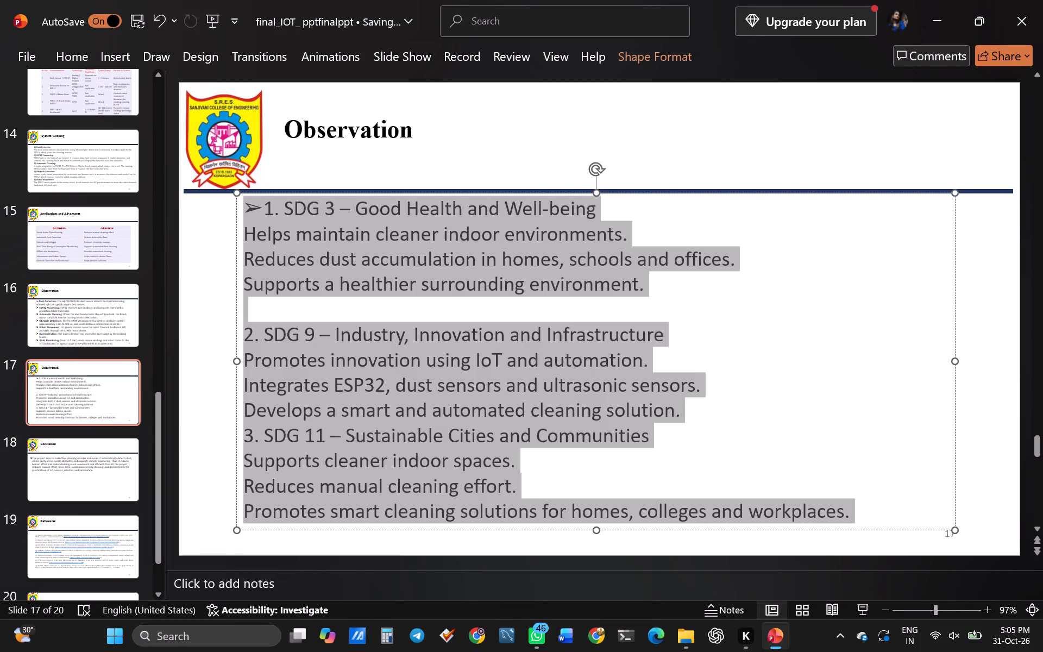
click(73, 58)
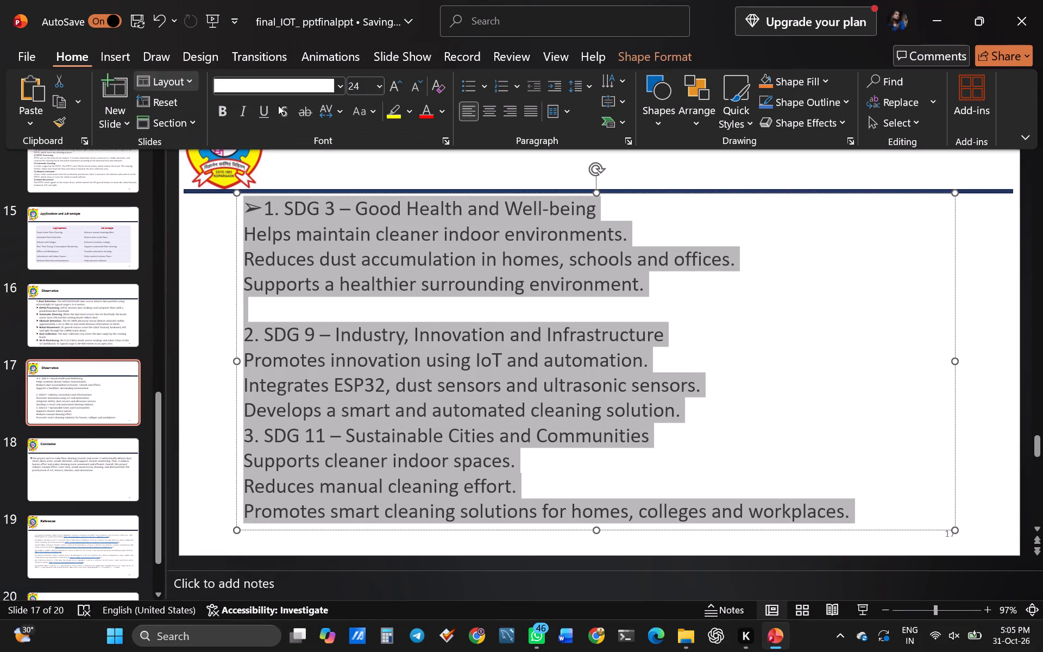
click(381, 86)
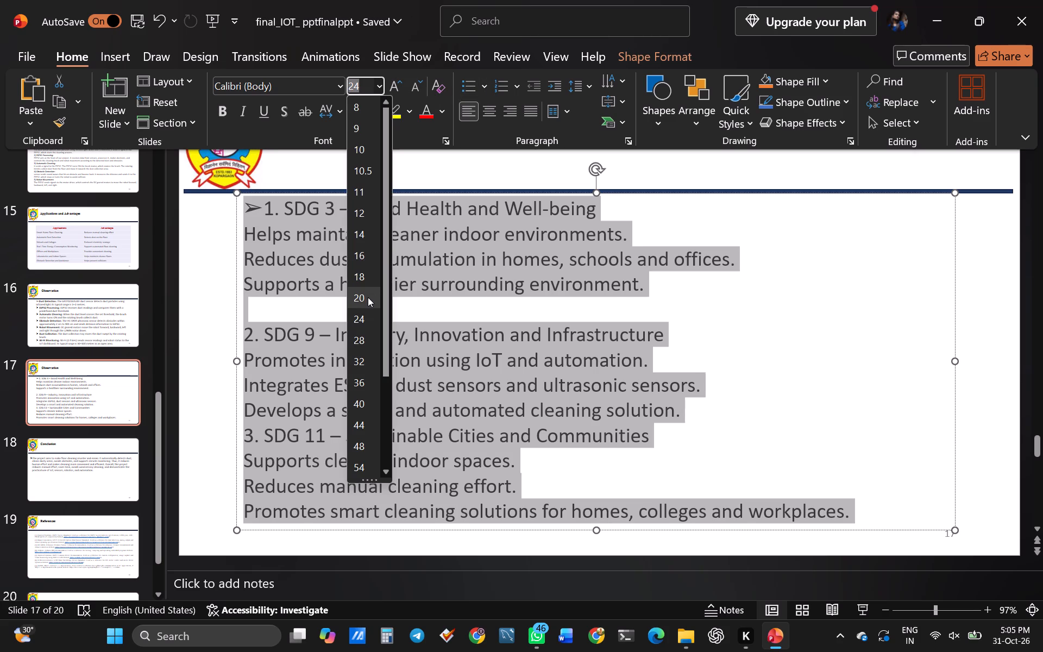
click(368, 297)
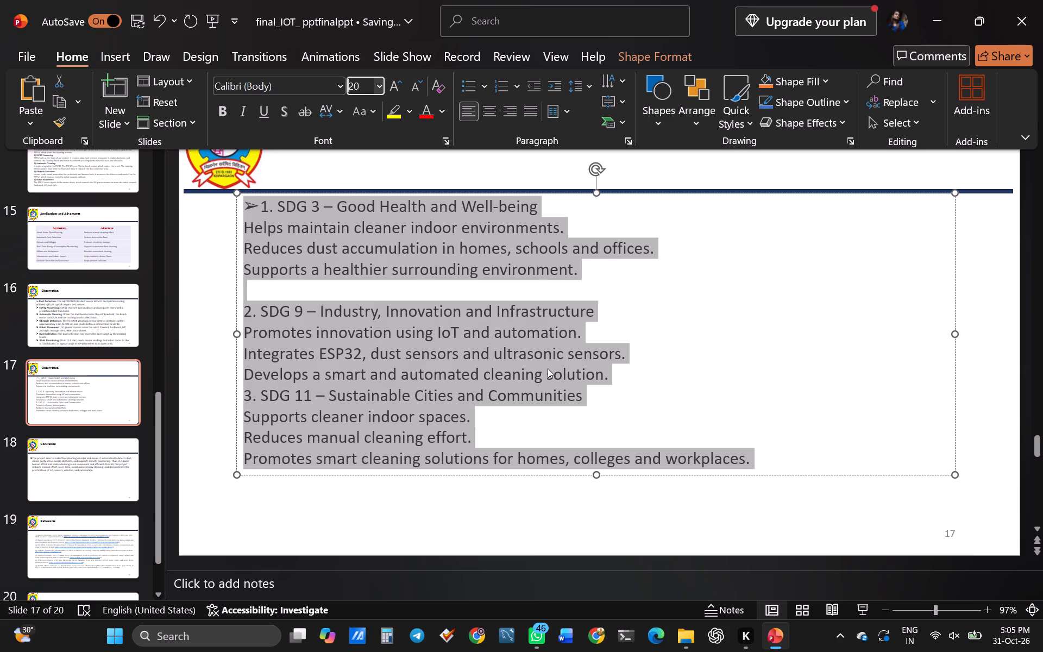
Insert a blank line between the SDG 9 and SDG 11 sections on slide 17.
click(549, 369)
double_click(617, 375)
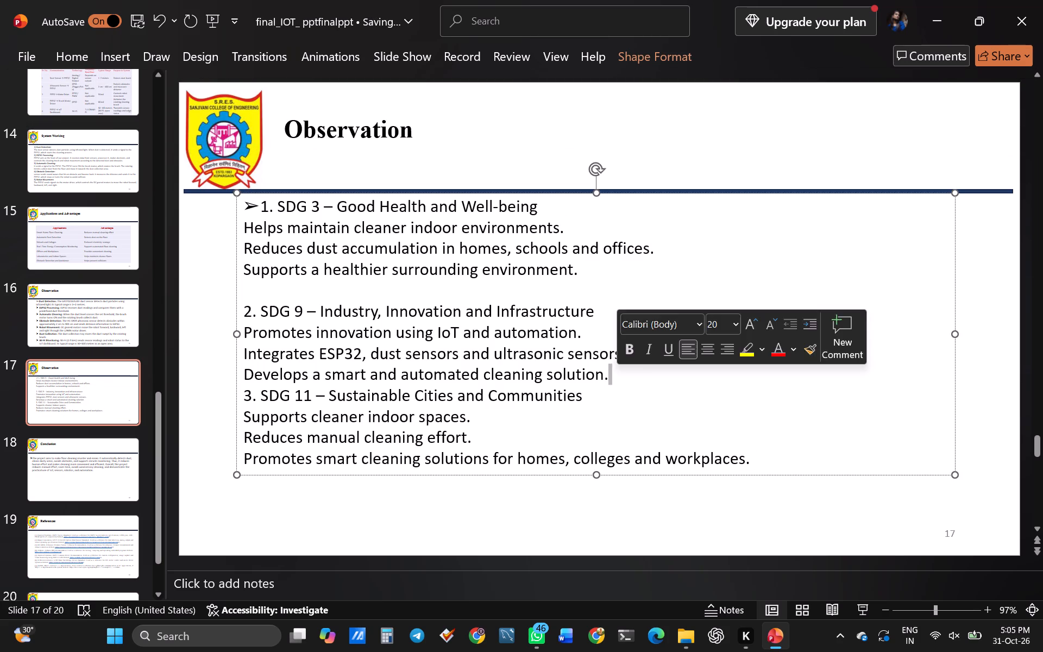
key(Return)
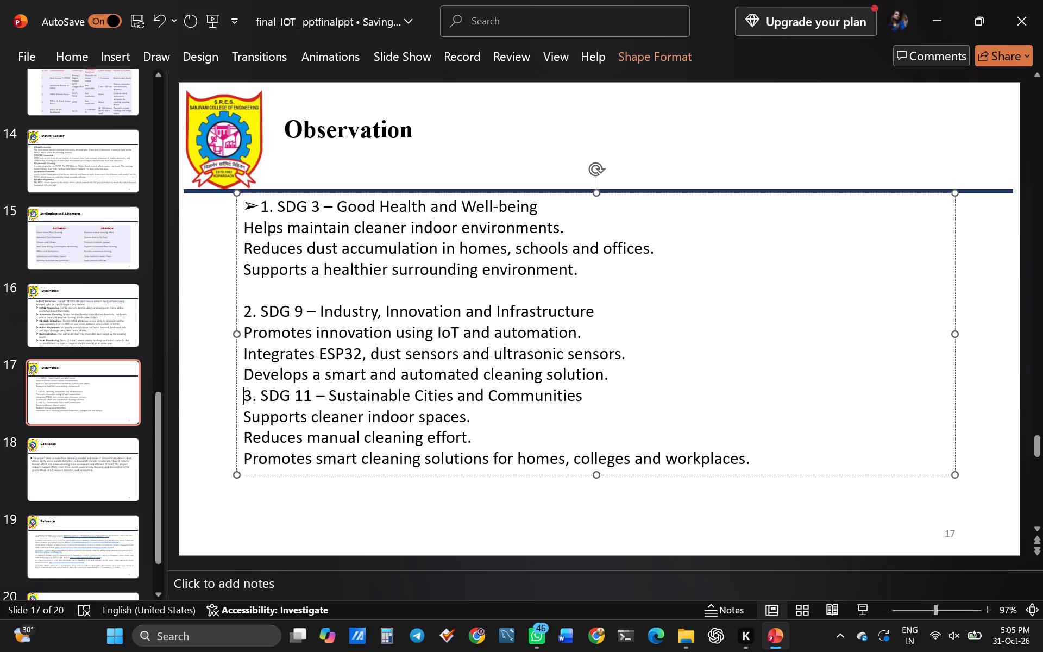
click(606, 373)
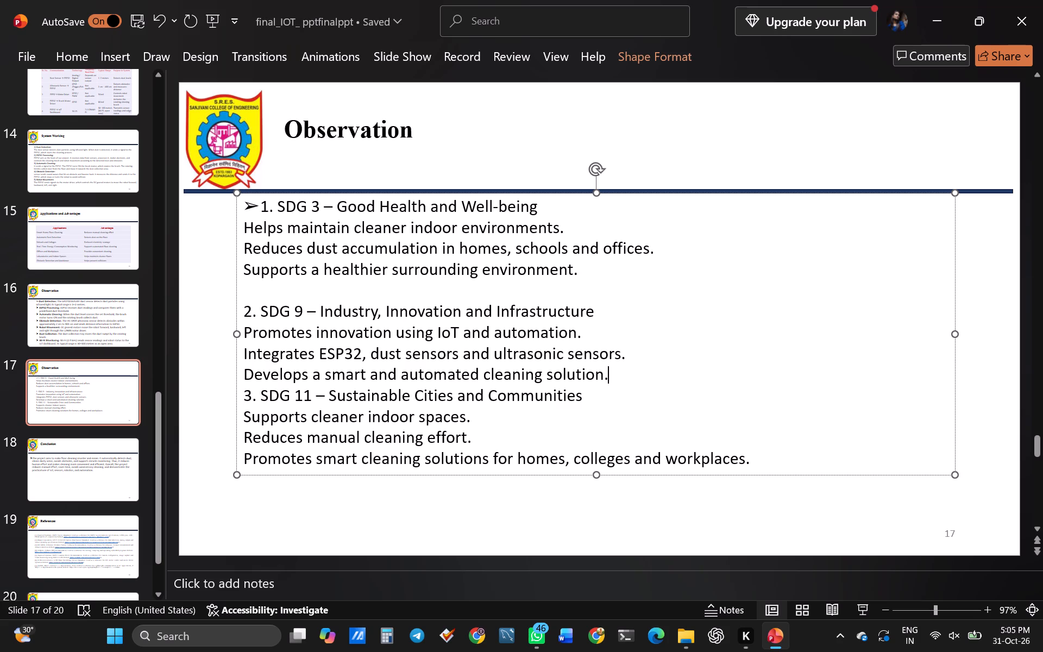
key(Return)
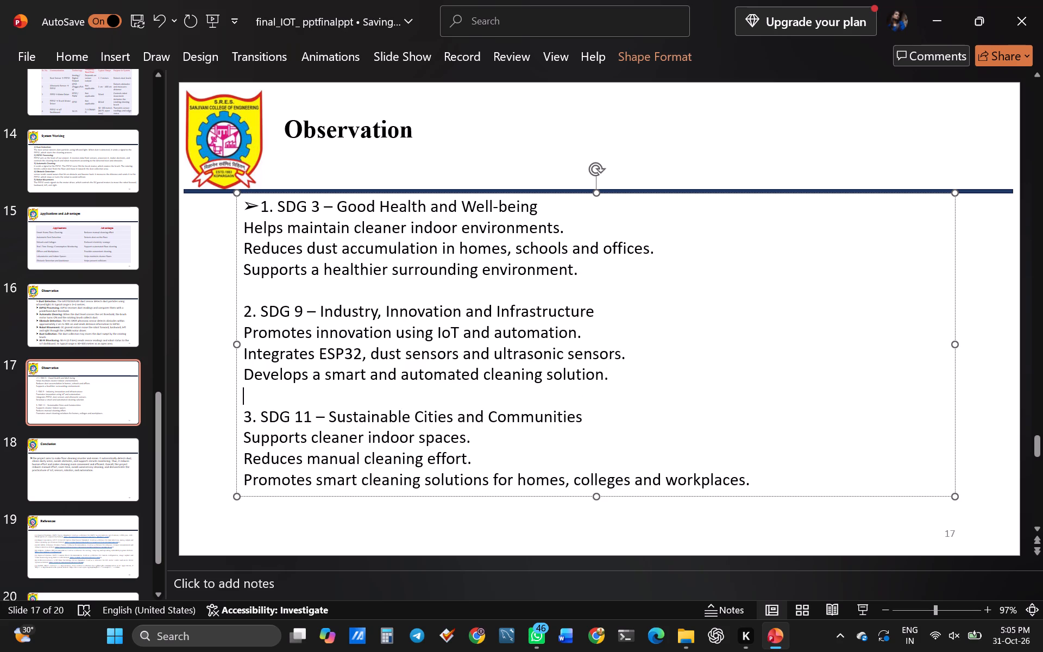
Remove the arrow bullet in front of the "1. SDG 3 – Good Health and Well-being" line.
click(253, 201)
key(BackSpace)
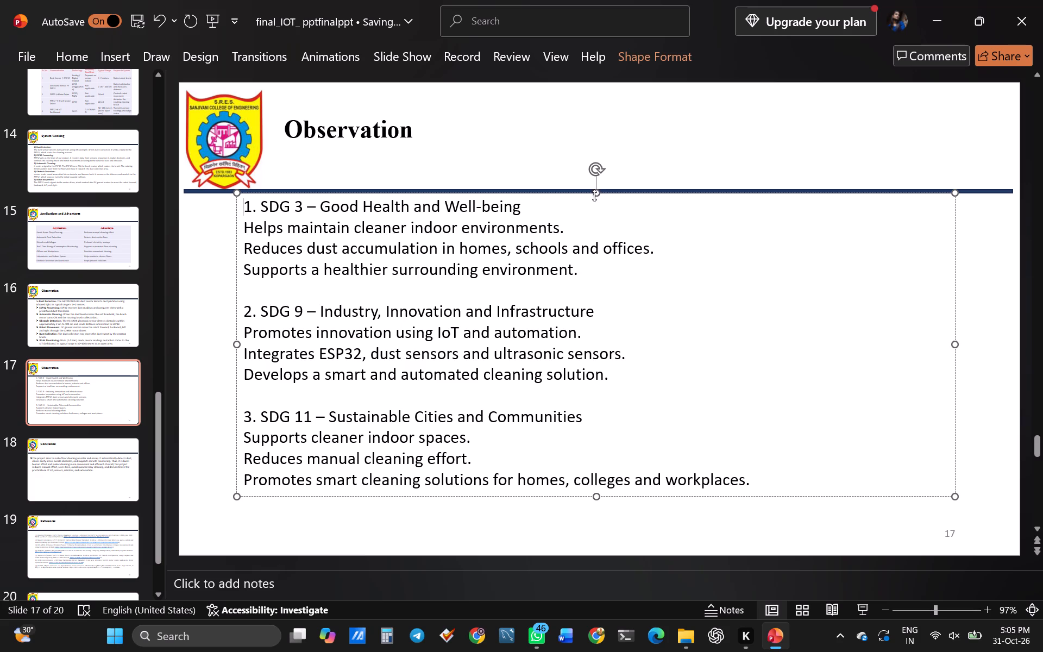
Move the SDG text box slightly down and to the left, clear of the slide's blue line, and save the presentation.
drag(590, 193, 573, 210)
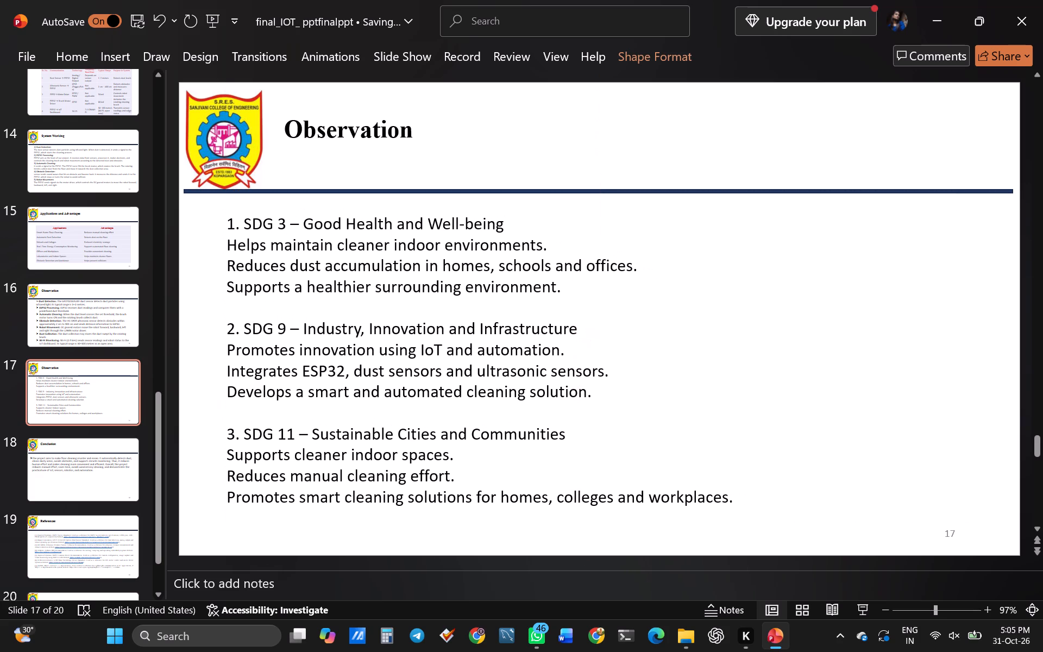
drag(573, 210, 566, 215)
click(761, 386)
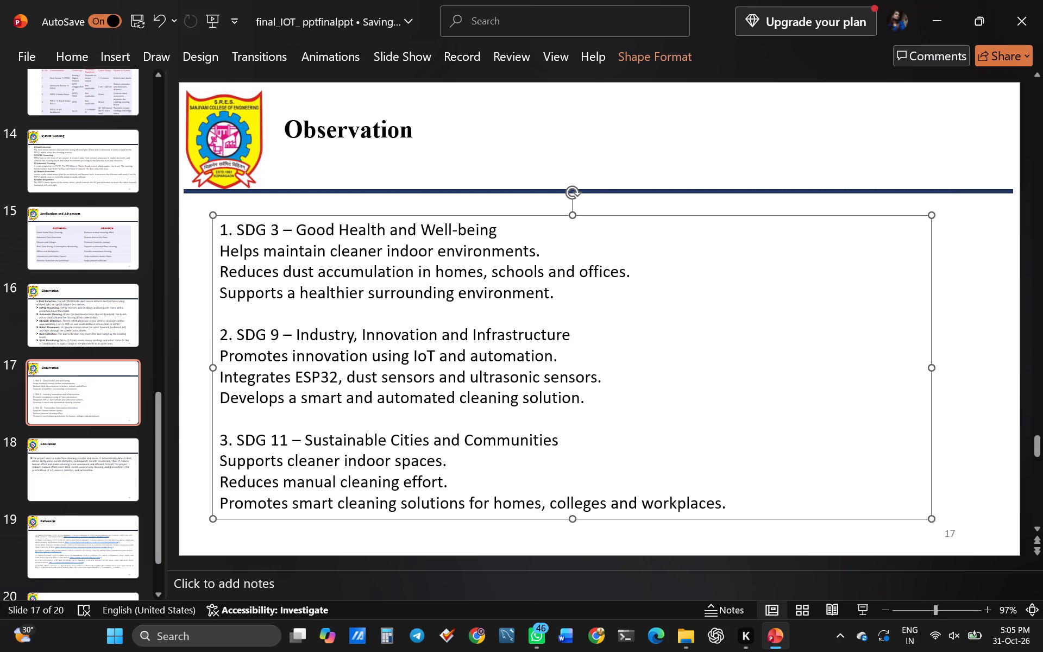
click(1010, 396)
key(ctrl+s)
key(ctrl+s)
key(ctrl+s)
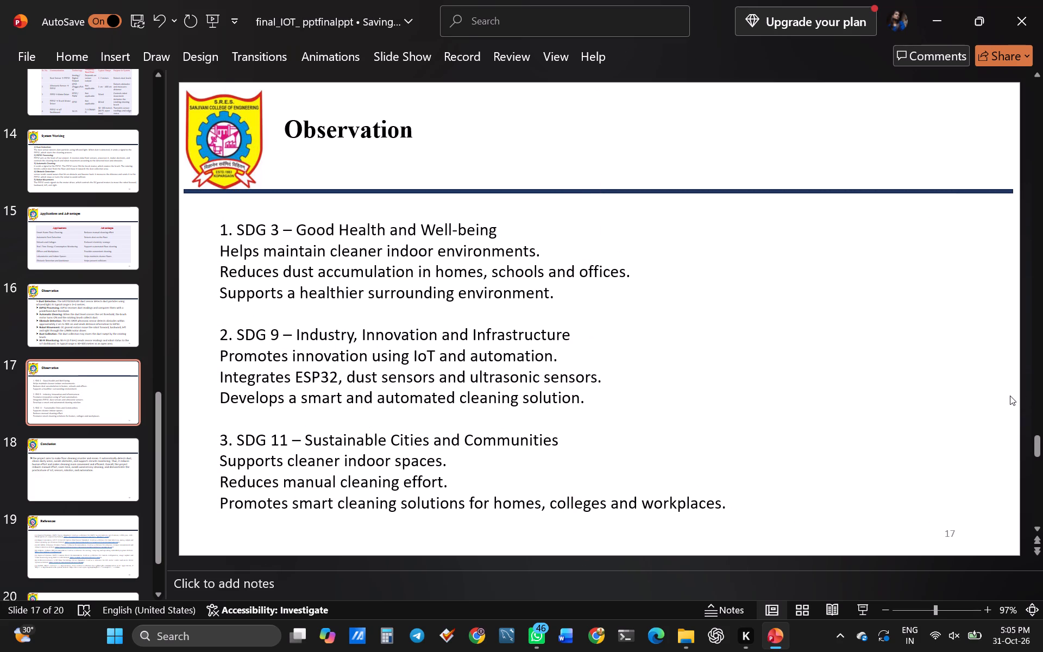
In the Index slide's table, renumber Observation, Conclusion and References as Sr. No. 12, 13 and 14.
scroll(56, 152, up, 19)
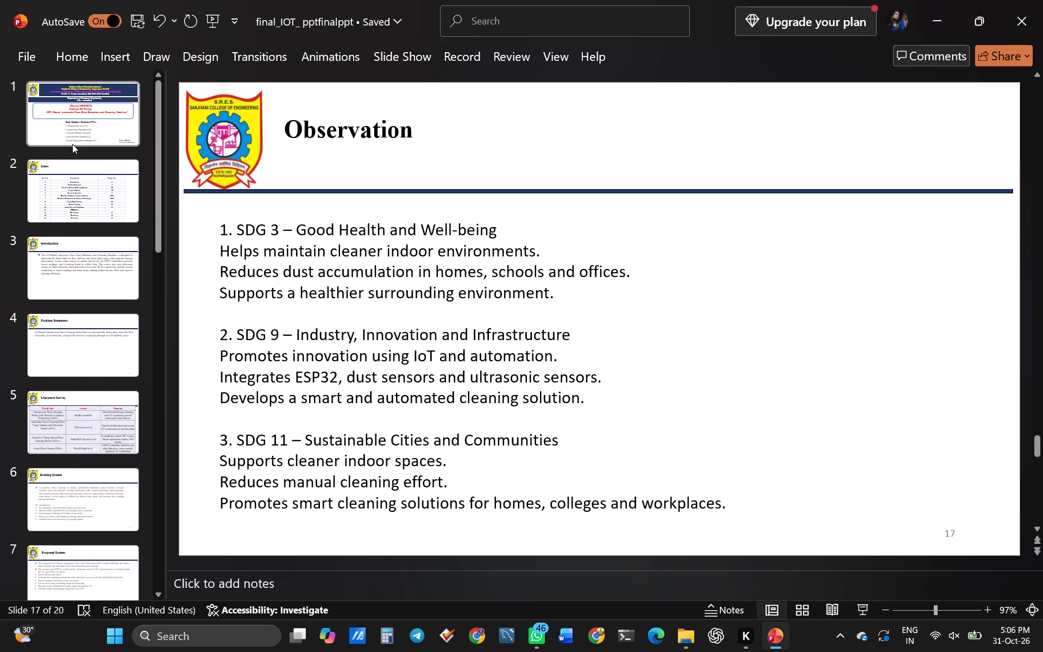
click(72, 144)
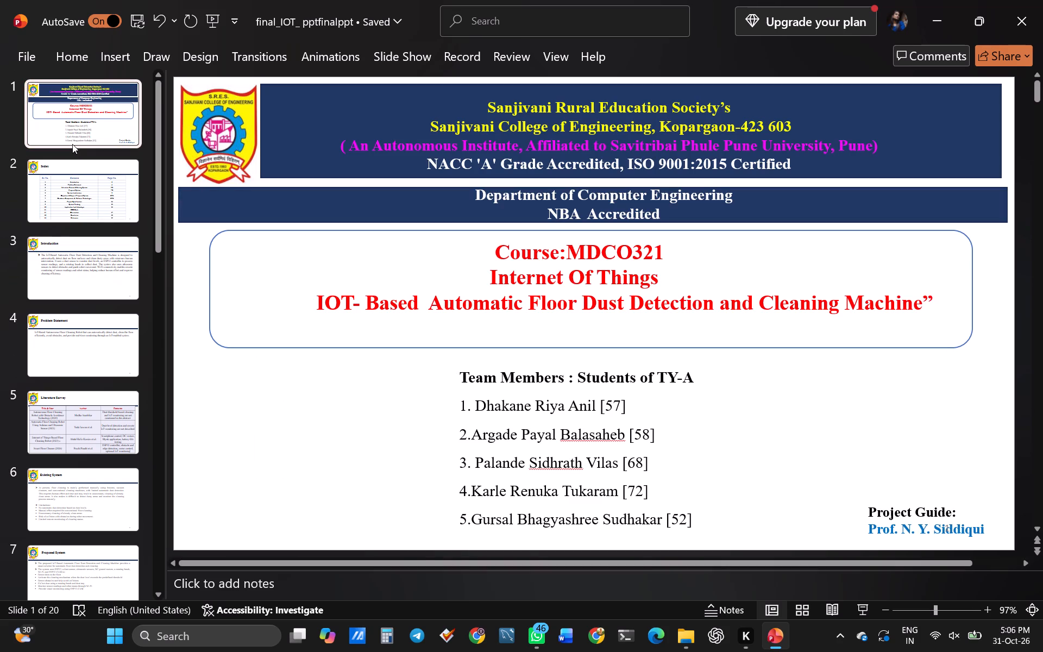
key(Down)
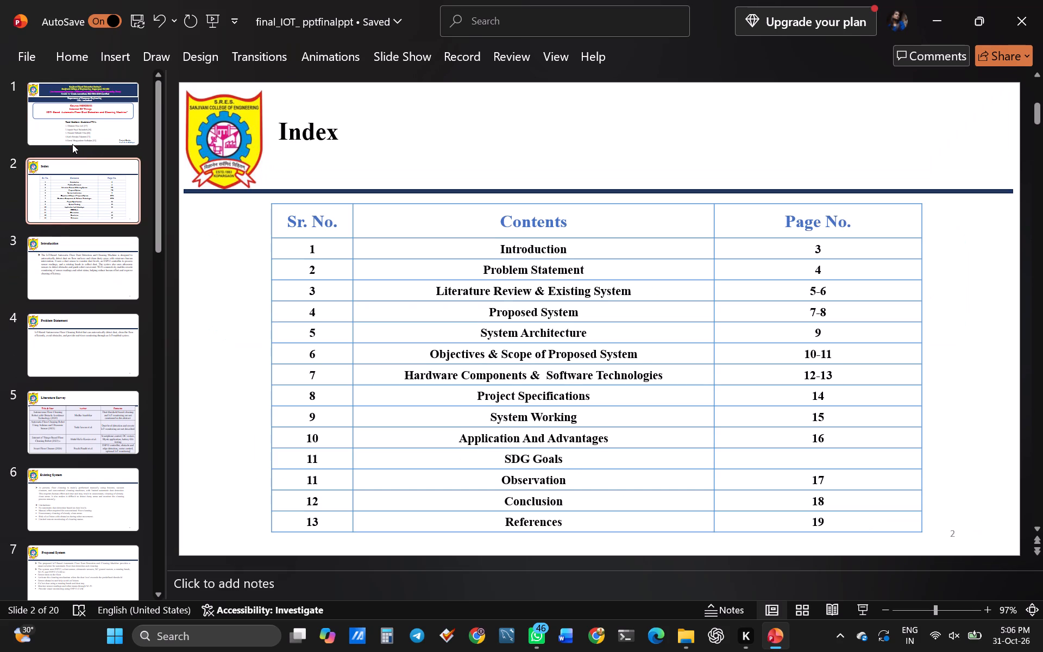
click(322, 480)
key(BackSpace)
key(2)
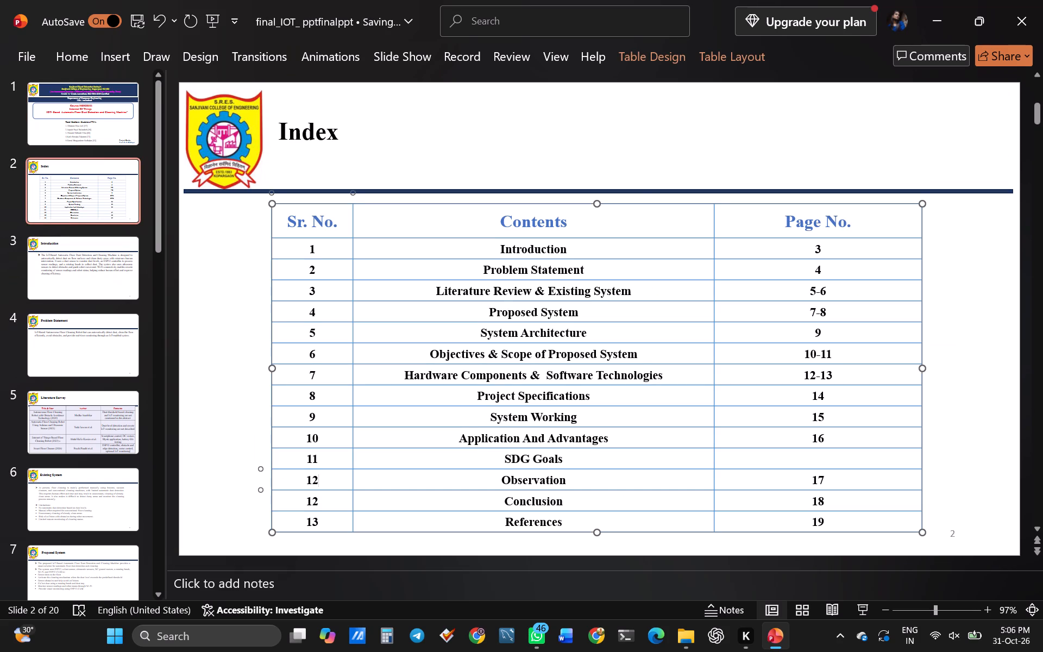
key(Down)
key(BackSpace)
key(3)
key(Down)
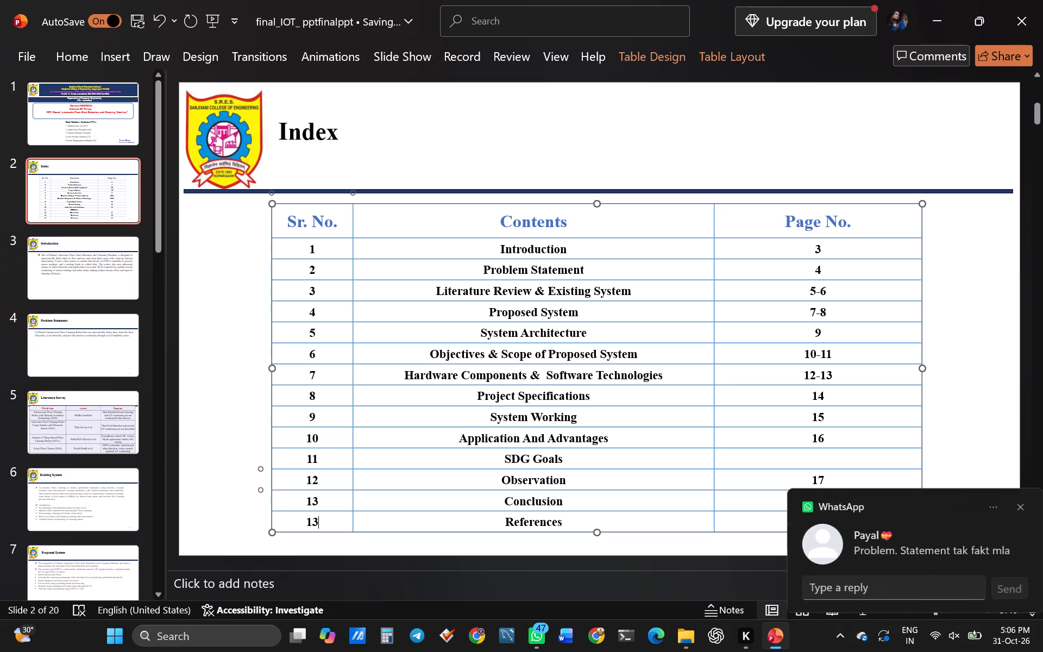
key(BackSpace)
key(4)
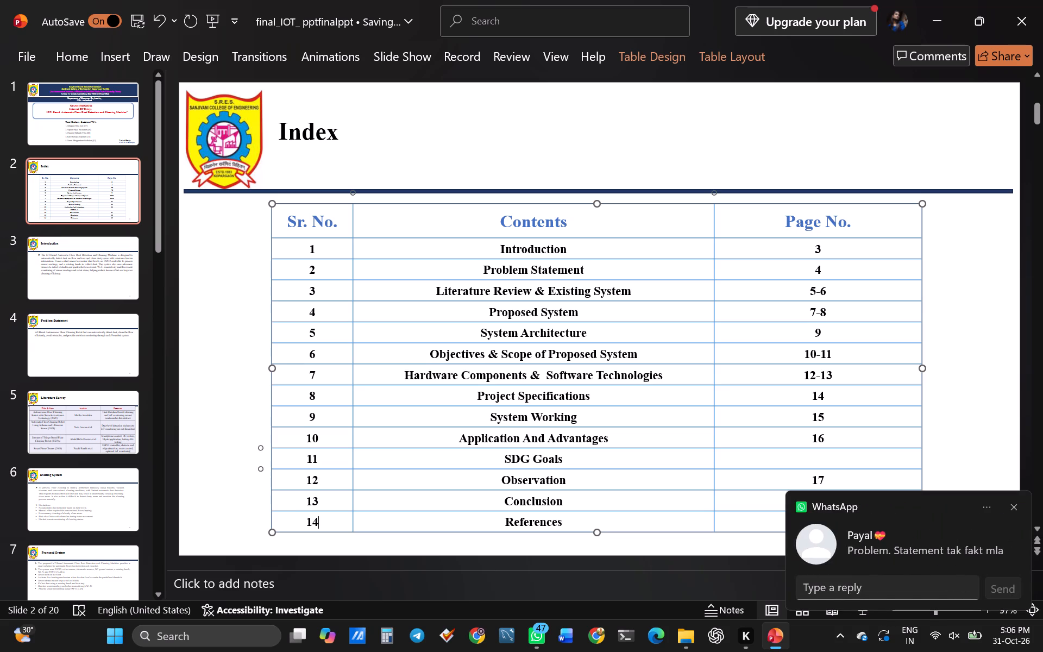
Set the Index page numbers to 17 for SDG Goals, 18 for Observation, 19 for Conclusion and 20 for References, and save.
click(822, 457)
text(17)
key(Down)
key(BackSpace)
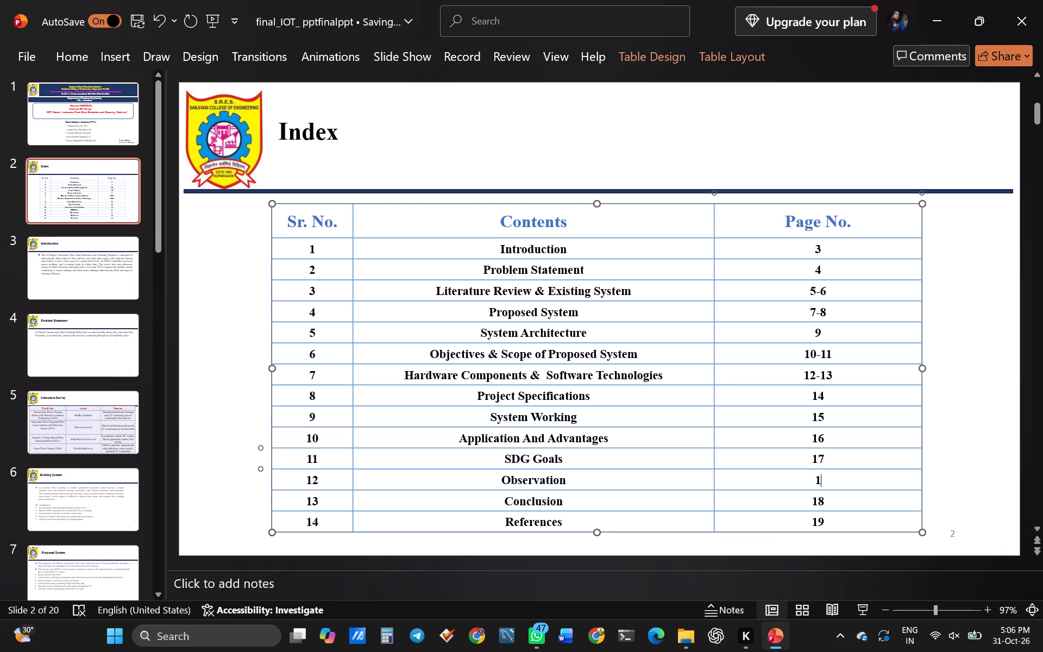
key(8)
key(Down)
key(BackSpace)
key(9)
key(Down)
key(BackSpace)
key(BackSpace)
text(20)
key(ctrl+s)
key(ctrl+s)
key(ctrl+s)
key(ctrl+s)
key(ctrl+s)
key(ctrl+s)
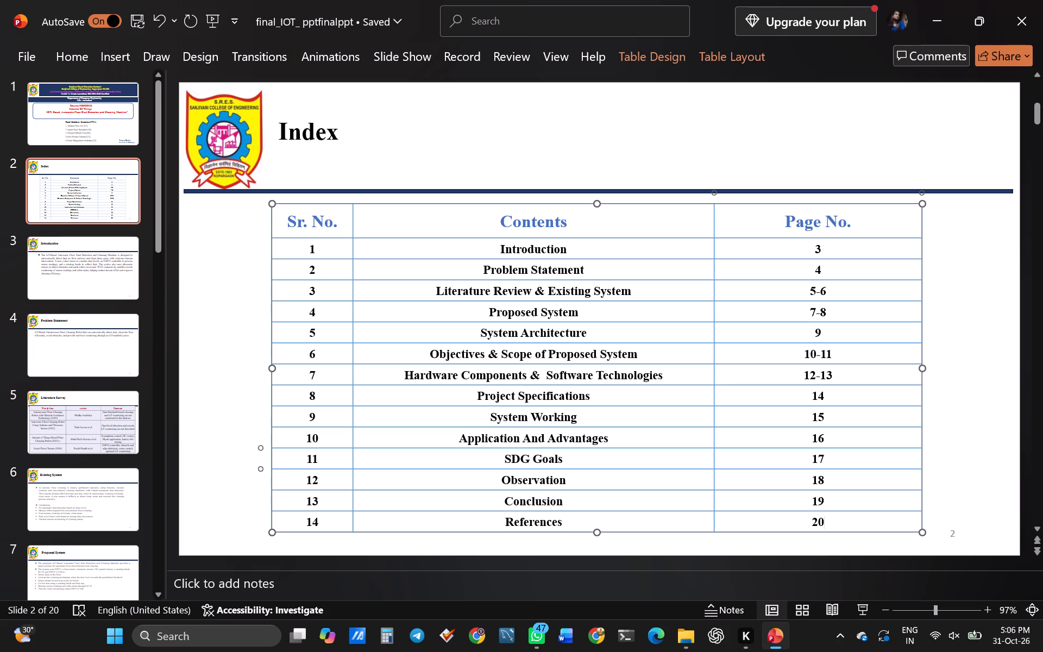
key(ctrl+s)
Add an arrow bullet to the statement paragraph on the Problem Statement slide and save the presentation.
key(Down)
click(110, 283)
key(Down)
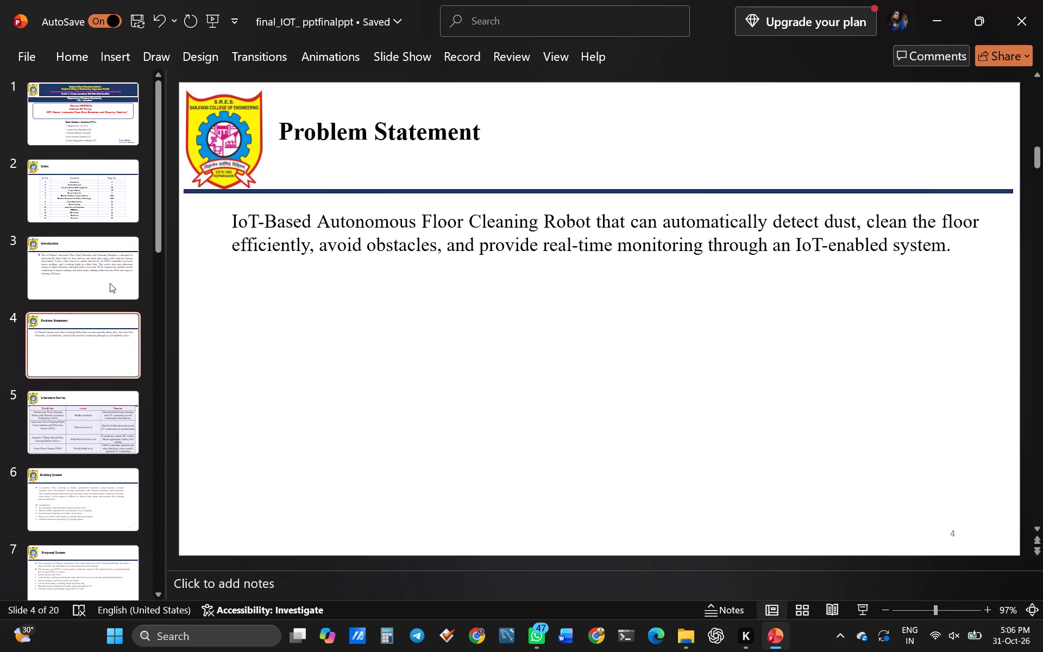
click(235, 224)
key(Left)
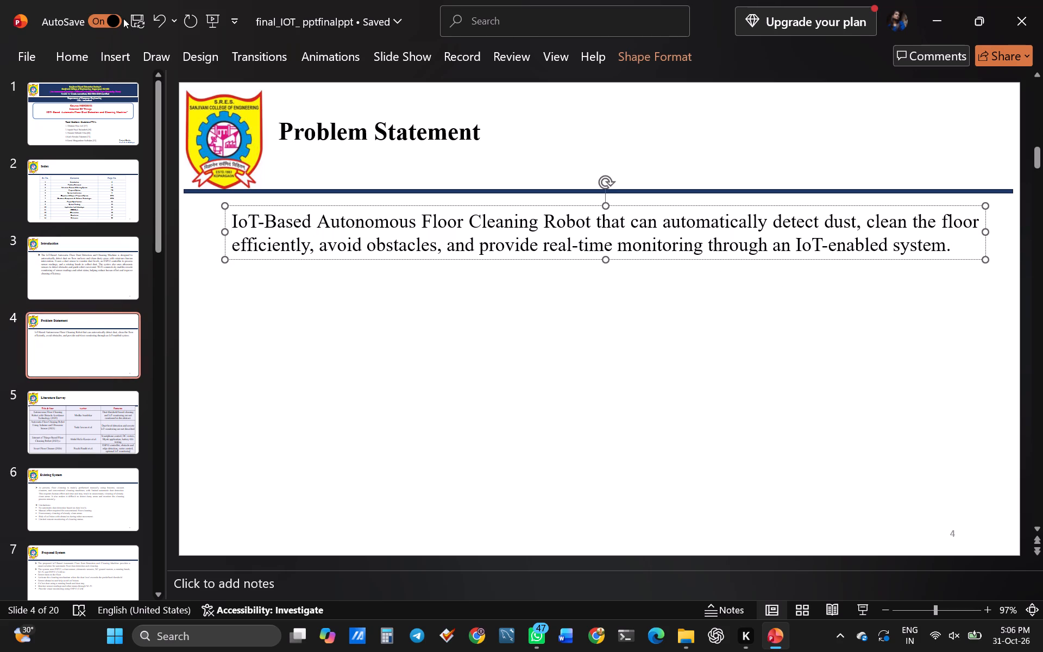
click(83, 62)
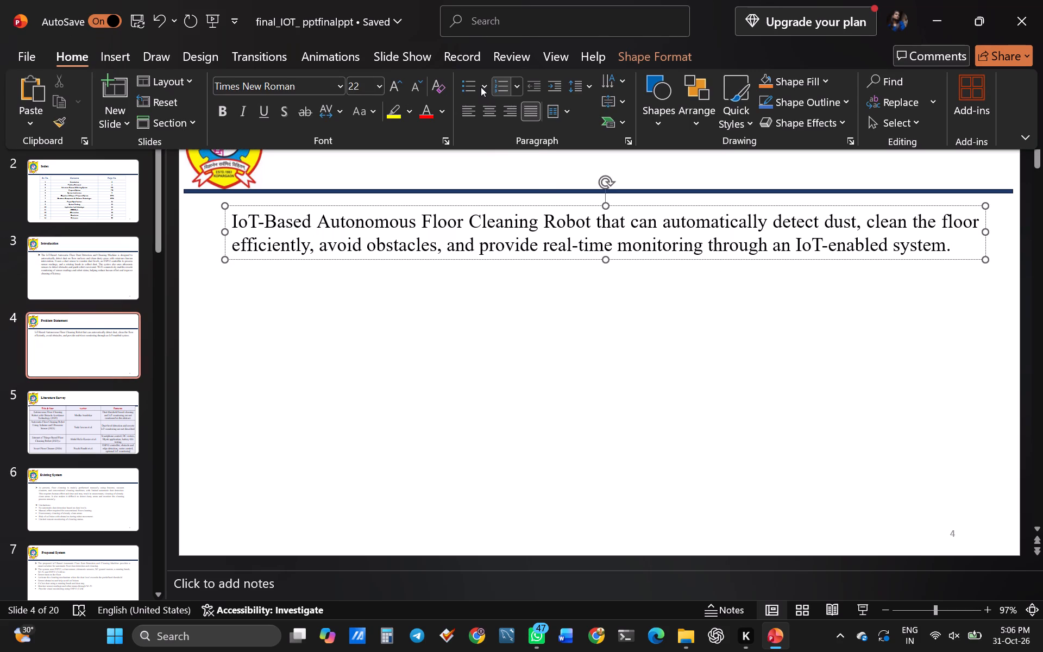
click(481, 87)
click(491, 285)
click(388, 331)
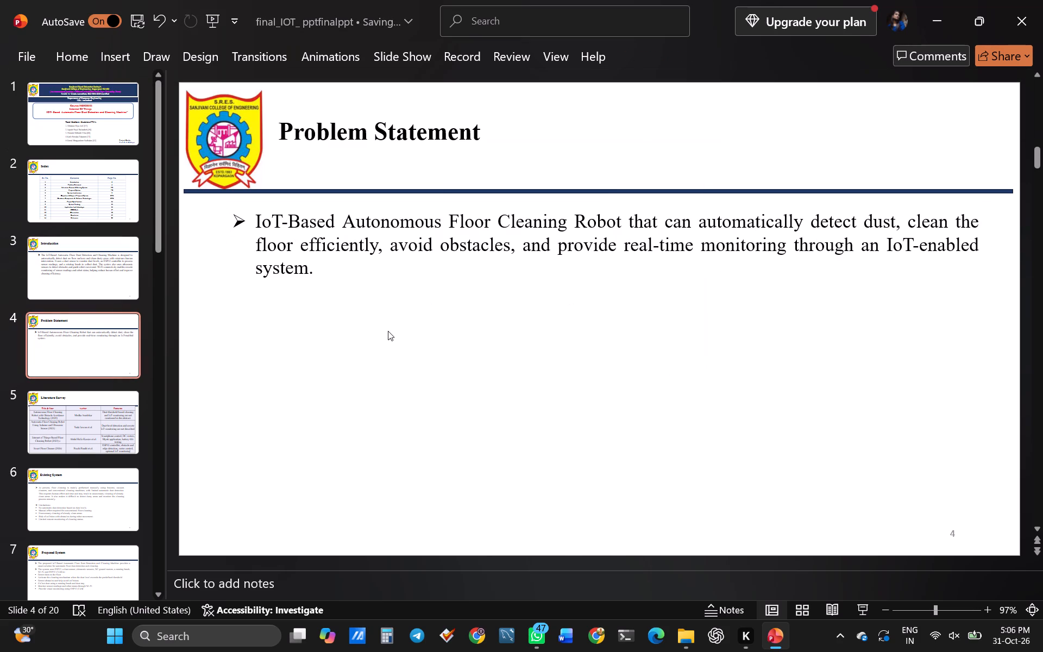
key(ctrl+s)
key(ctrl+s)
Review the slides from Literature Survey through Applications and Advantages, checking the System Working content.
key(Down)
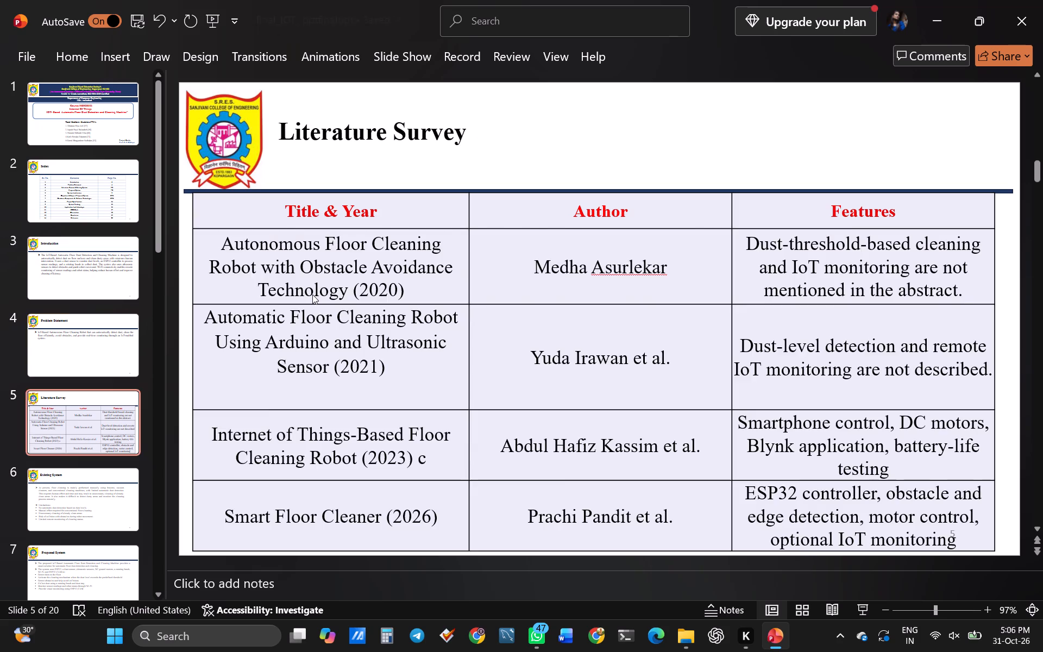
key(Down)
key(Down)
key(Down)
key(Up)
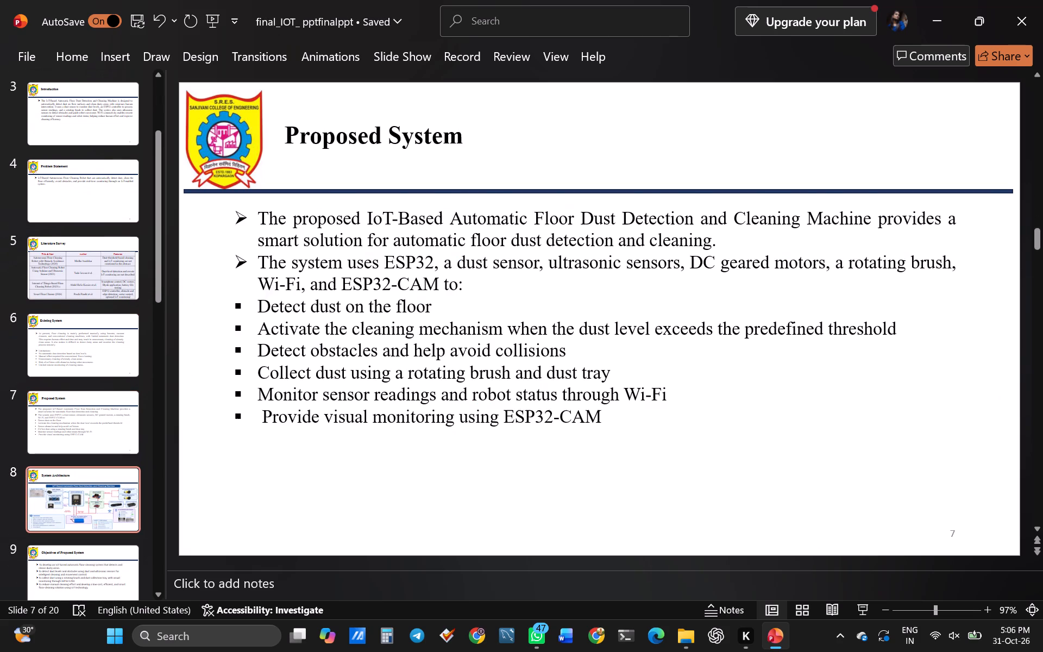
key(Down)
key(Down)
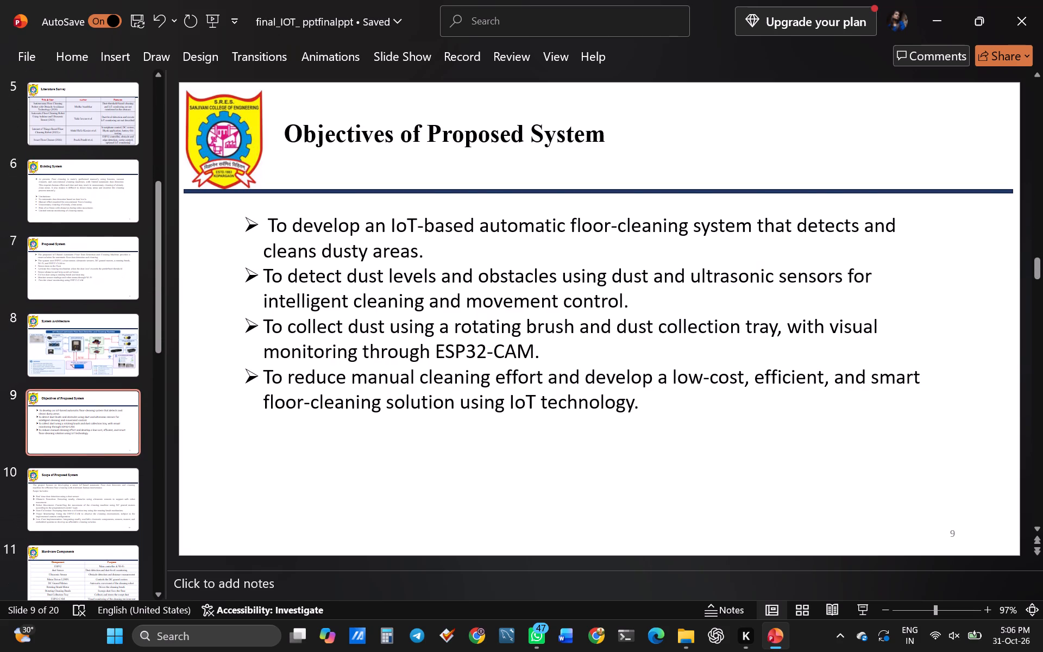
key(Down)
key(Down)
key(Down)
key(Down)
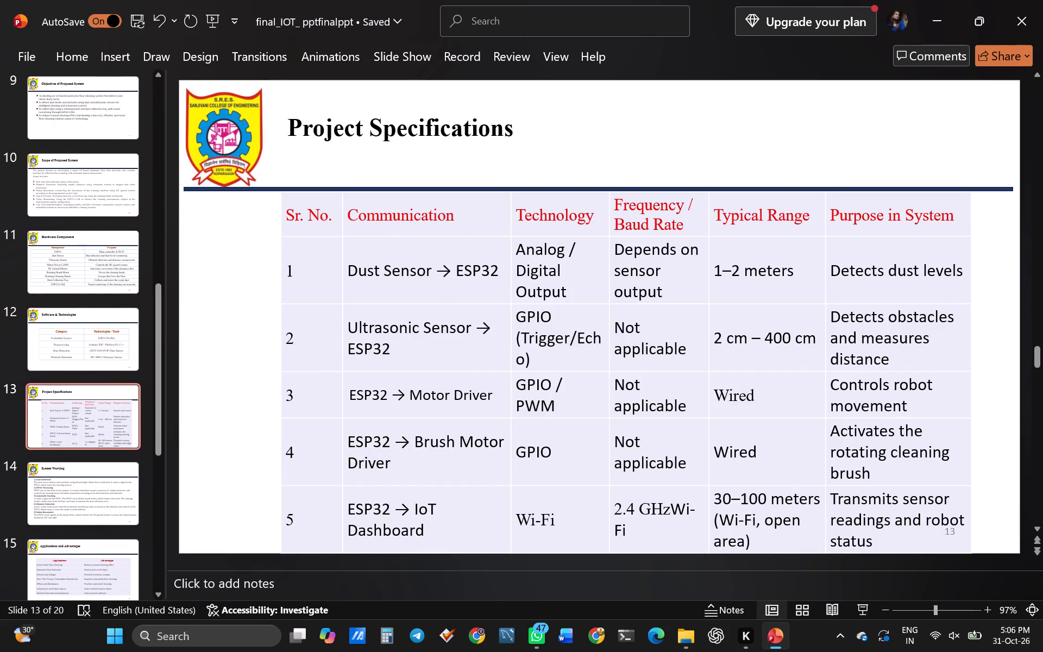
key(Down)
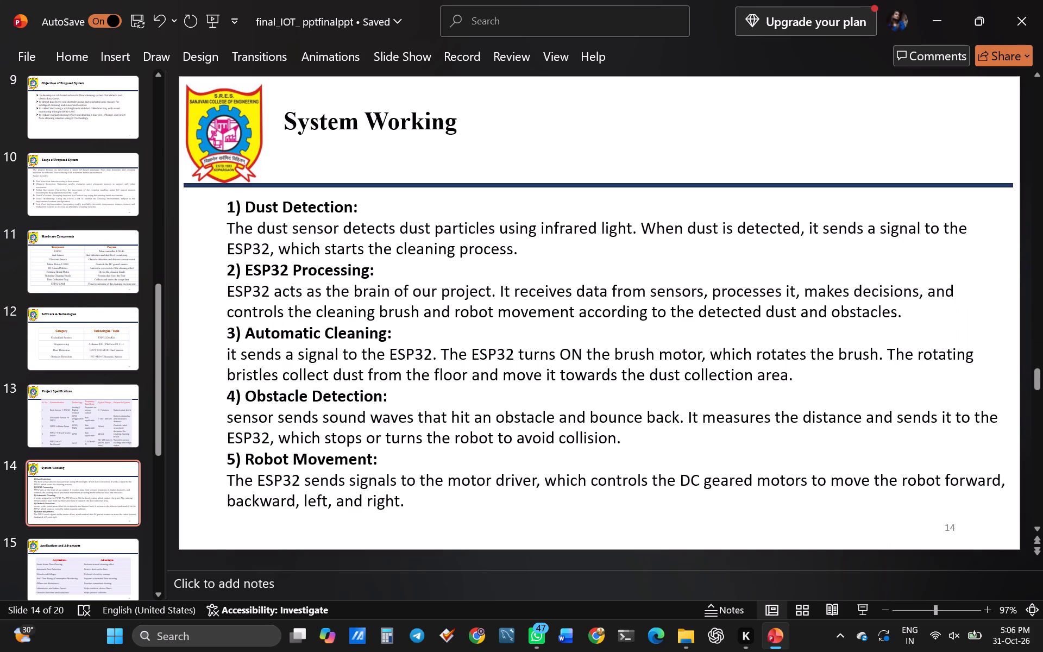
key(Down)
key(Up)
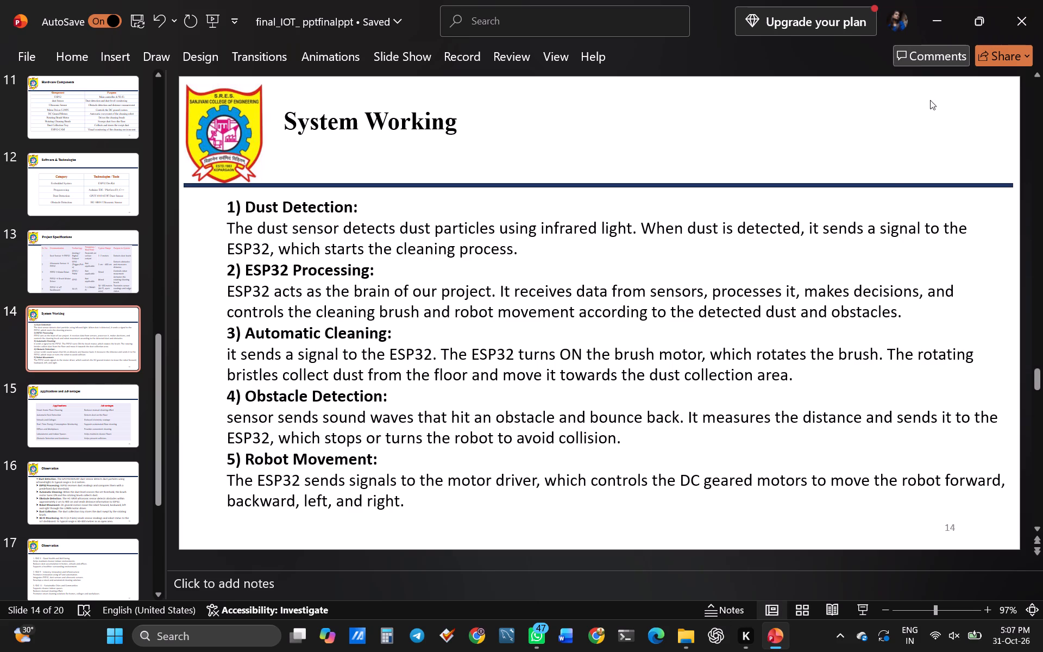
click(846, 586)
key(Down)
key(Down)
key(Down)
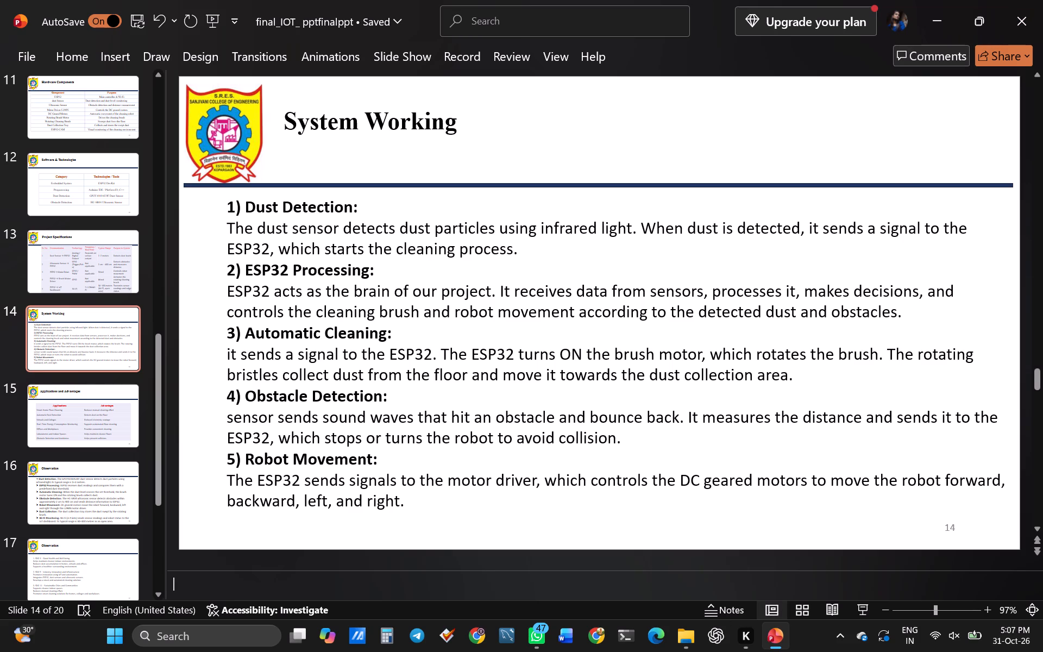
Replace the Dust Detection description on the System Working slide with the GP2Y1010AU0F sentences copied from the Observation slide, and save.
click(92, 409)
key(Down)
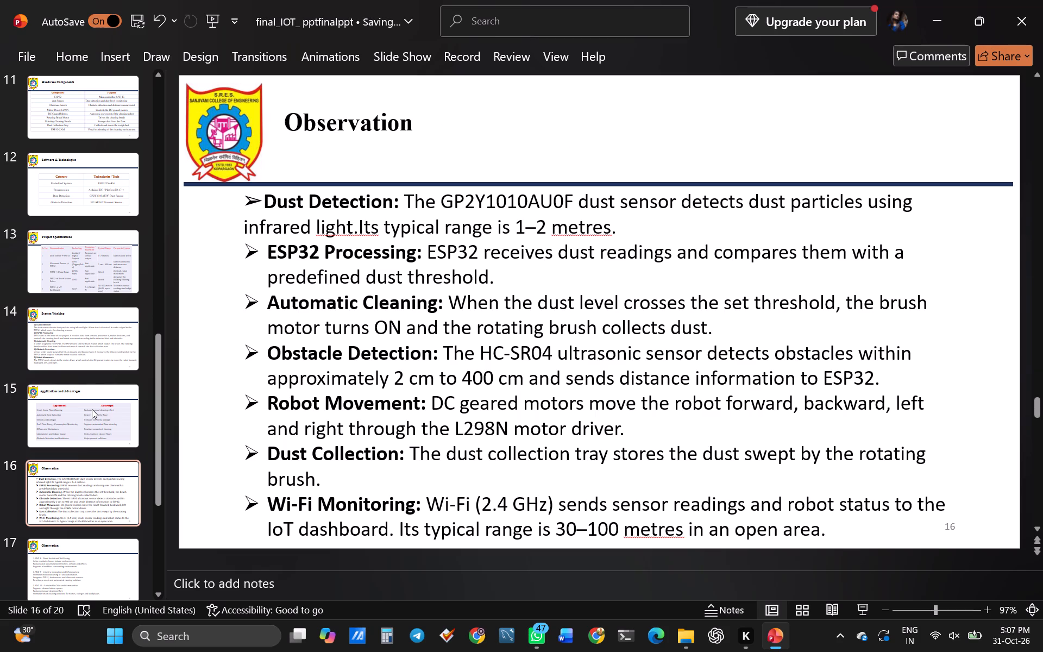
drag(403, 198, 543, 215)
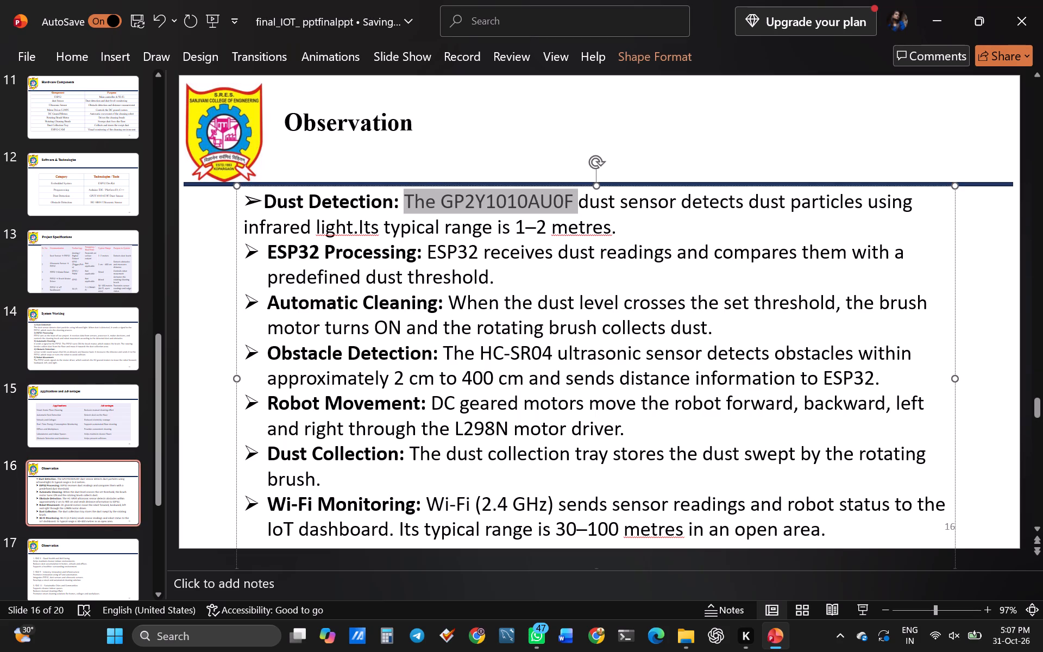
drag(543, 215, 613, 237)
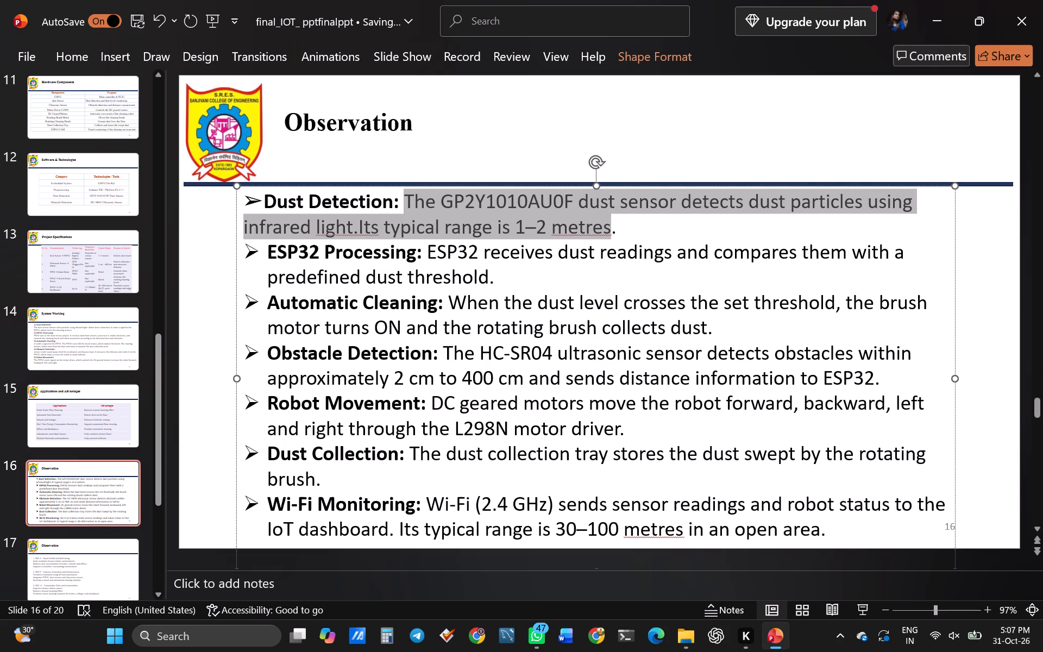
key(ctrl+c)
click(77, 319)
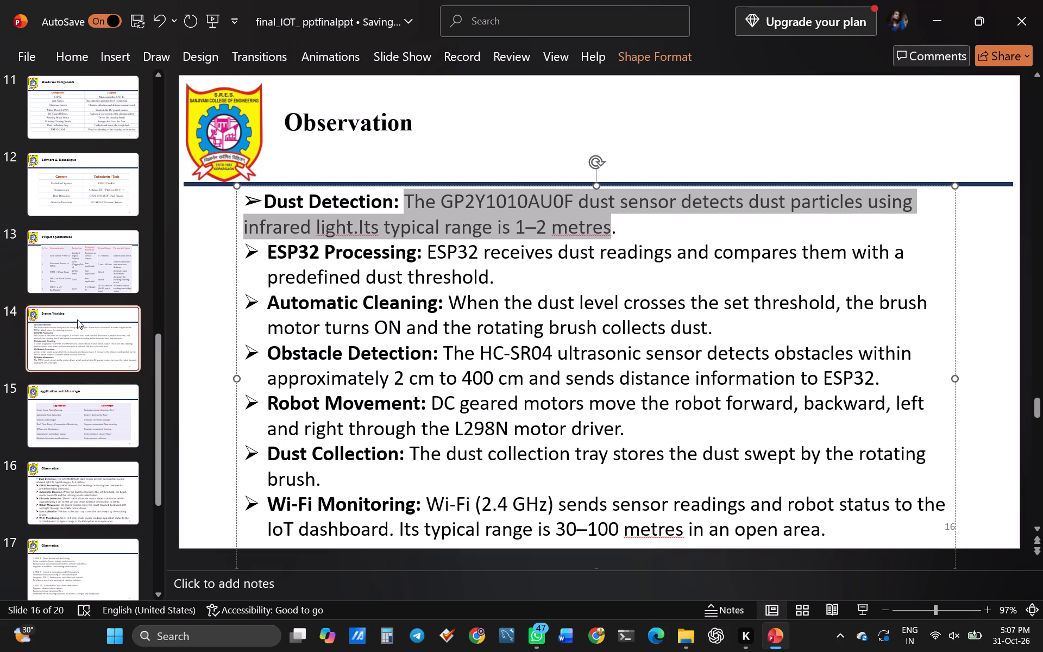
drag(231, 223, 525, 247)
key(BackSpace)
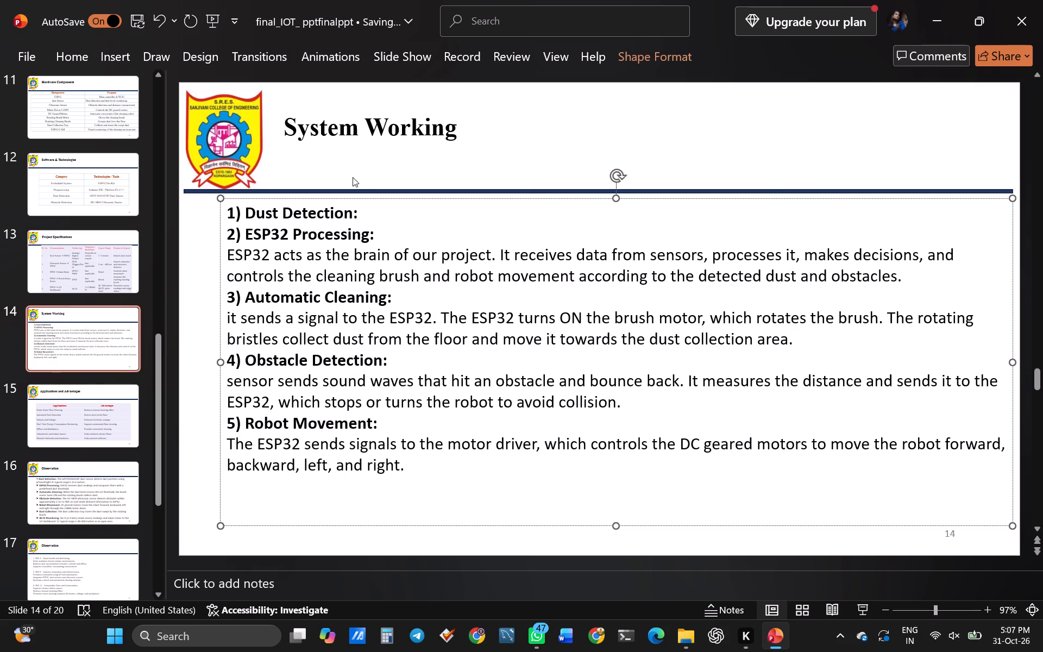
click(383, 214)
key(Return)
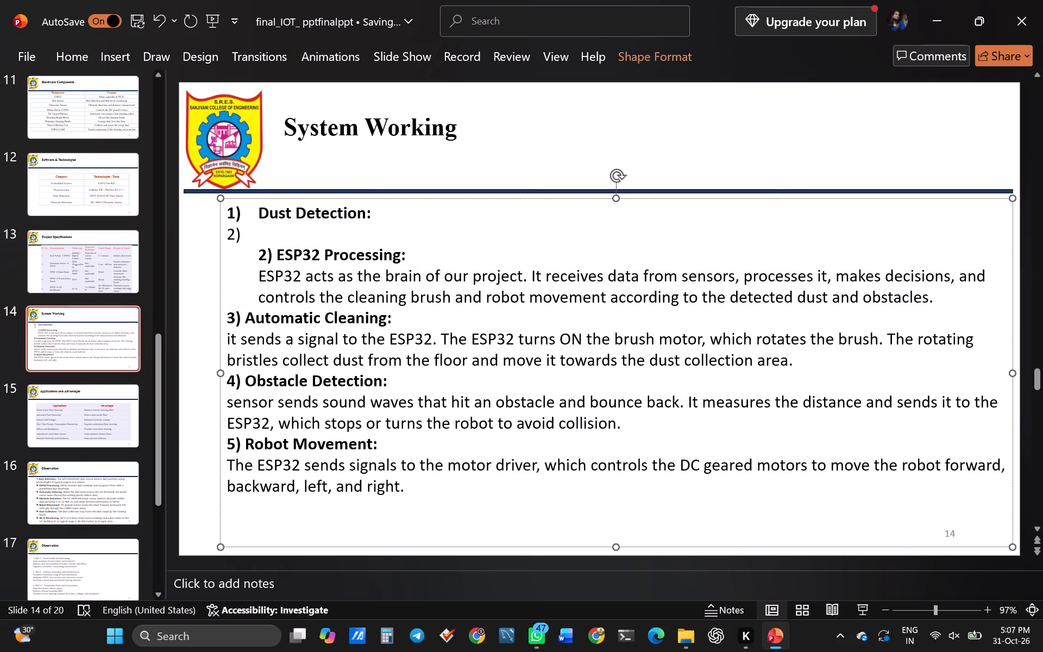
key(BackSpace)
key(ctrl+v)
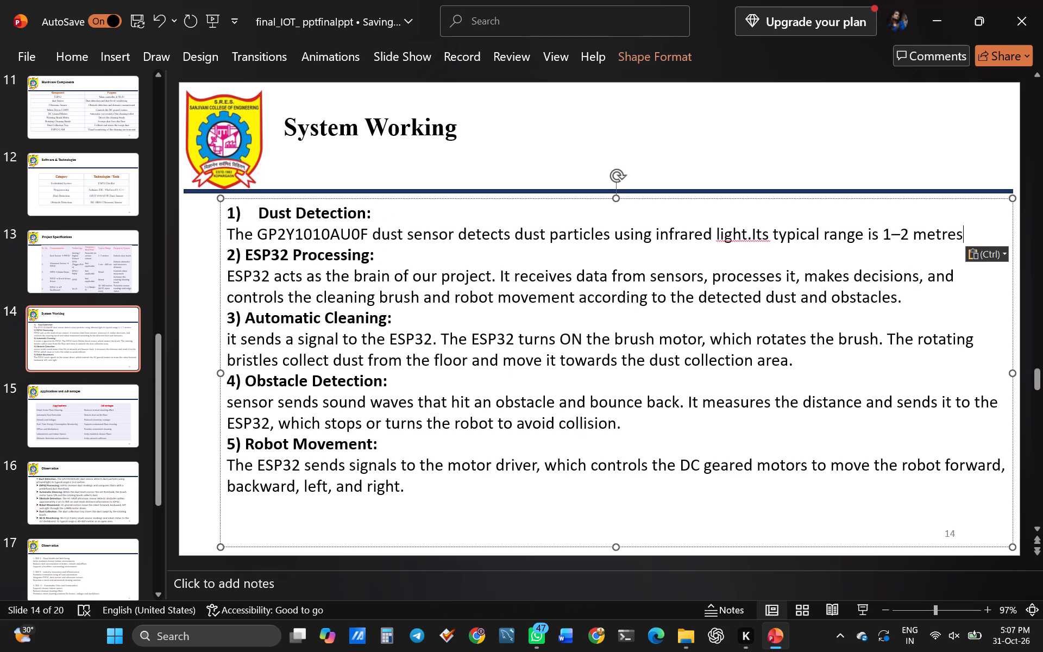
click(388, 255)
key(ctrl+s)
key(ctrl+s)
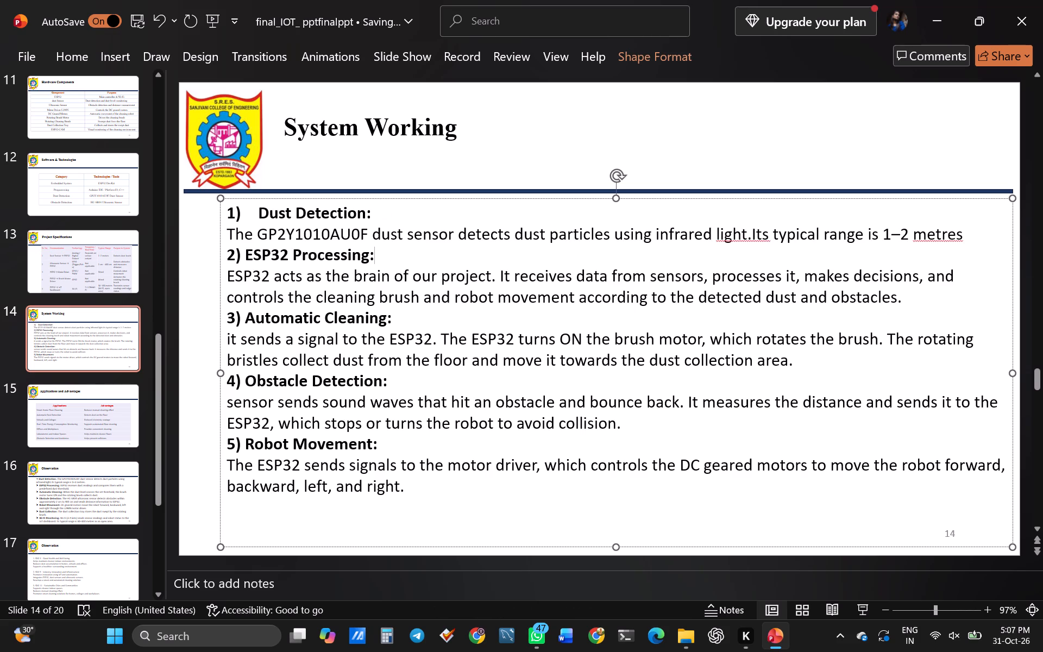
Set all the body text on the Observation slide (slide 16) to font size 24 and save the presentation.
click(113, 398)
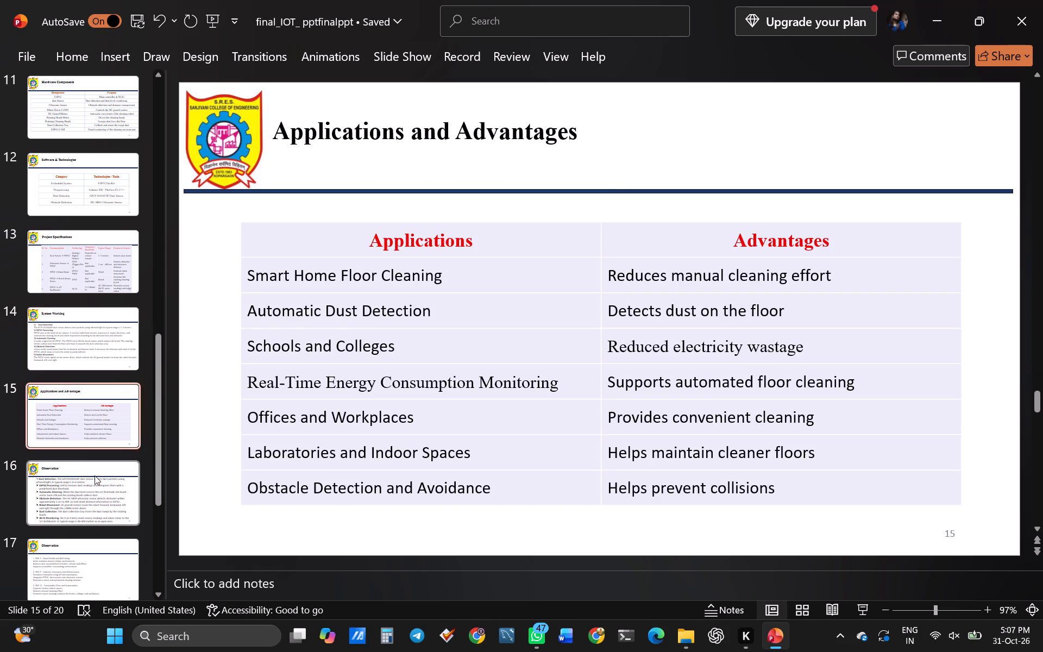
click(95, 475)
scroll(95, 475, down, 1)
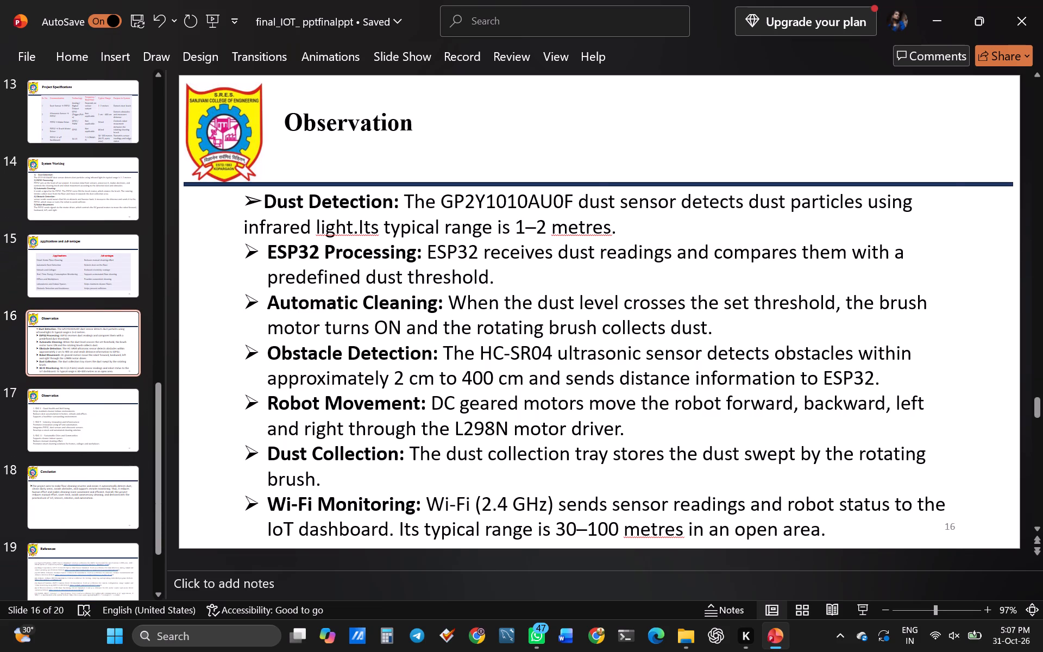
drag(263, 203, 584, 288)
click(542, 270)
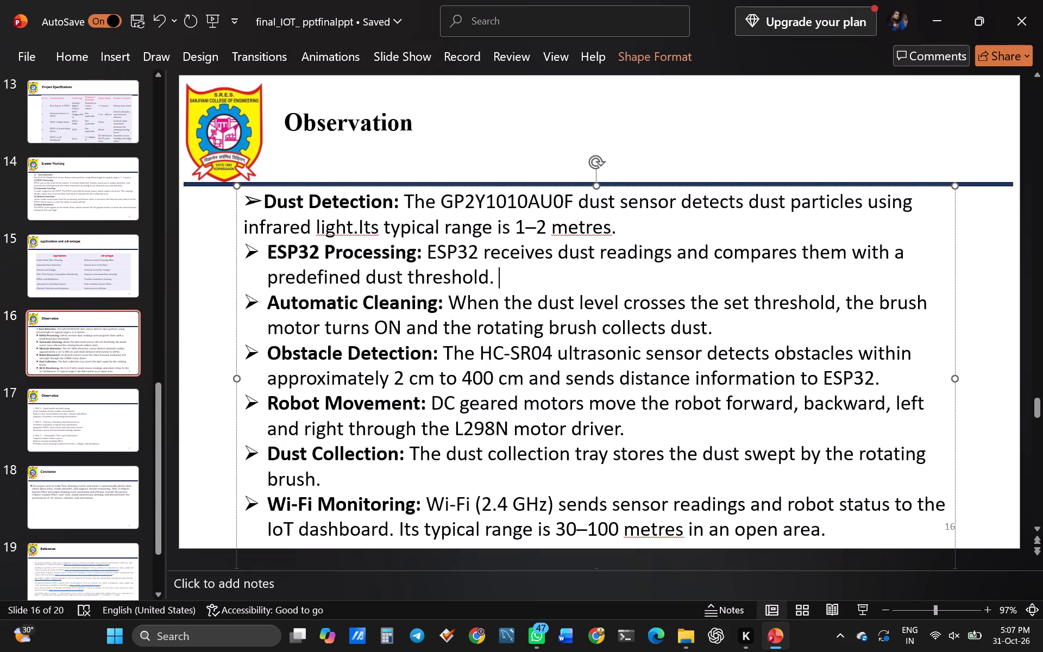
key(ctrl+a)
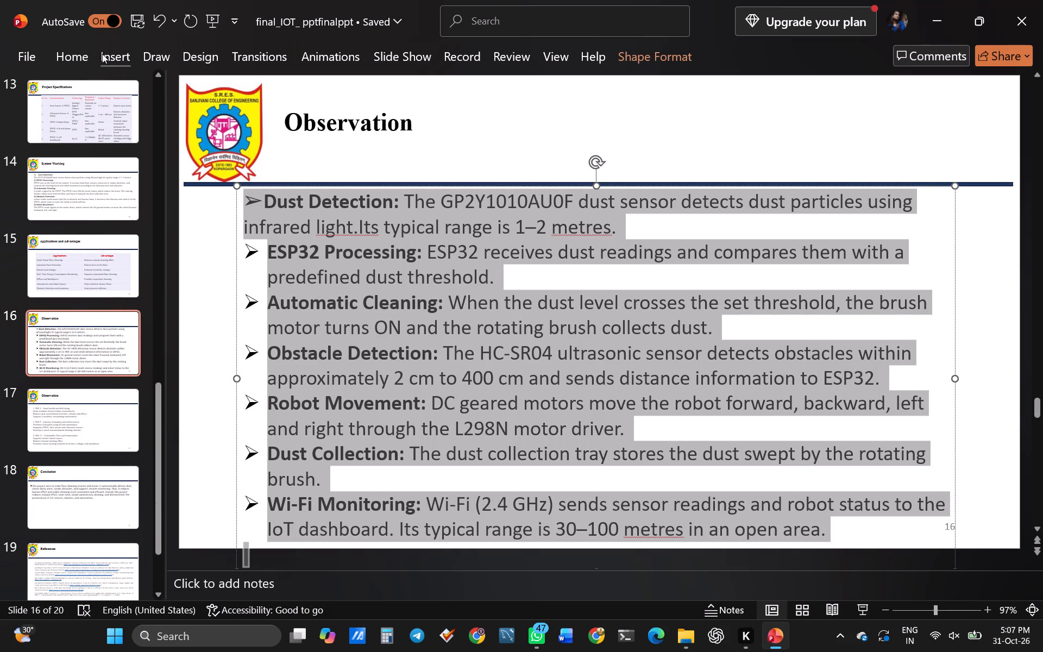
click(85, 61)
click(379, 90)
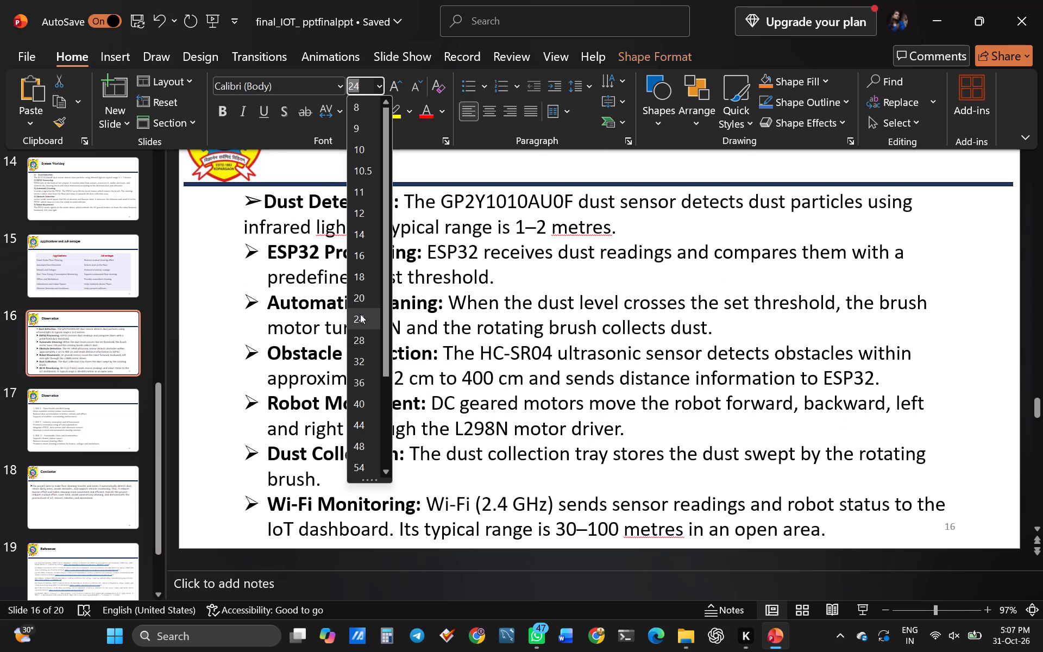
click(360, 314)
click(624, 328)
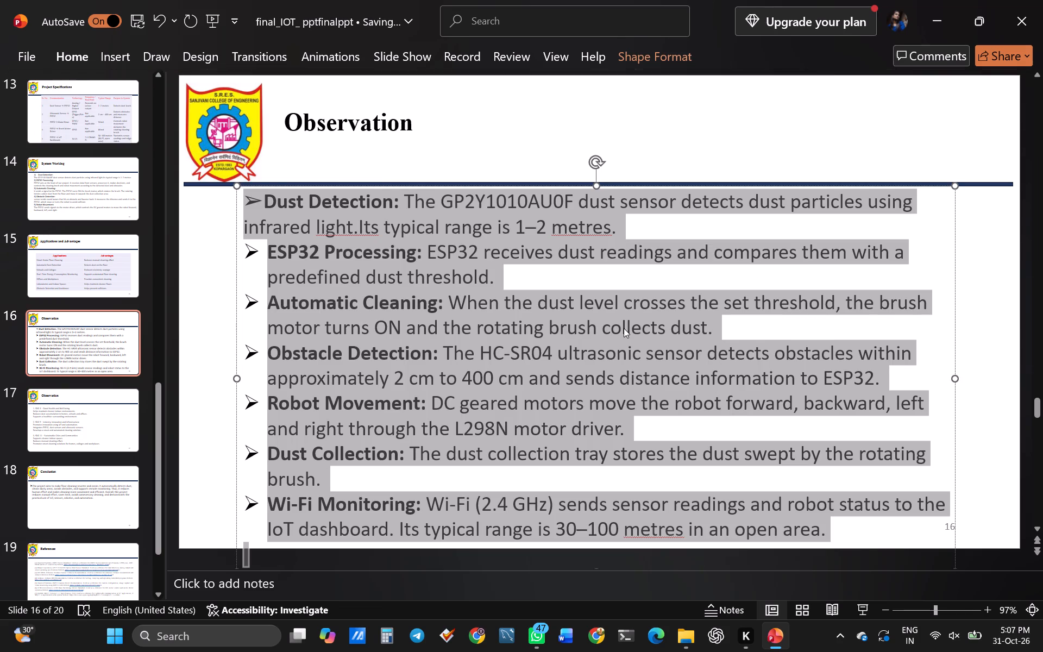
click(589, 272)
key(ctrl+s)
key(ctrl+s)
key(ctrl+s)
key(ctrl+s)
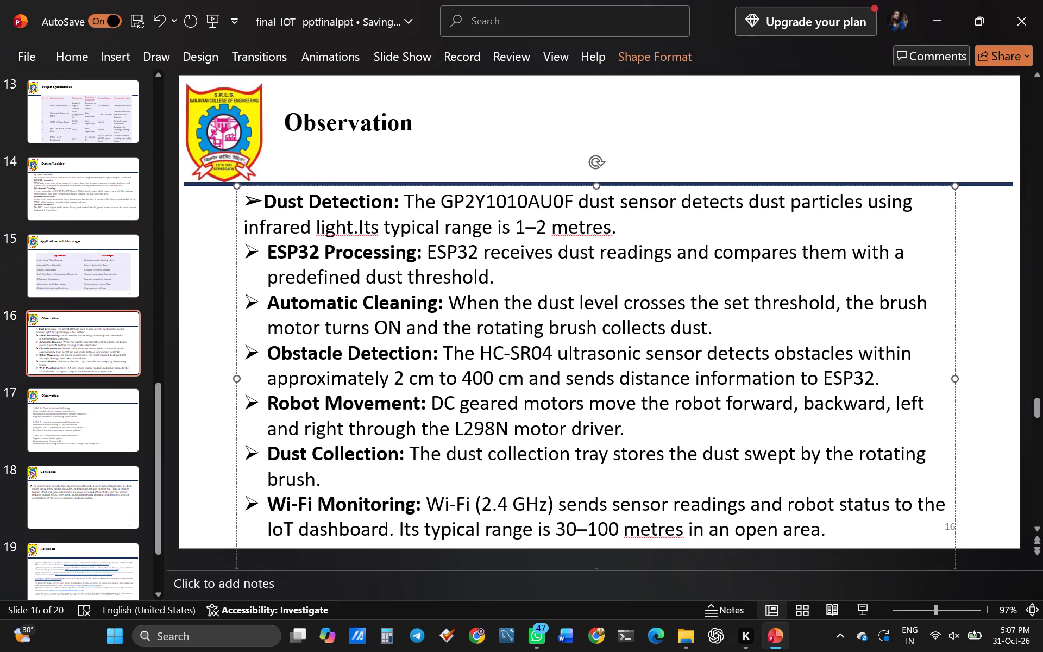
Review the SDG, Conclusion and References slides, and go back through Observation to System Working.
click(87, 438)
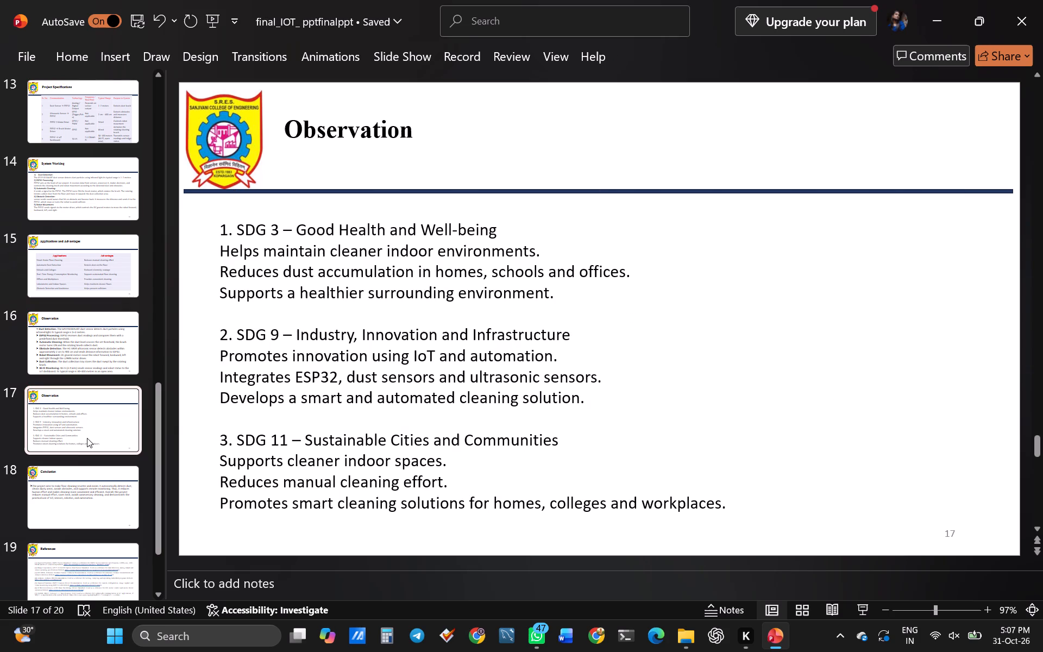
key(Down)
key(Down)
key(Up)
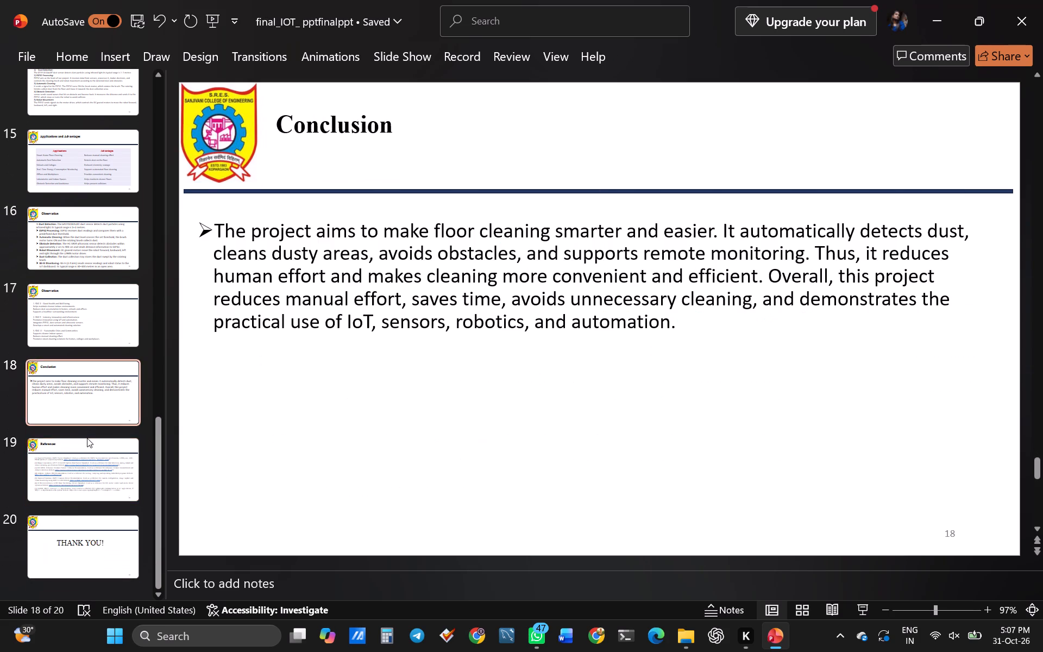
key(Down)
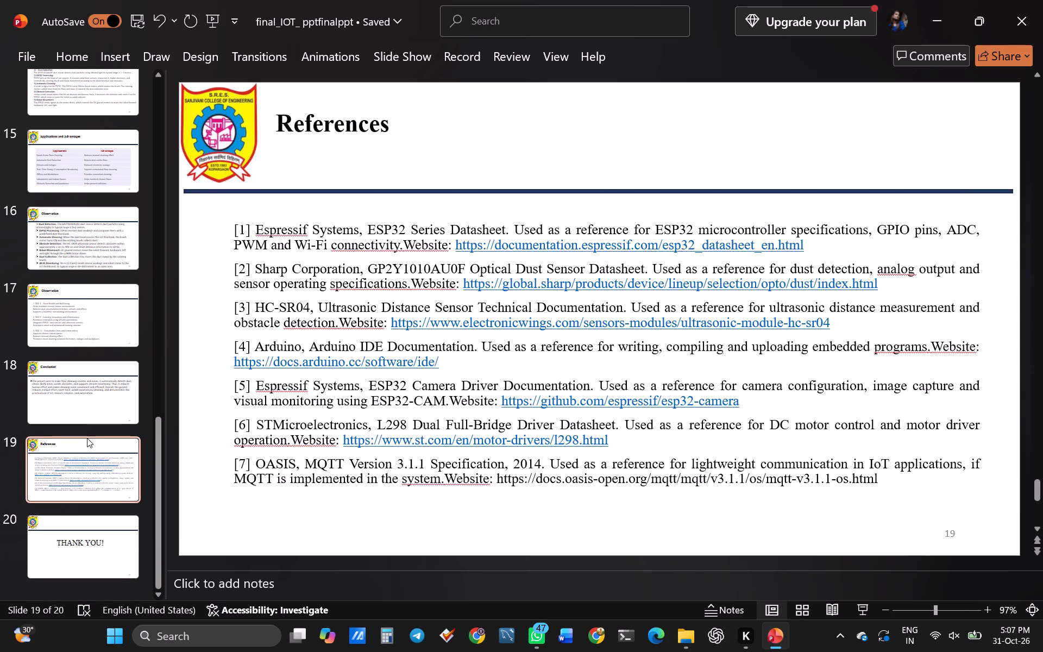
key(Up)
key(Up)
key(Up)
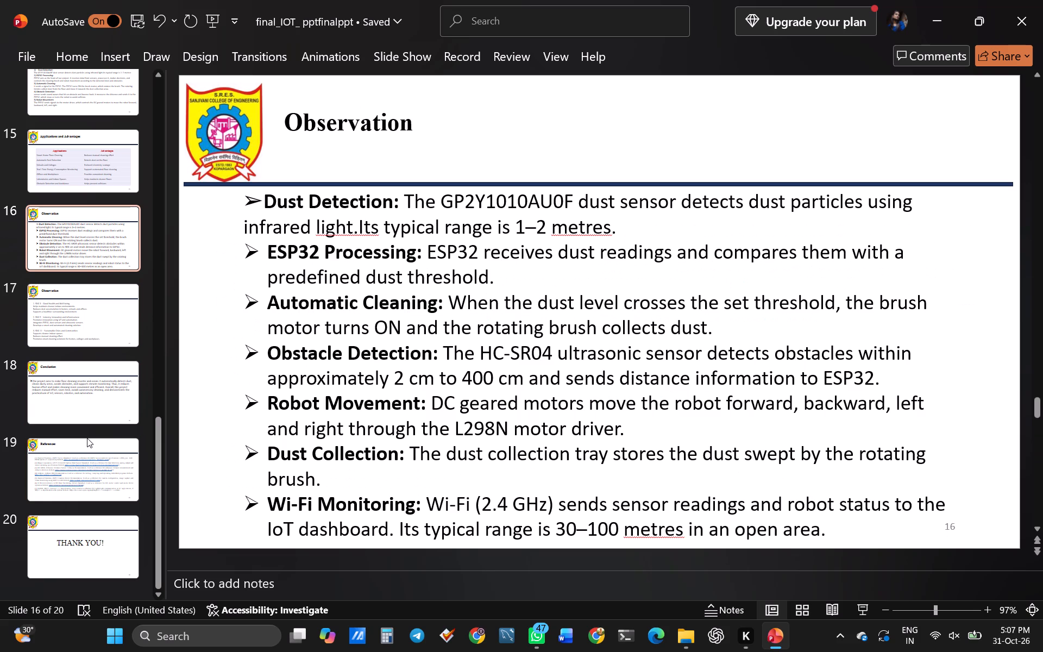
key(Up)
key(Up)
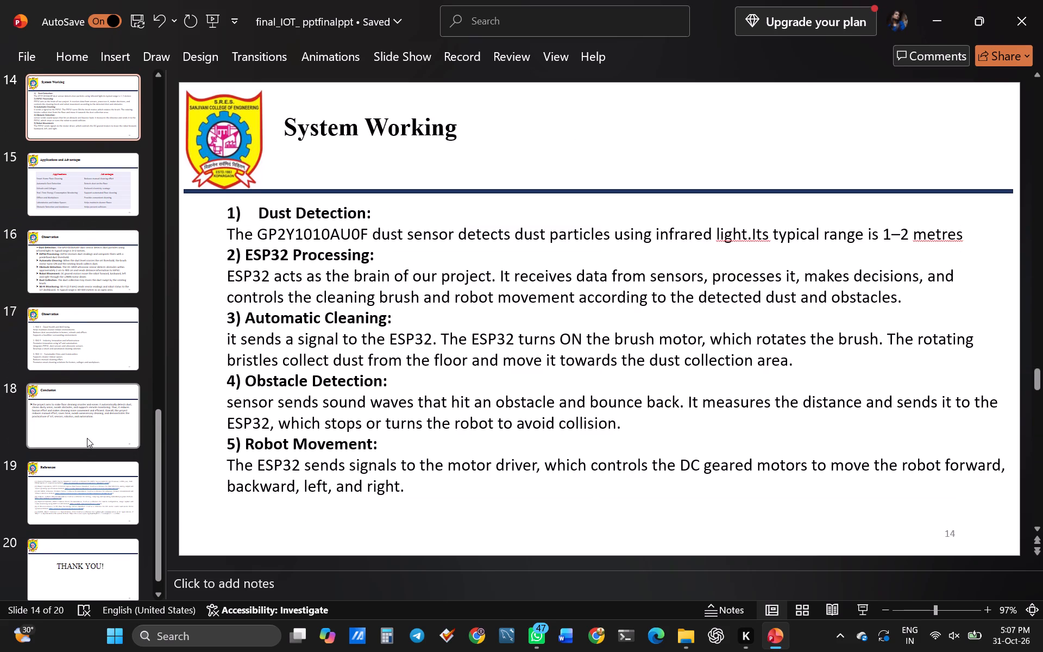
Replace the Obstacle Detection description on the System Working slide with the HC-SR04 sentence copied from slide 16's Observation text, and save.
key(Down)
key(Down)
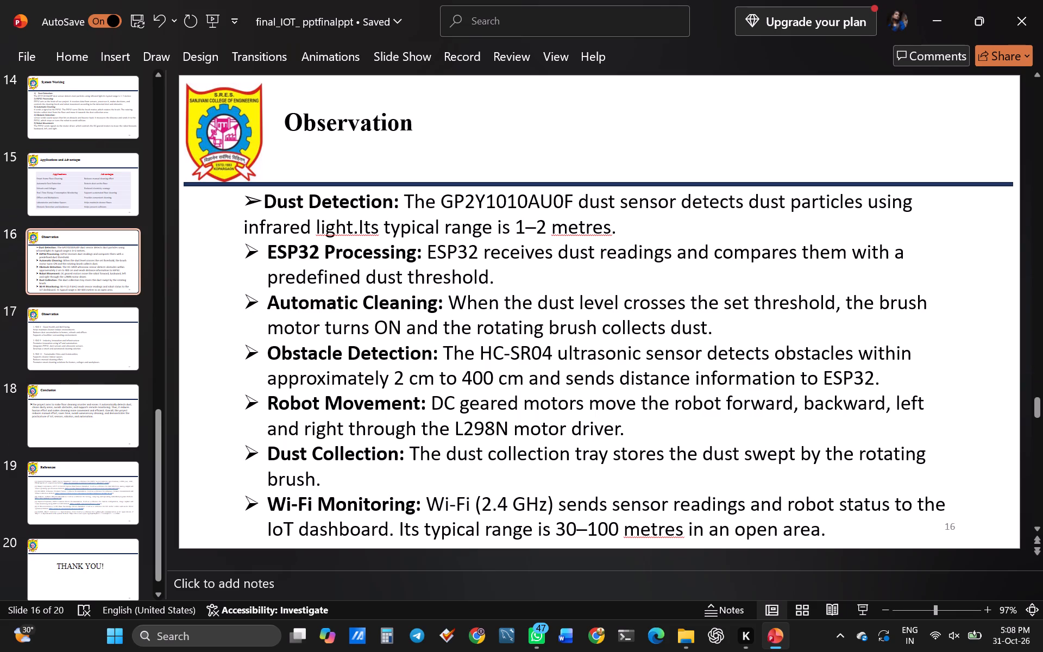
drag(443, 354, 457, 354)
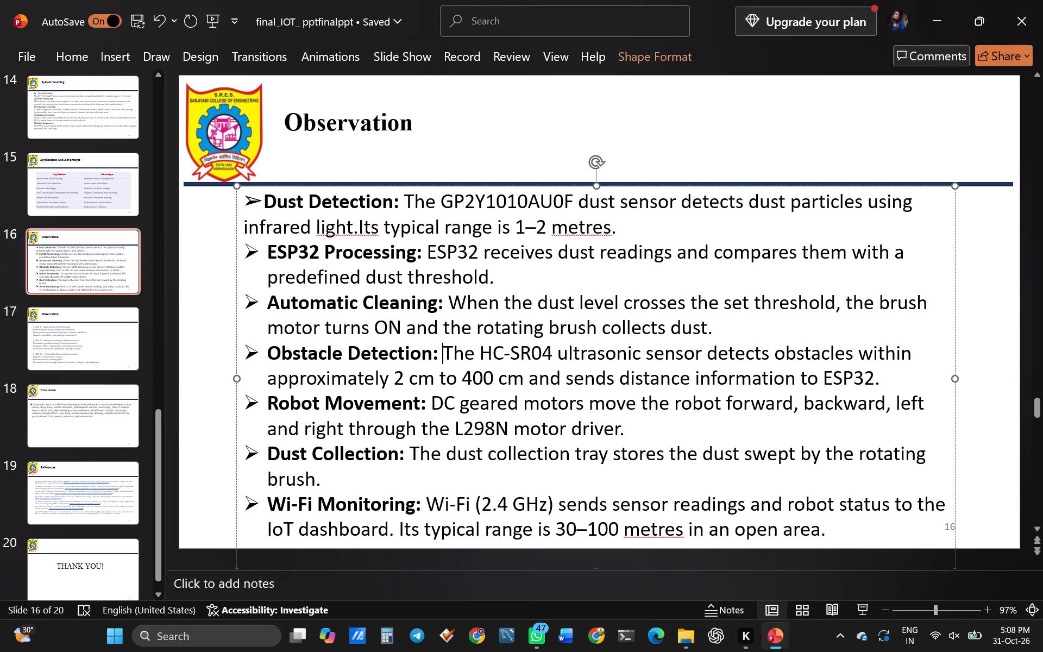
drag(457, 354, 870, 380)
key(ctrl+c)
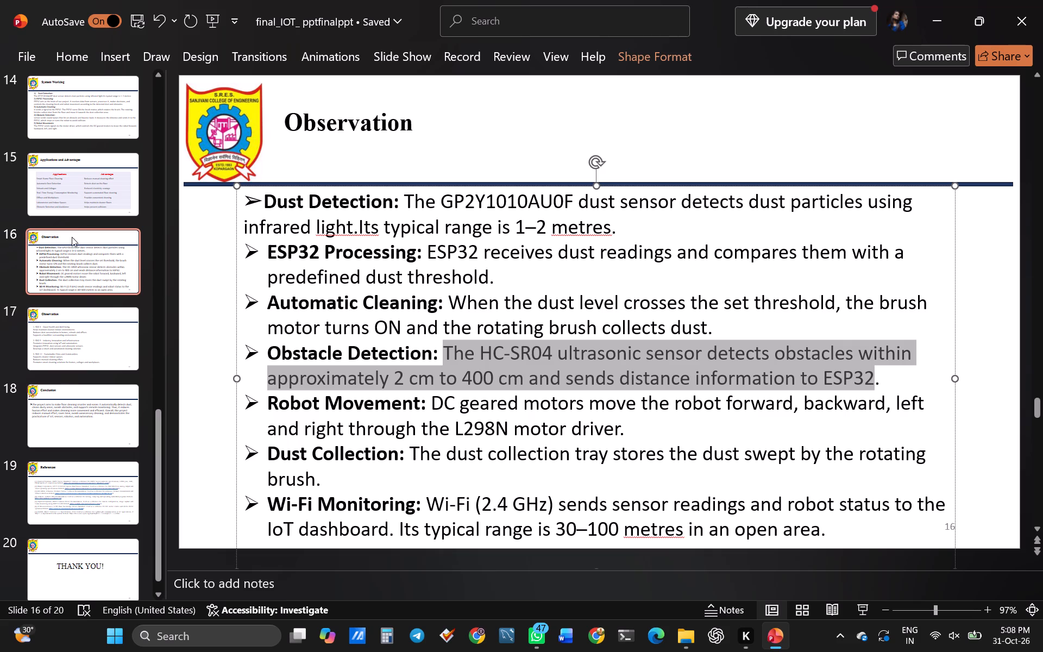
click(102, 128)
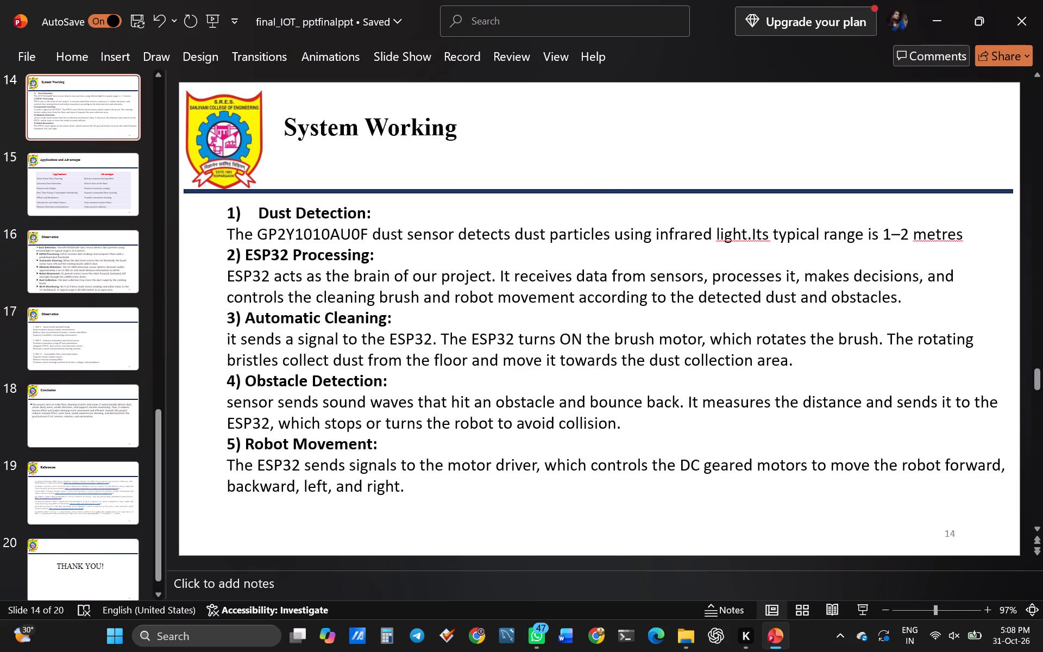
drag(228, 402, 648, 418)
key(BackSpace)
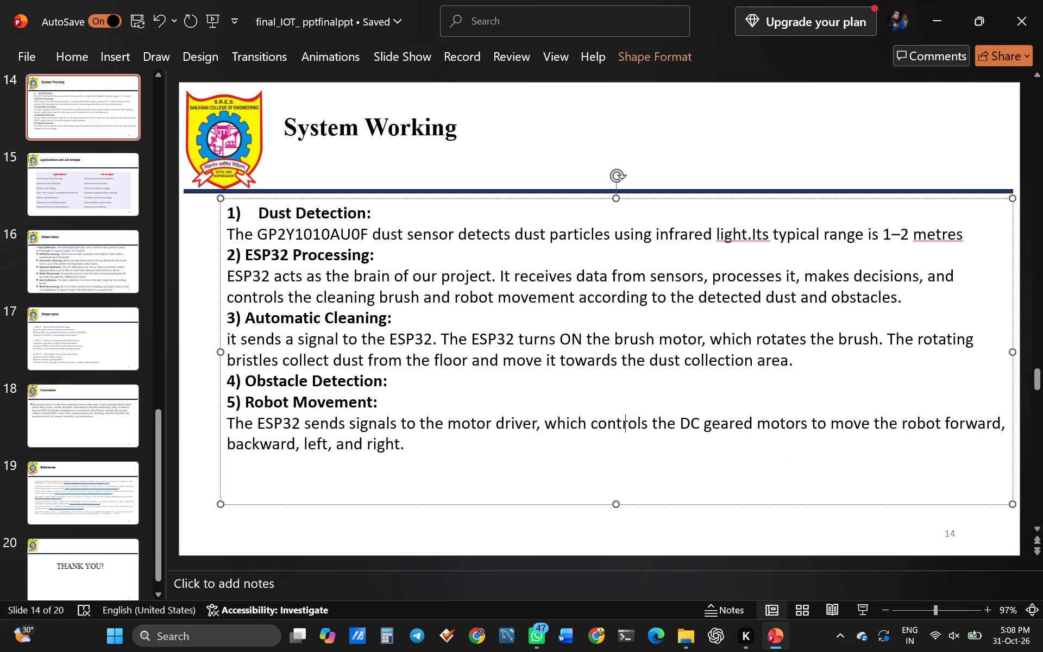
click(412, 390)
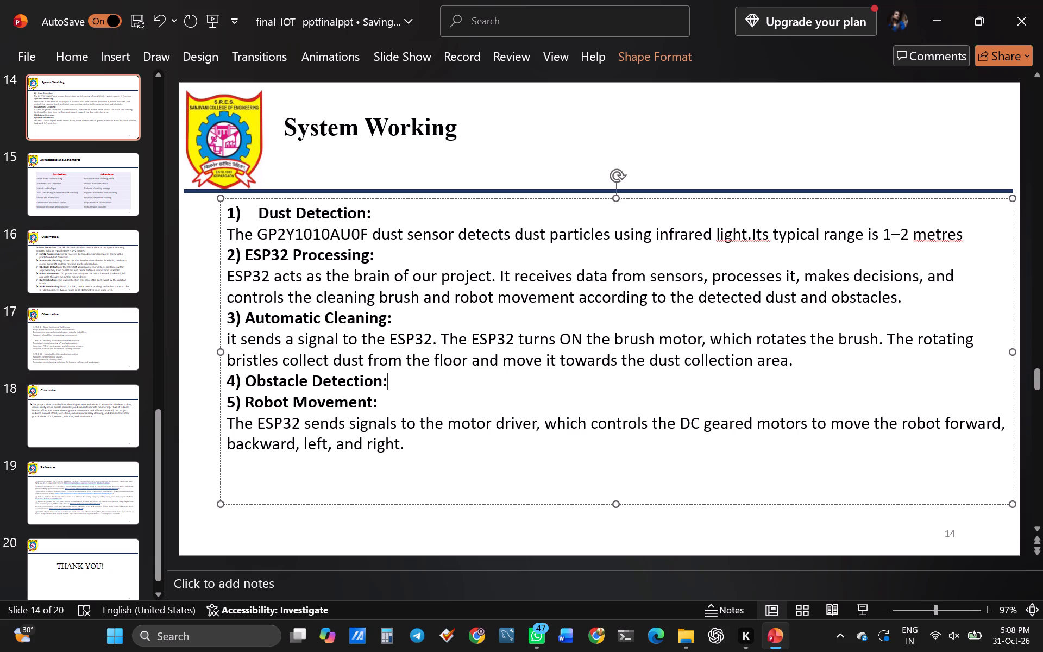
key(Return)
key(ctrl+v)
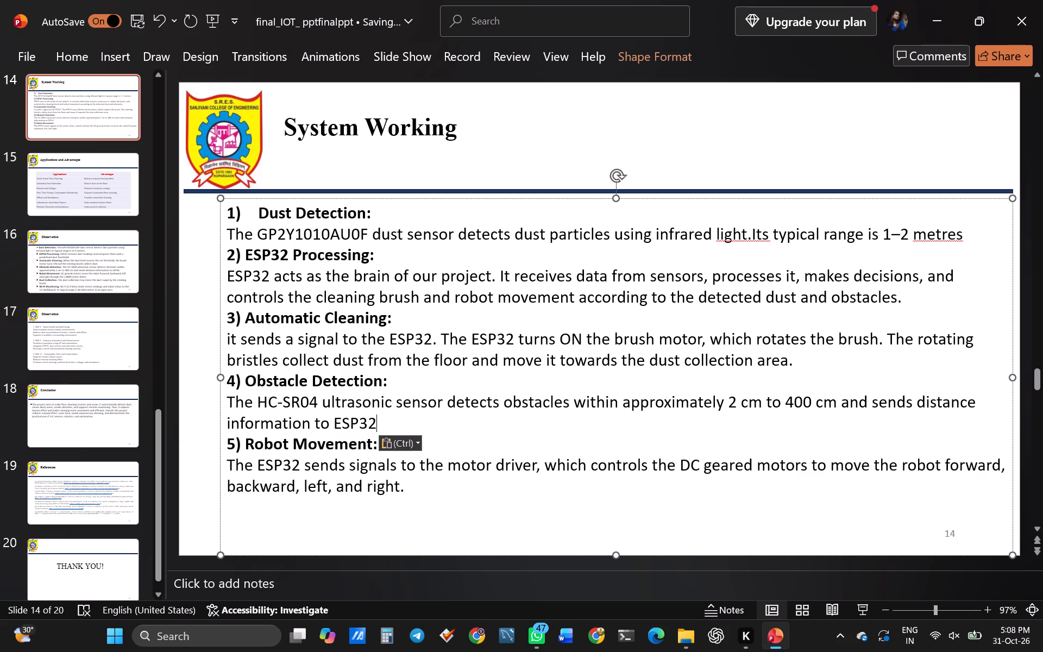
click(458, 455)
key(ctrl+s)
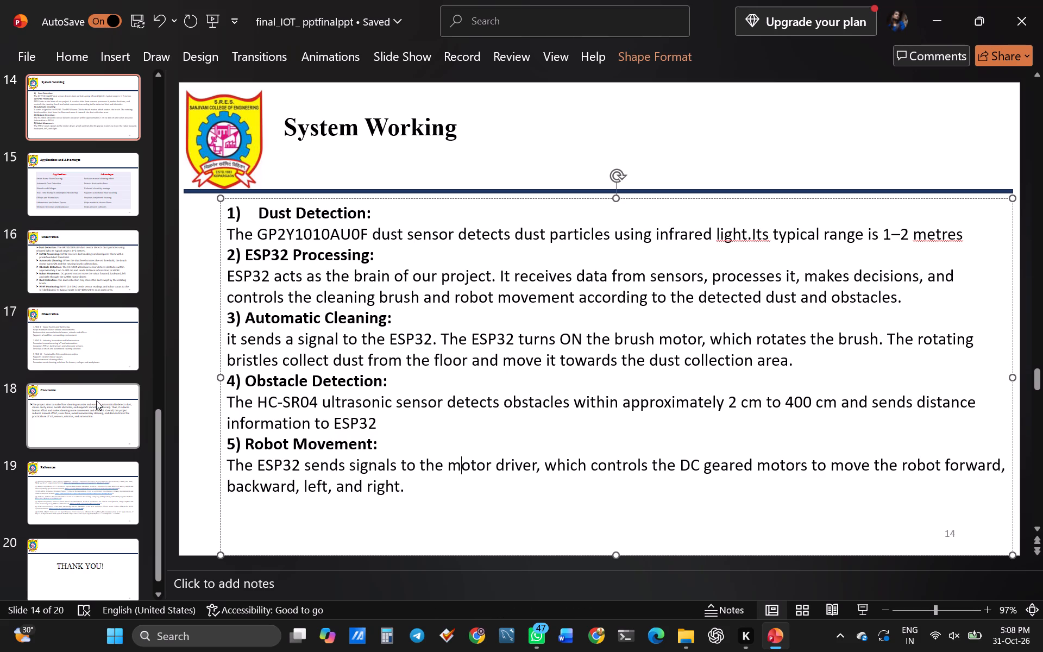
Return to the Observation slide (slide 16) and look back towards the preceding slides.
click(90, 353)
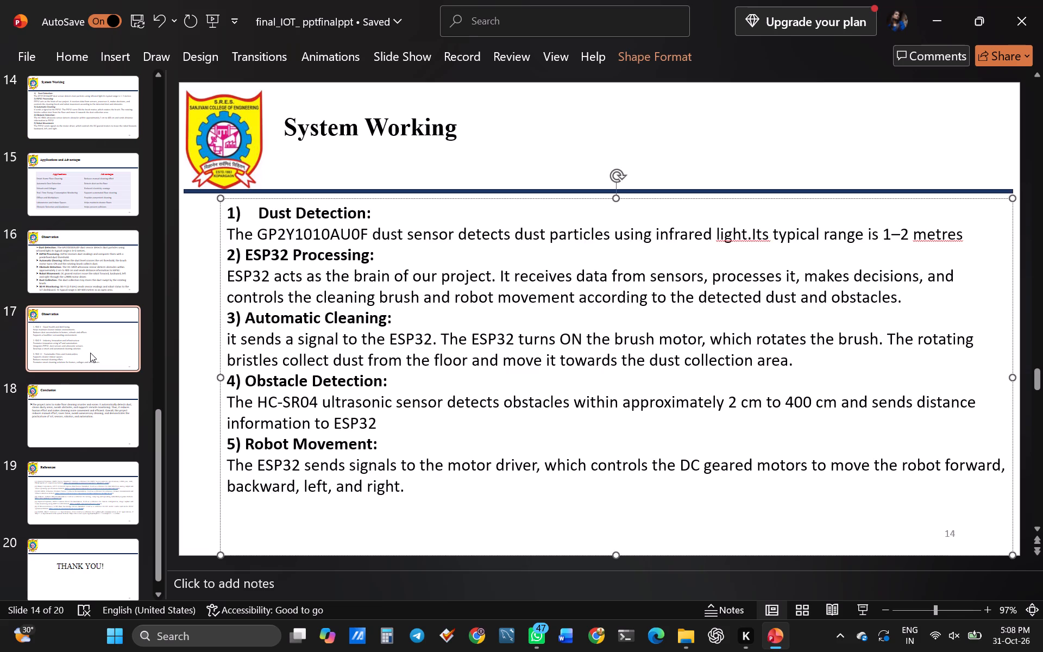
click(104, 274)
scroll(104, 274, up, 1)
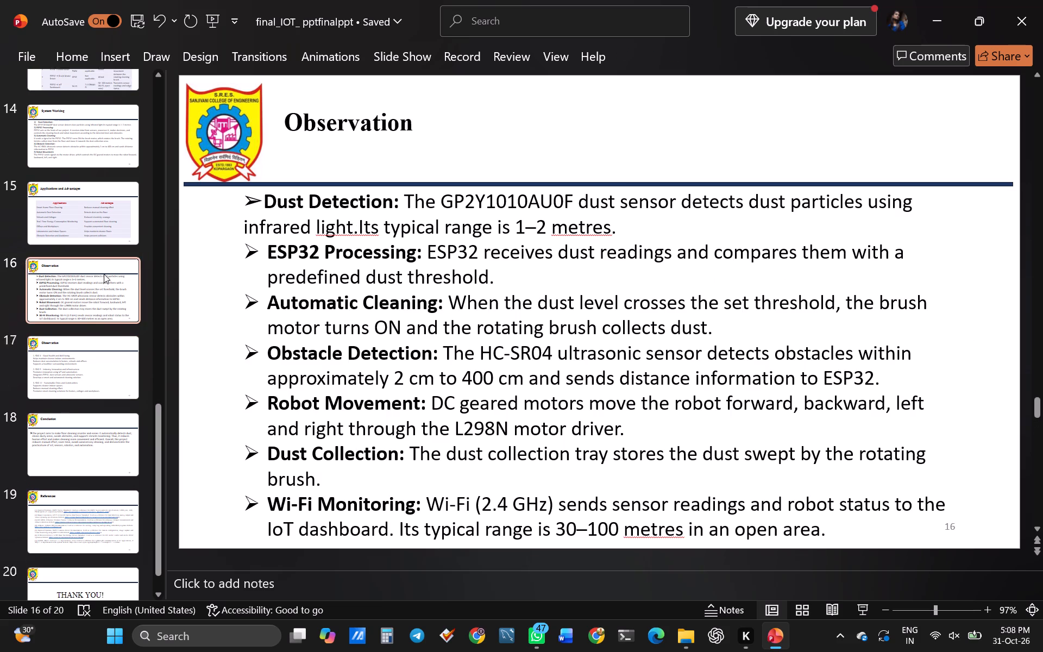
Compare the text of the System Working slide (slide 14) with that of the Observation slide (slide 16).
scroll(104, 274, up, 1)
click(78, 179)
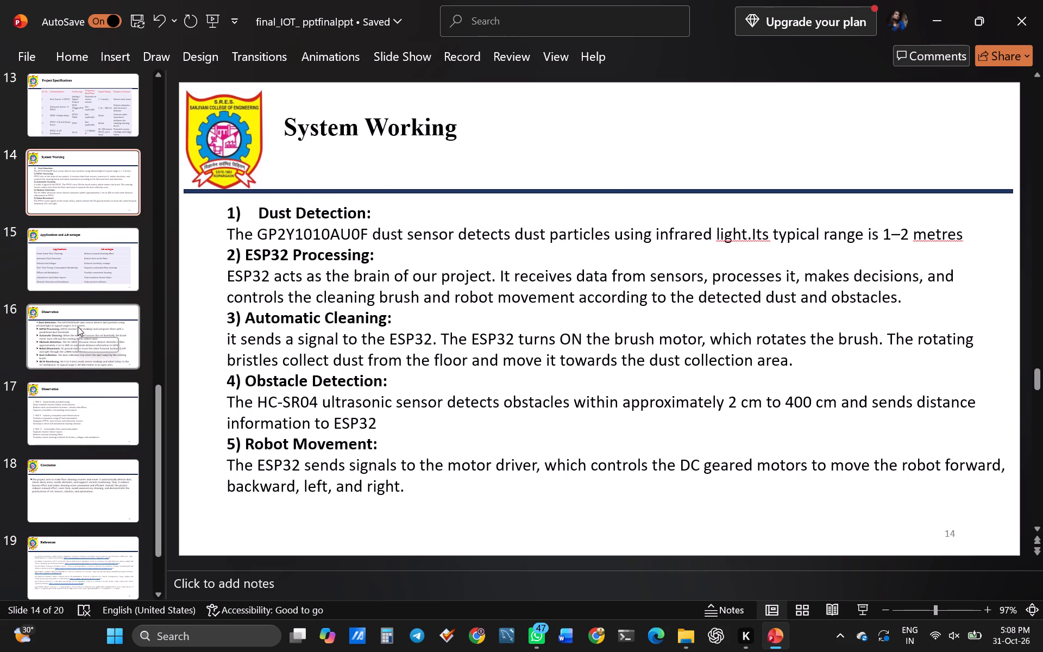
click(78, 327)
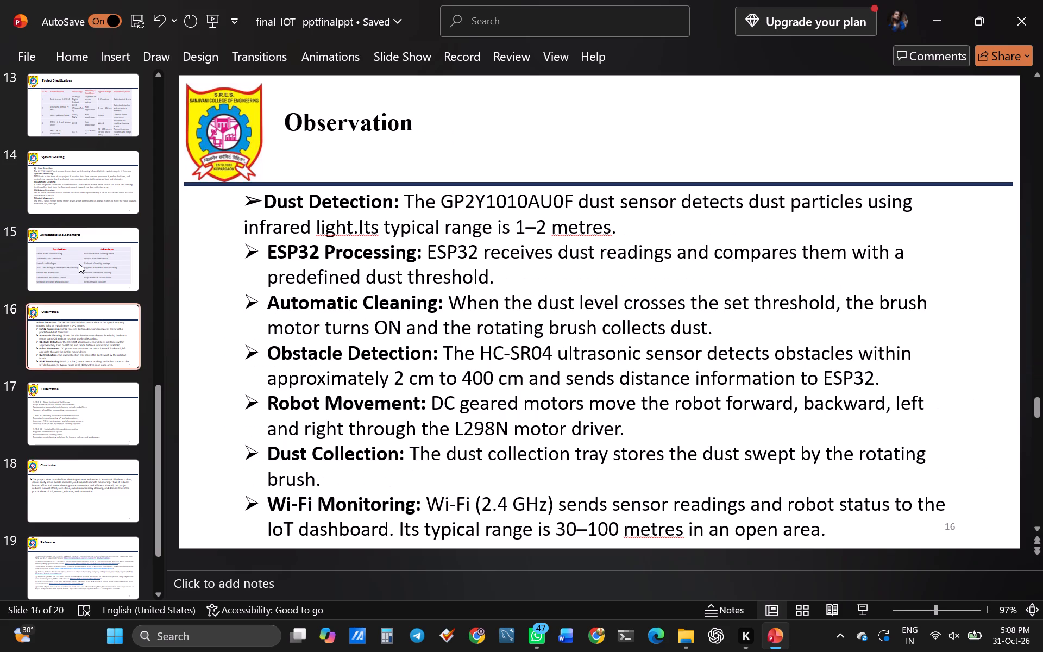
click(56, 183)
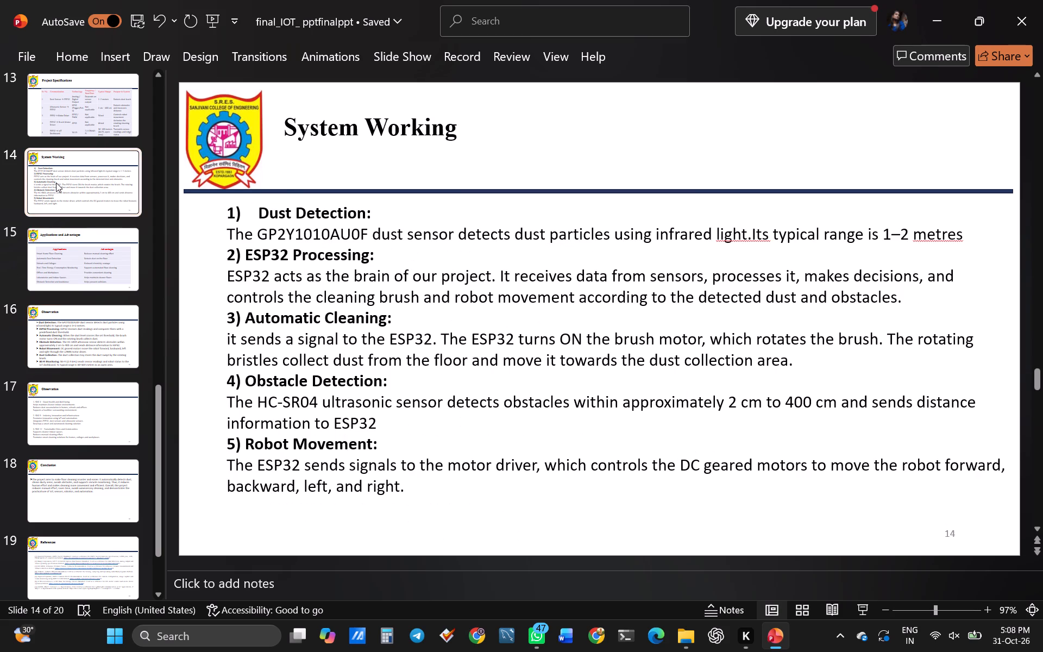
On the Index slide (slide 2), delete the System Working text from the Contents cell of row 9.
scroll(56, 183, up, 14)
scroll(56, 183, up, 11)
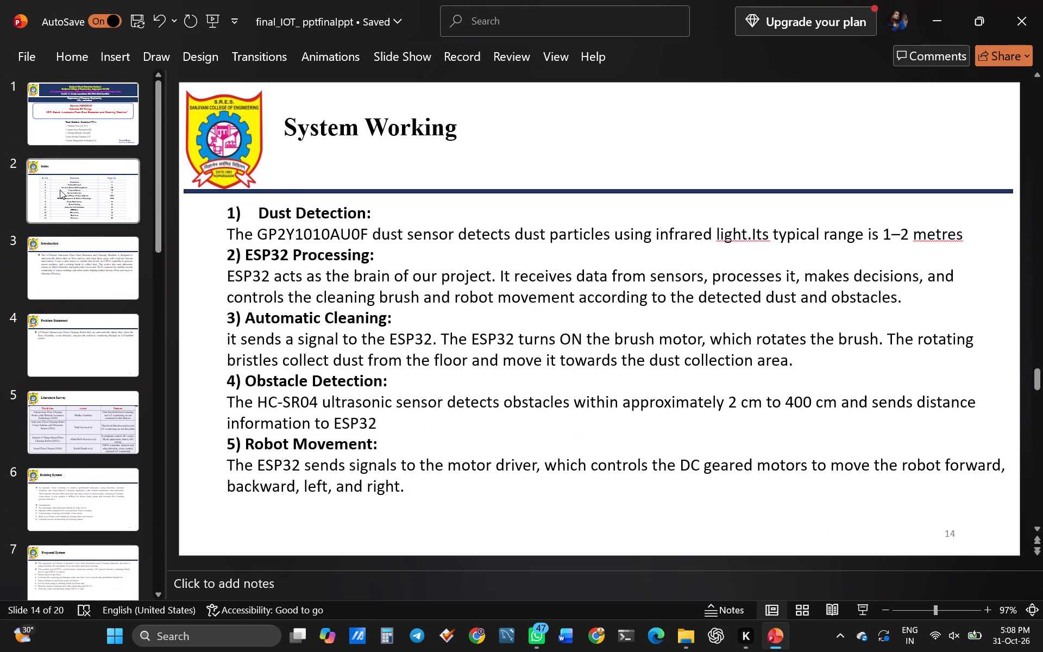
click(60, 190)
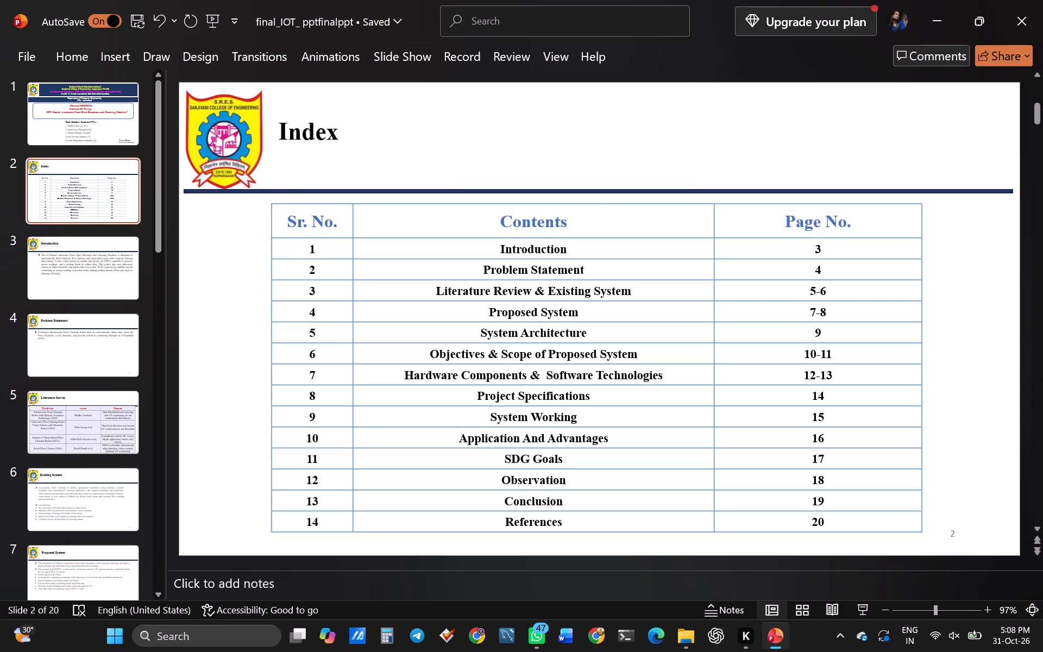
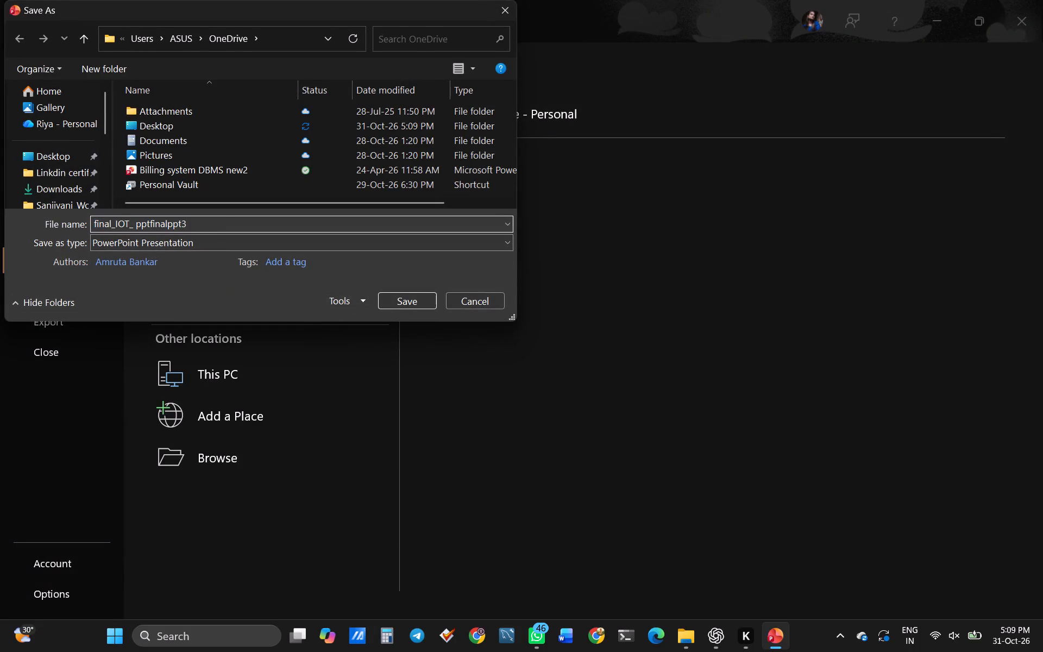
Save a copy of the presentation in the OneDrive folder under the file name "final_IOT_ ppt3".
click(181, 222)
key(BackSpace)
key(BackSpace)
key(BackSpace)
key(BackSpace)
key(BackSpace)
key(BackSpace)
key(BackSpace)
key(BackSpace)
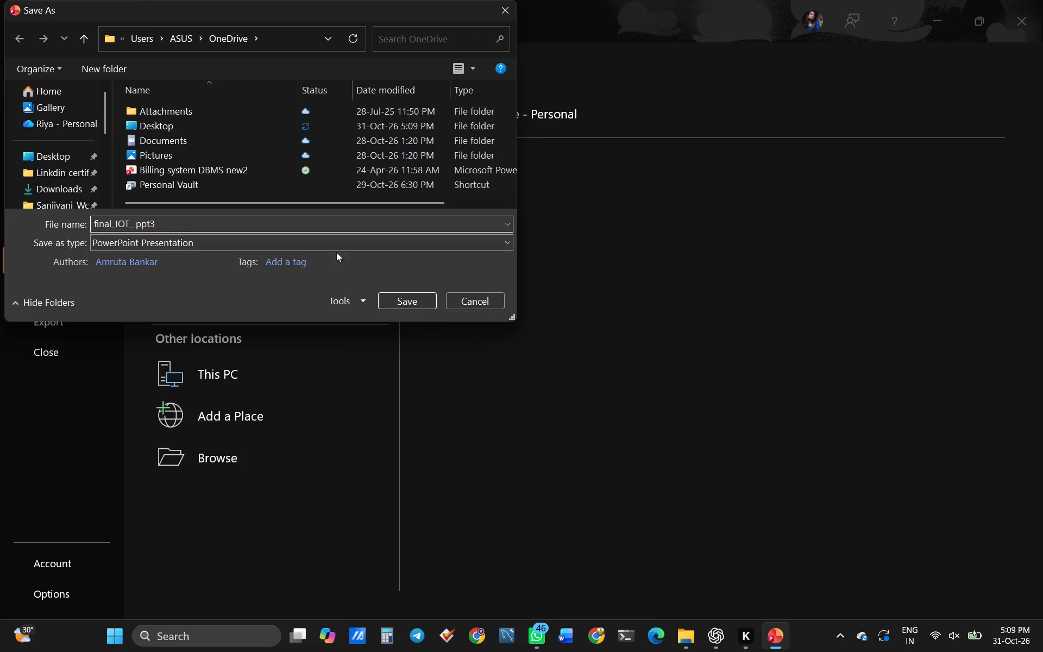
click(385, 299)
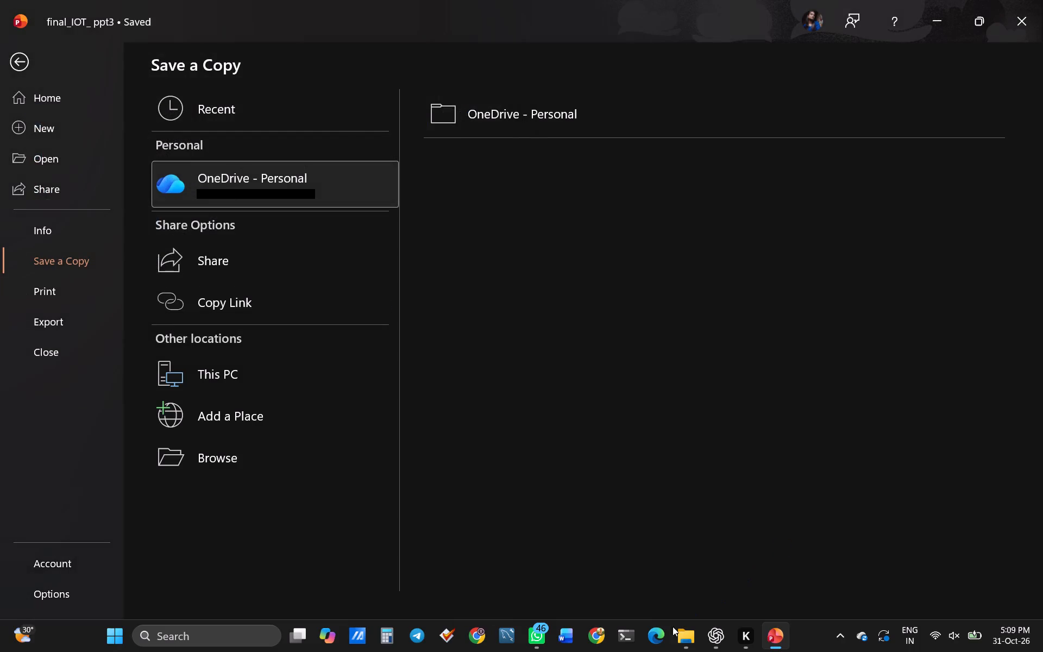
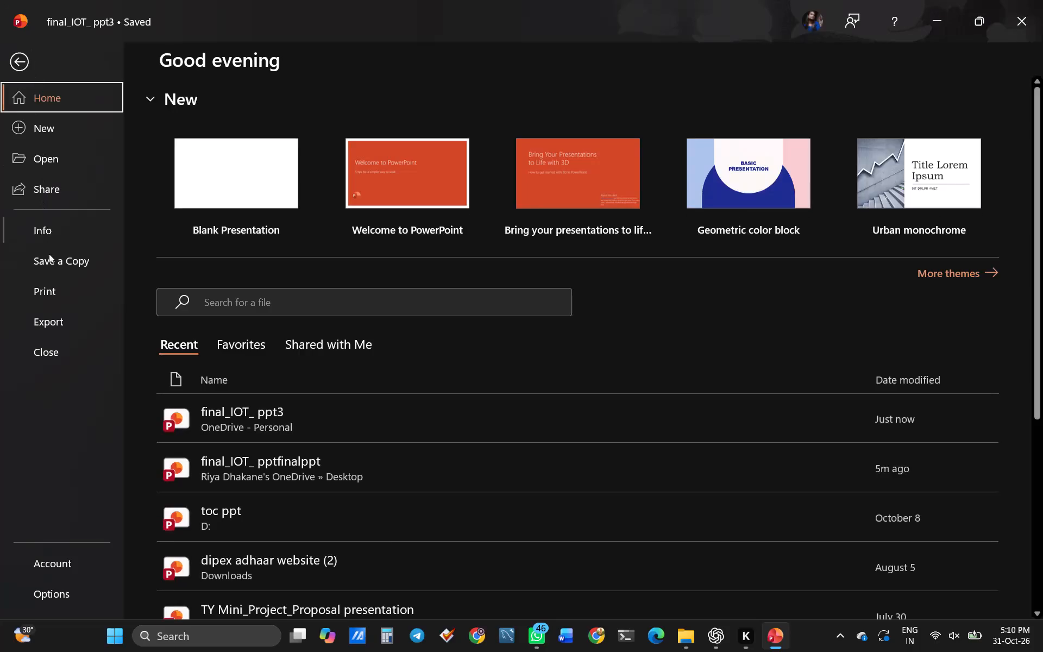
Save a copy of the presentation to the Desktop folder as final_IOT_ ppt3 in PowerPoint Presentation format.
click(51, 258)
click(503, 128)
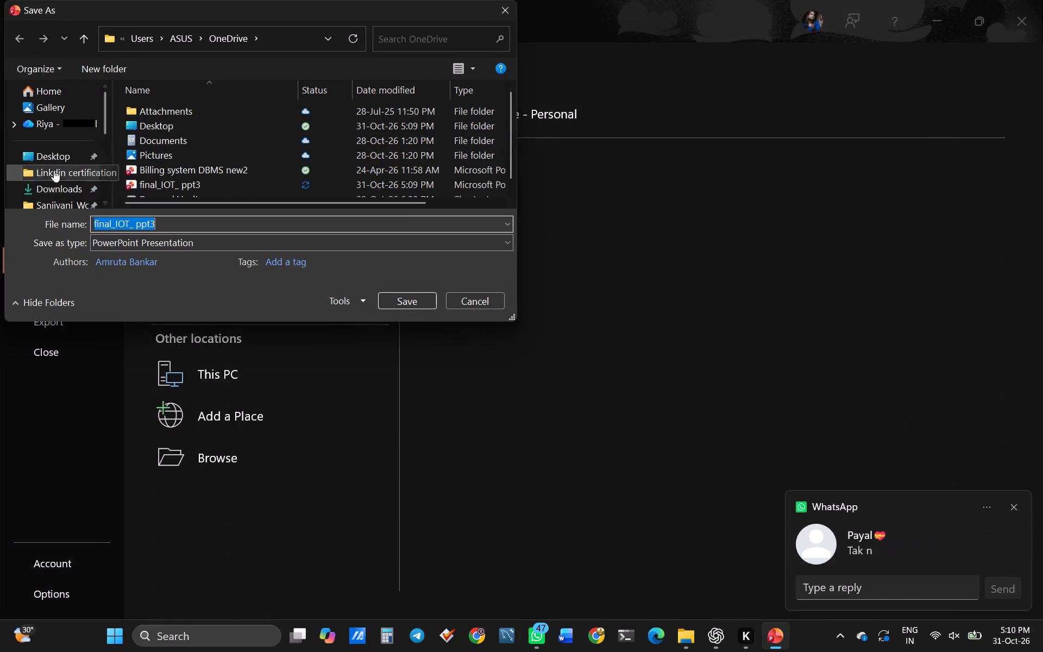
click(72, 156)
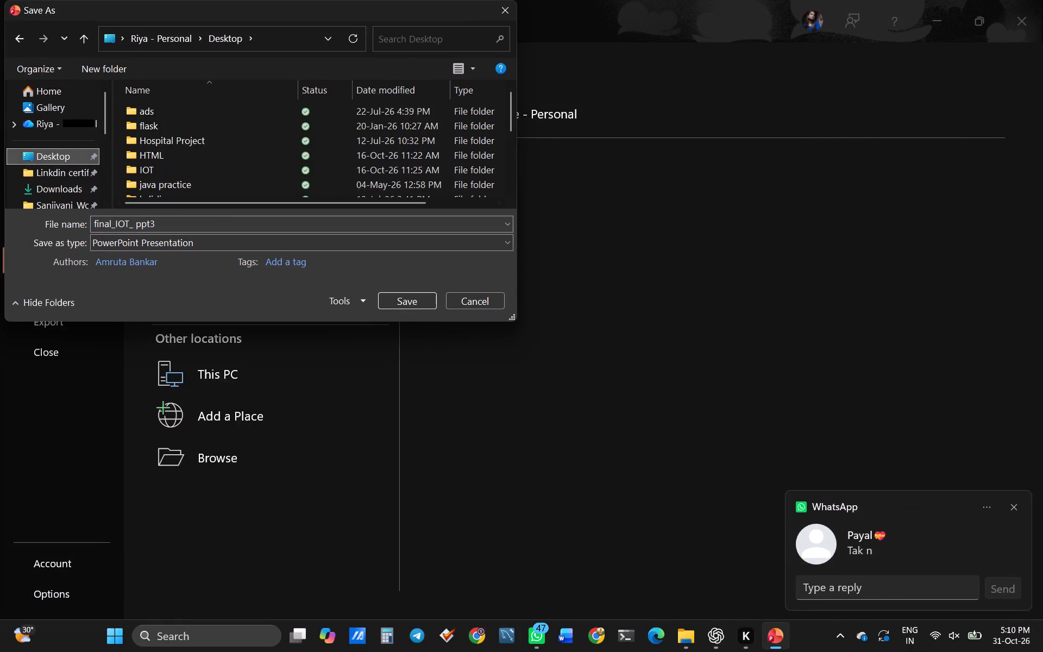
click(411, 302)
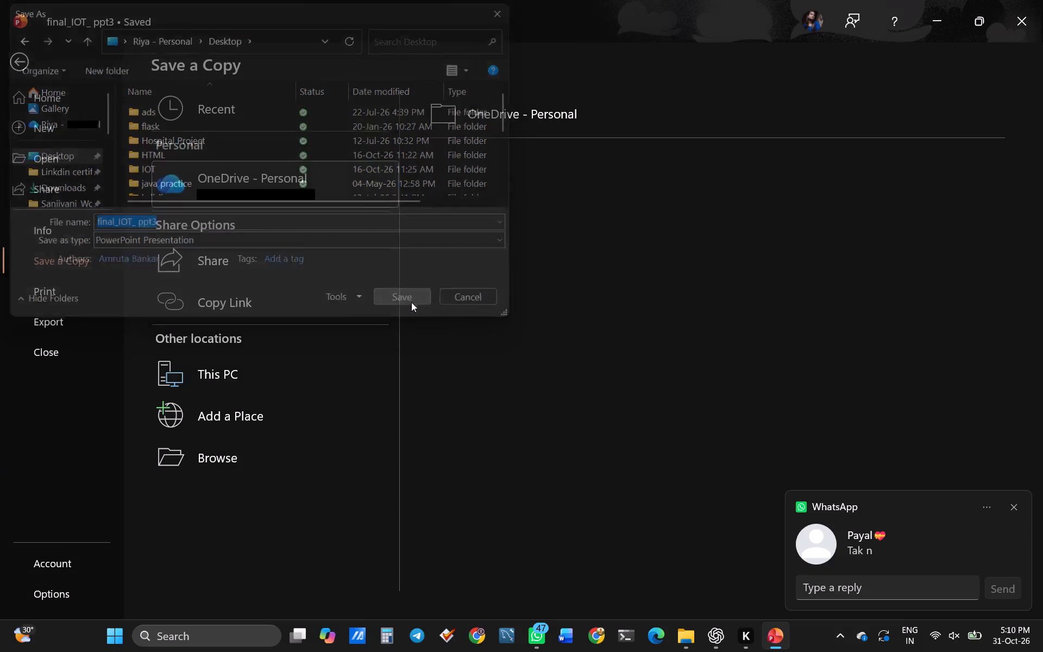
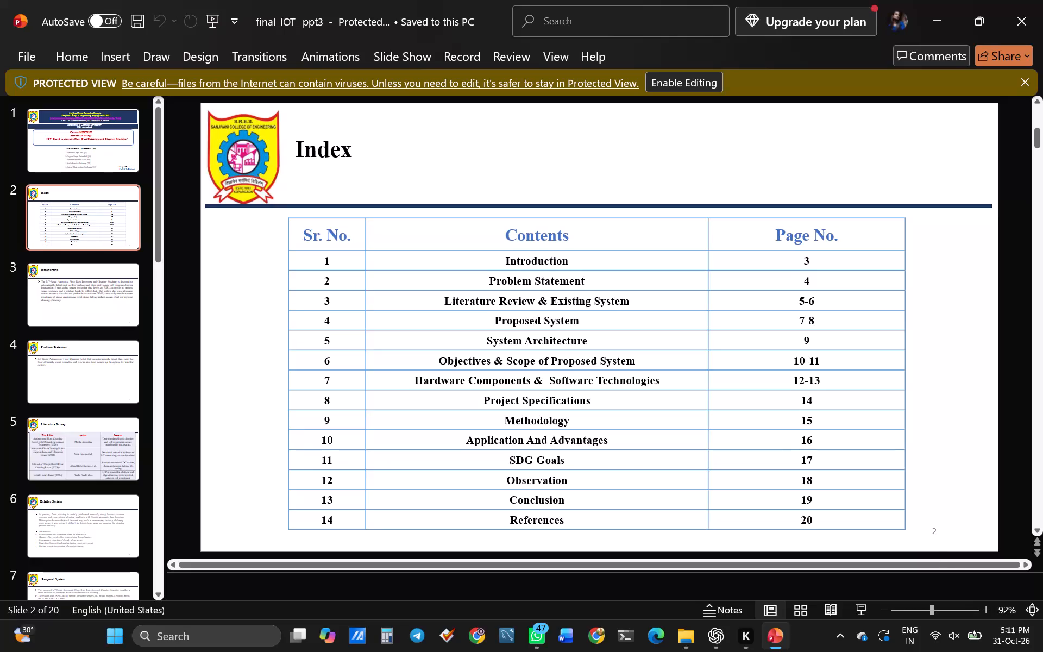
Review the slides of the Protected View copy of final_IOT_ ppt3 in order, from the Index on slide 2 through the SDG content on slide 17.
key(Down)
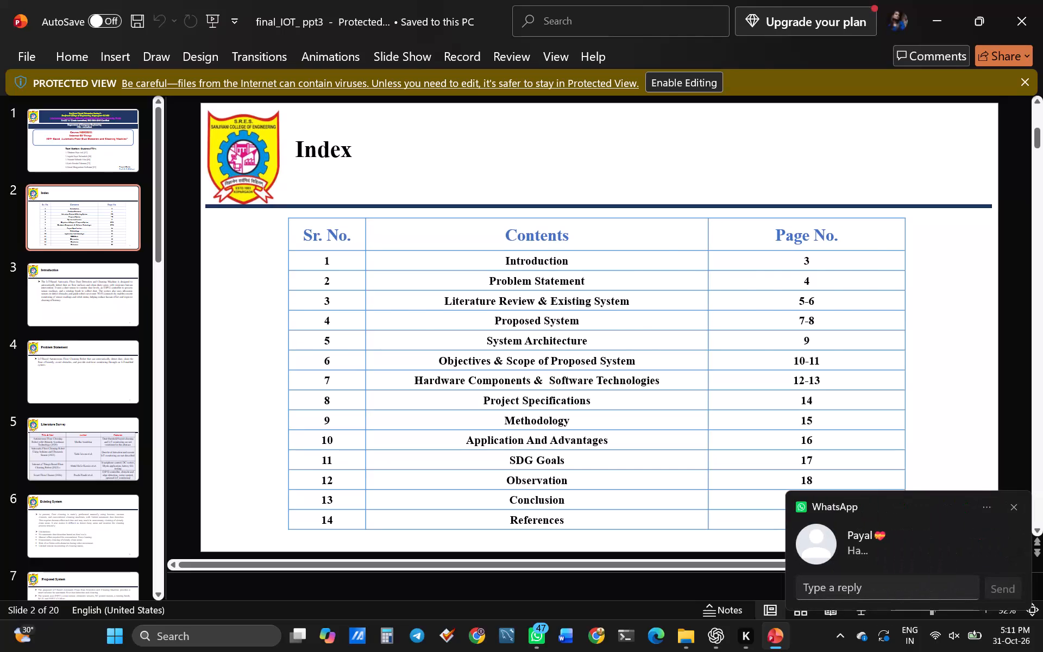
key(Down)
key(Down)
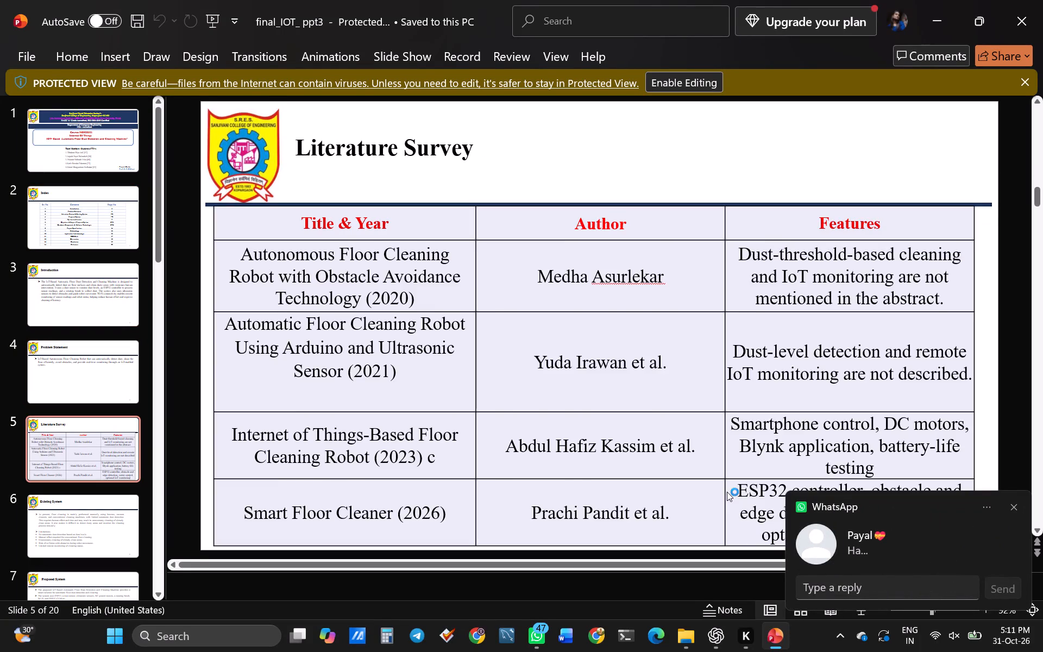
key(Down)
key(Down)
key(Down)
key(Down)
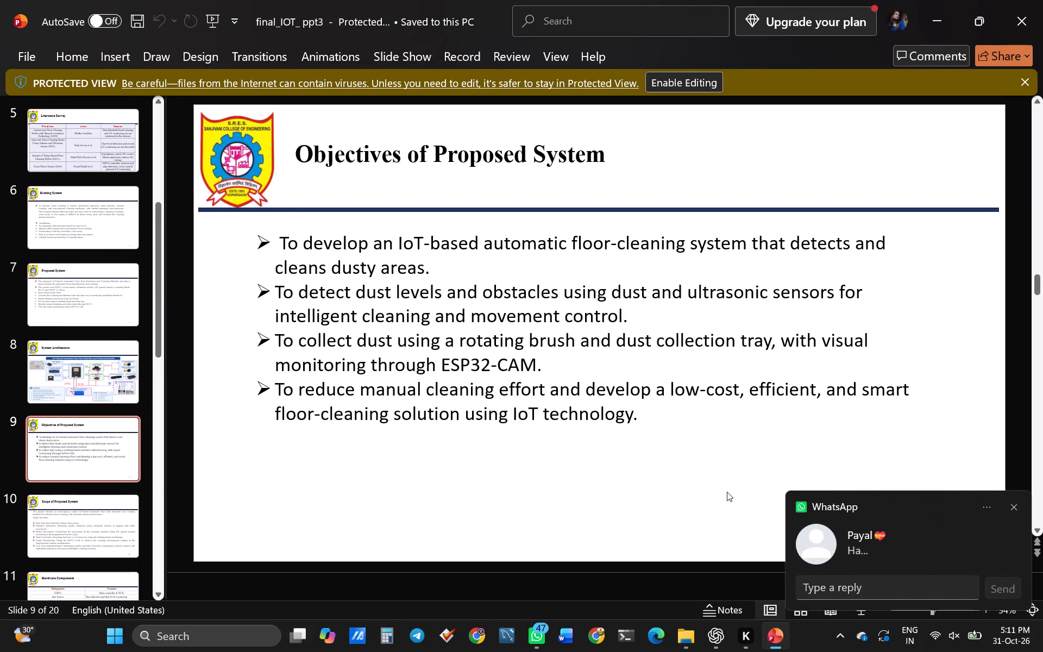
key(Down)
key(Down)
key(Down)
key(Down)
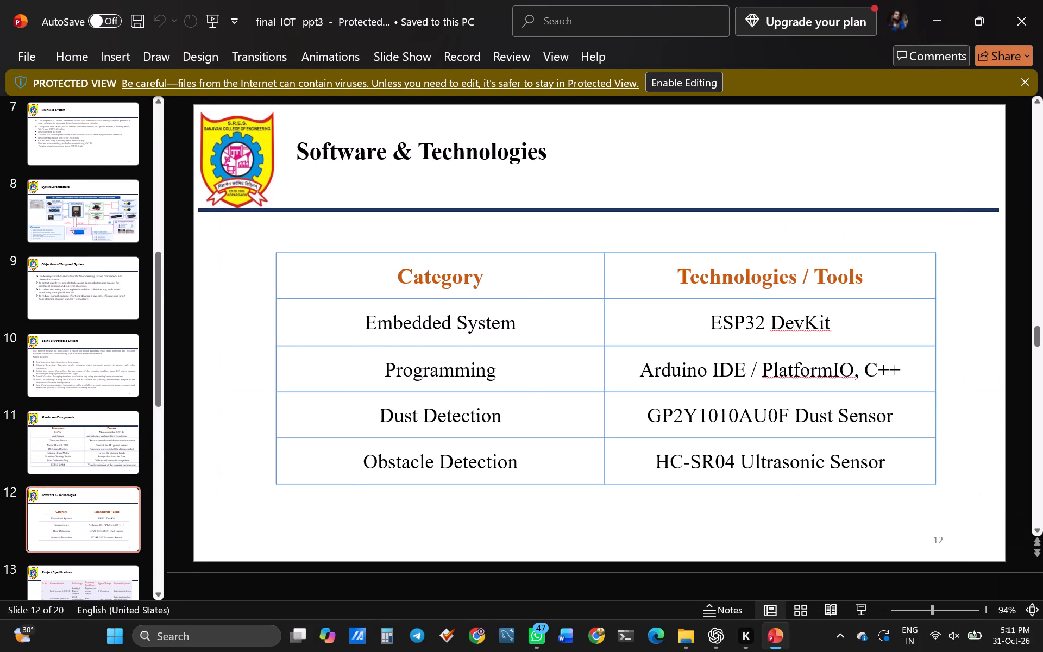
key(Down)
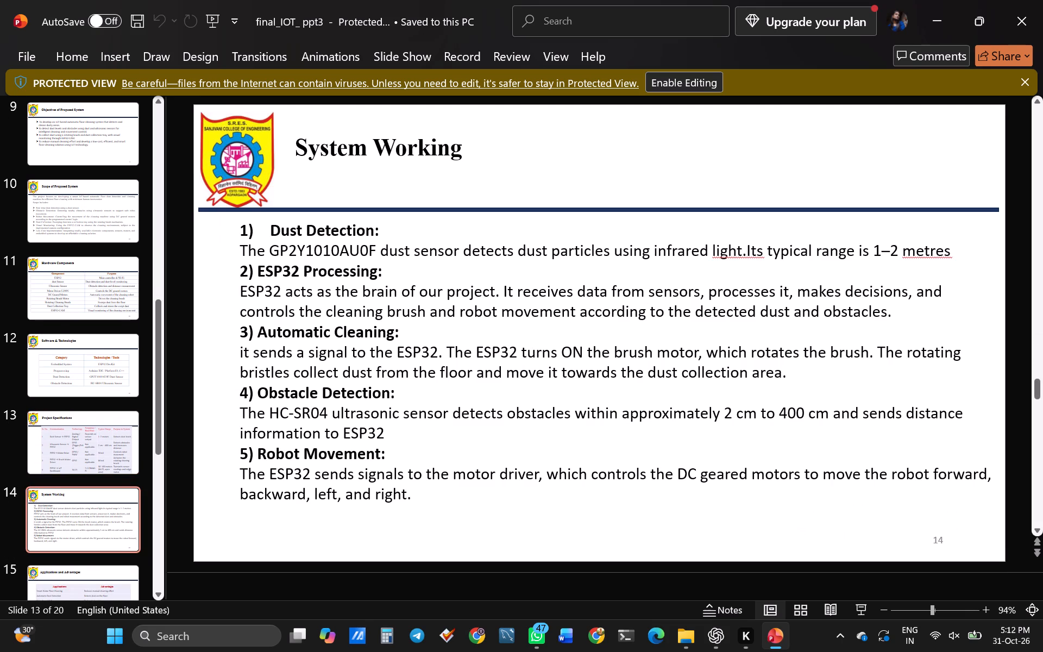
key(Down)
key(Down)
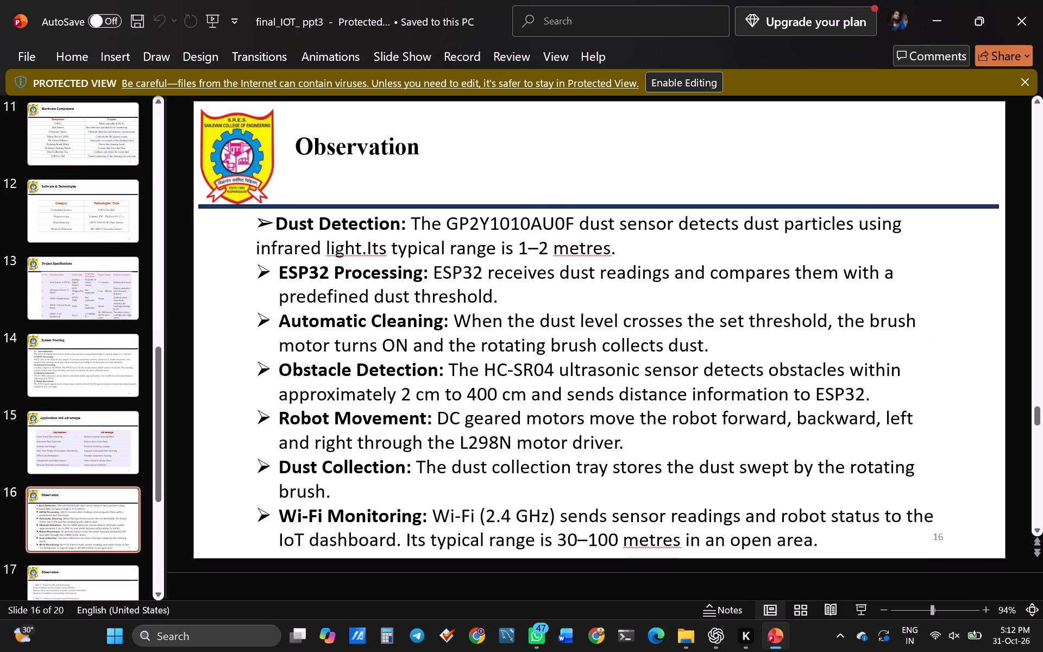
key(Down)
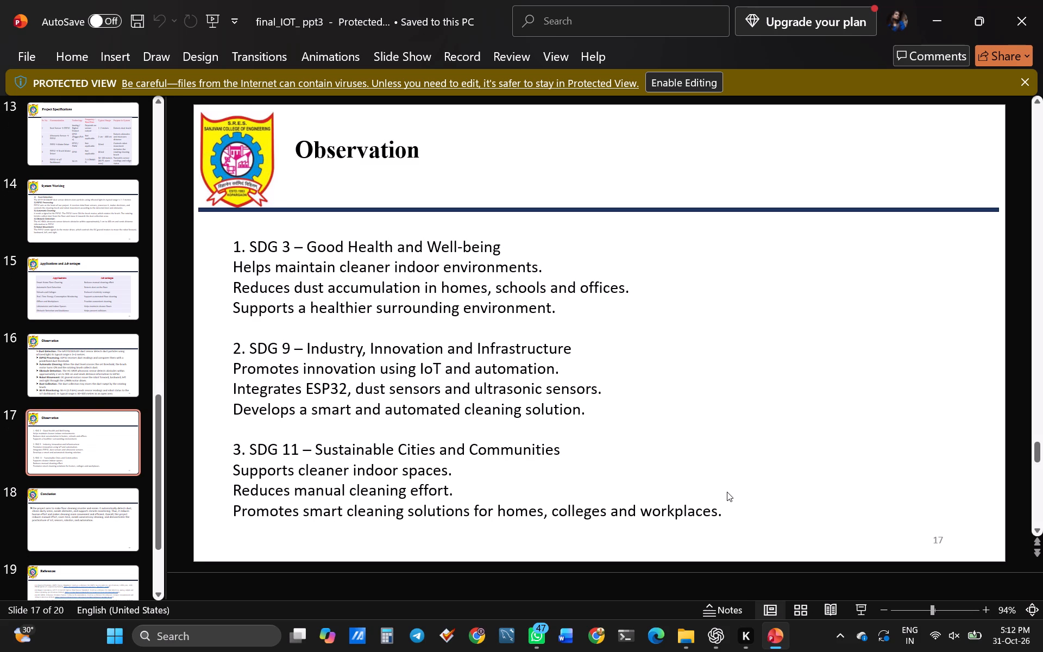
key(Down)
key(Up)
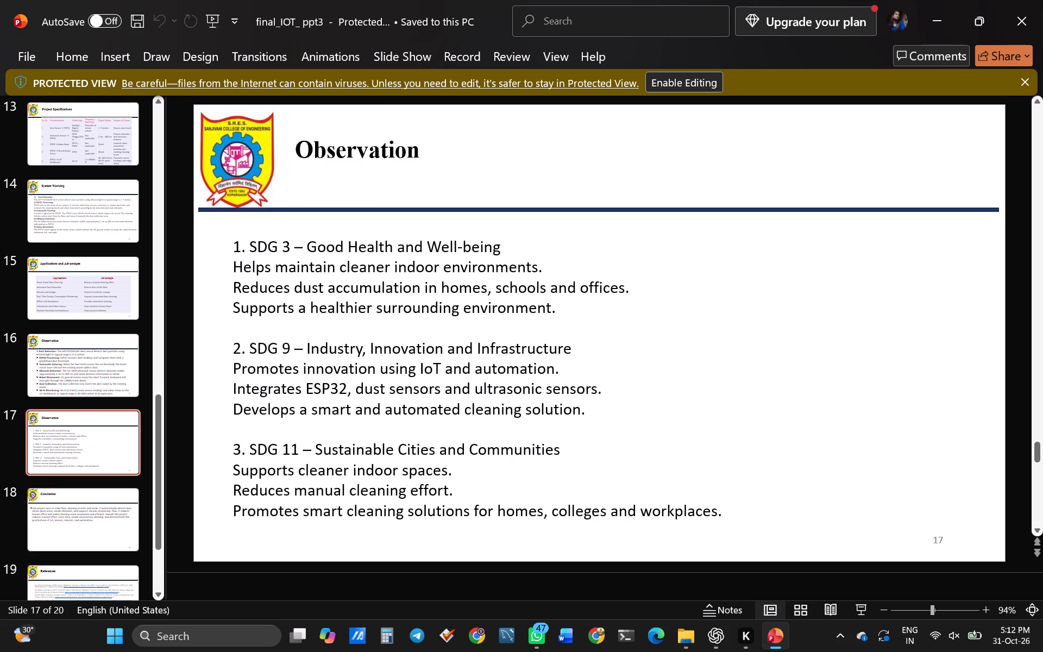
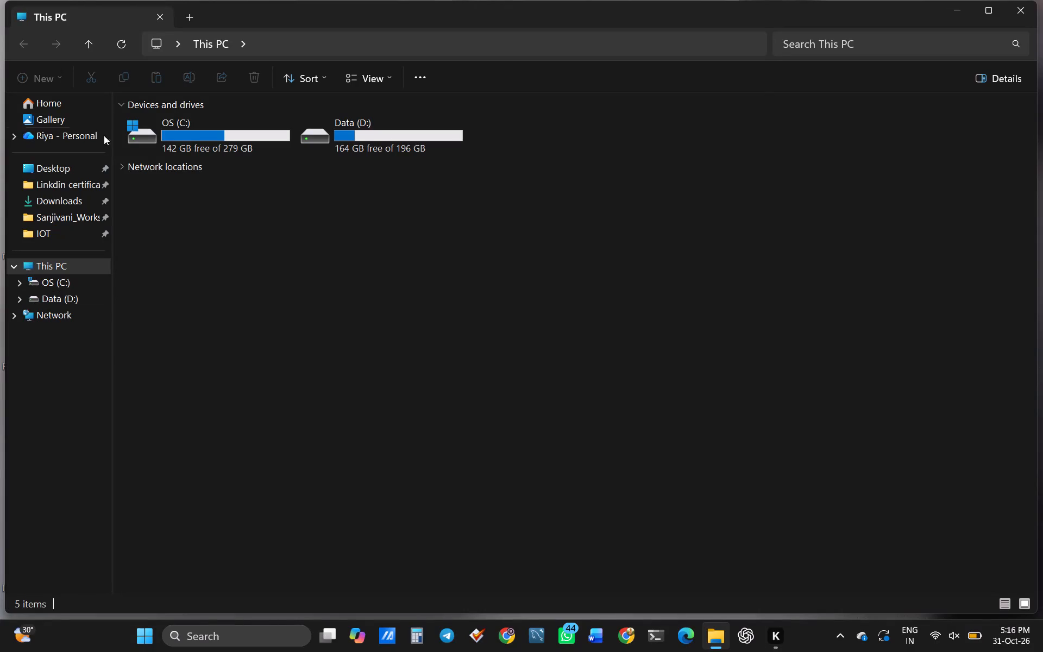
Open the saved final_IOT_ ppt3 presentation from the Desktop folder to check it, and minimize its window.
click(78, 172)
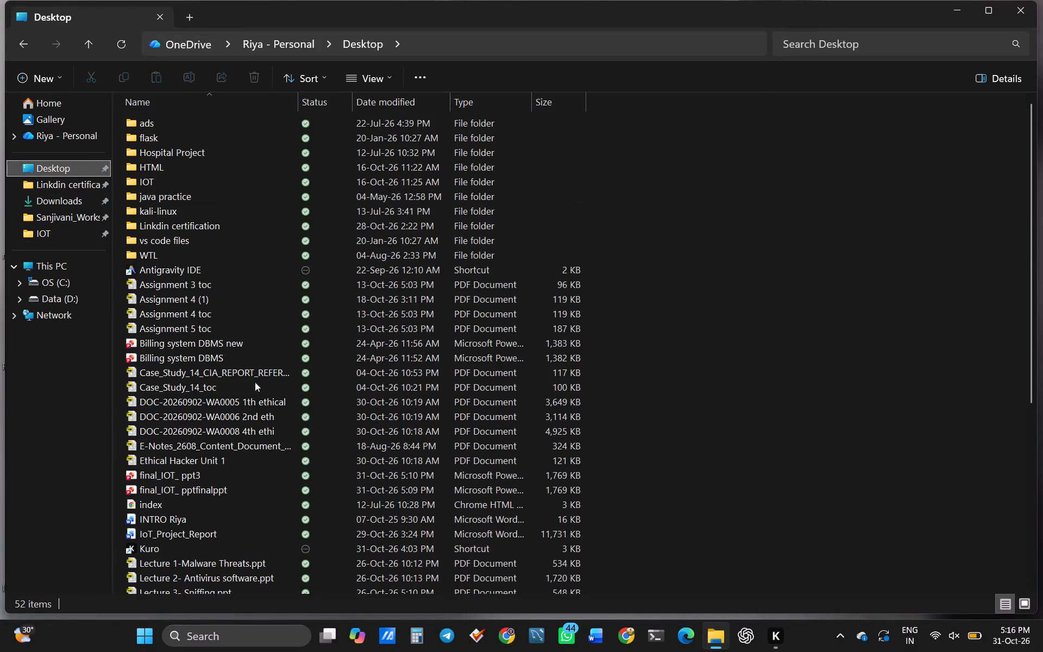
double_click(247, 481)
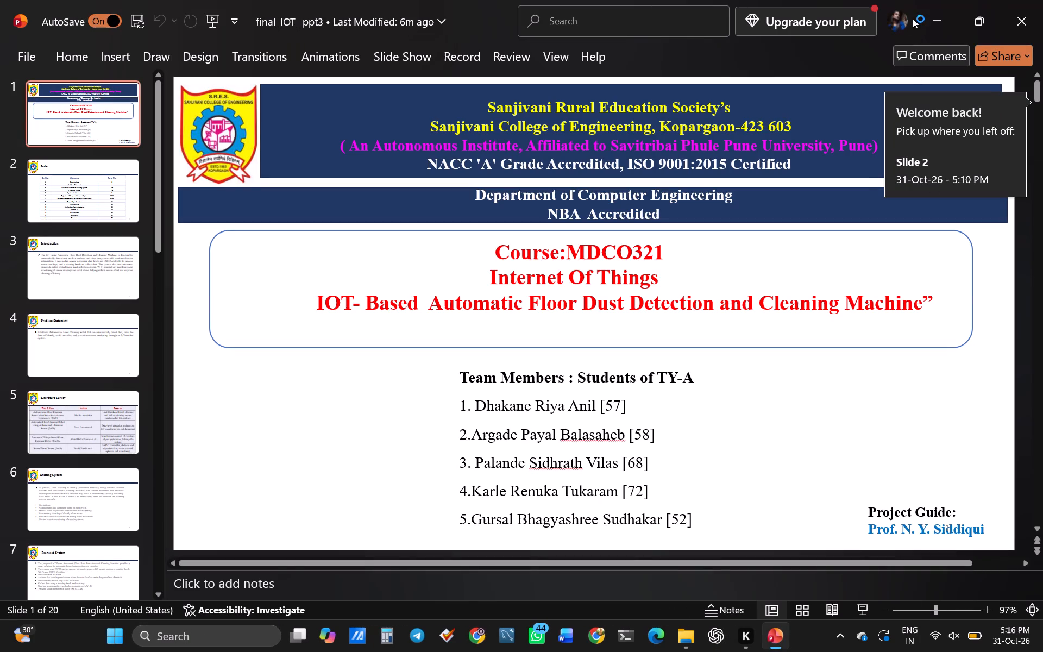
click(926, 22)
click(1020, 0)
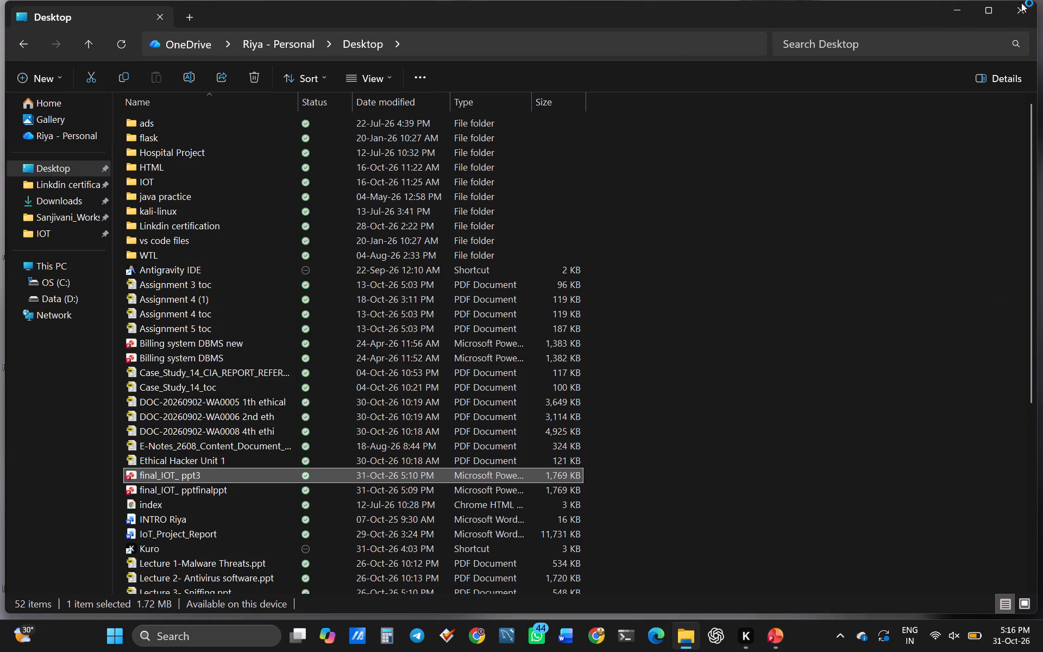
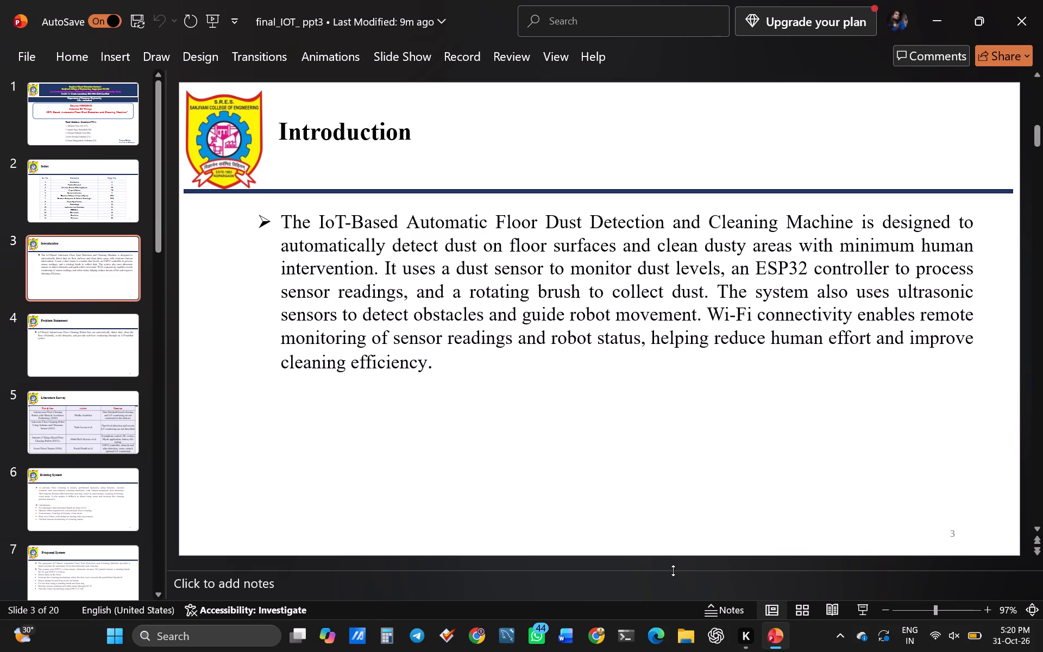
Review the slides in order from the Introduction on slide 3 through the SDG content on slide 17.
key(Down)
key(Down)
key(Down)
key(Down)
key(Down)
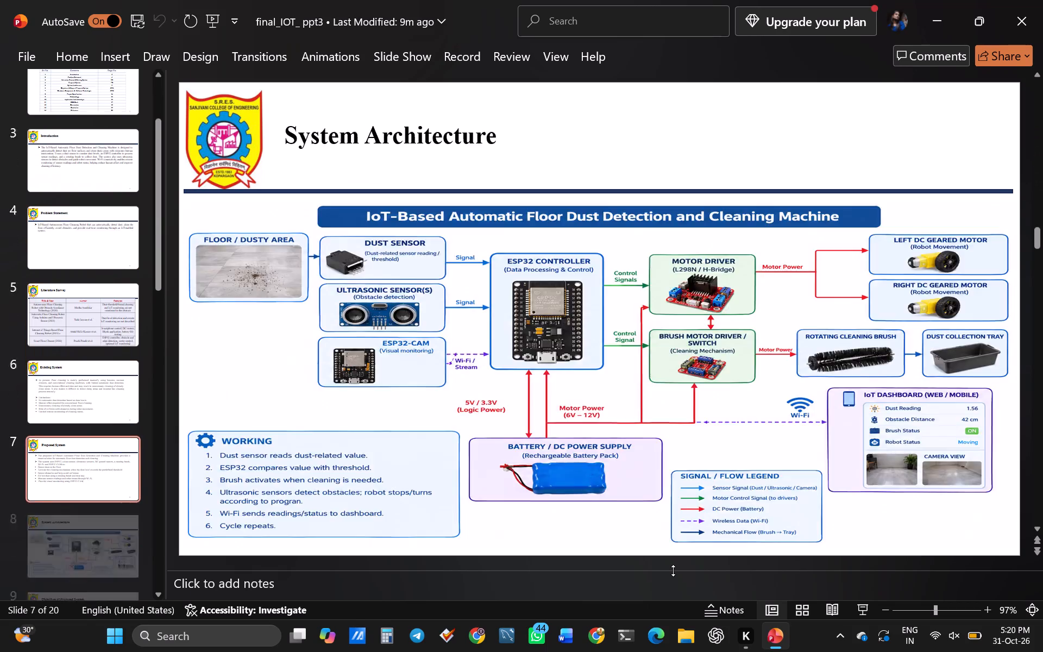
key(Down)
key(Down)
key(Down)
key(Down)
key(Down)
key(Down)
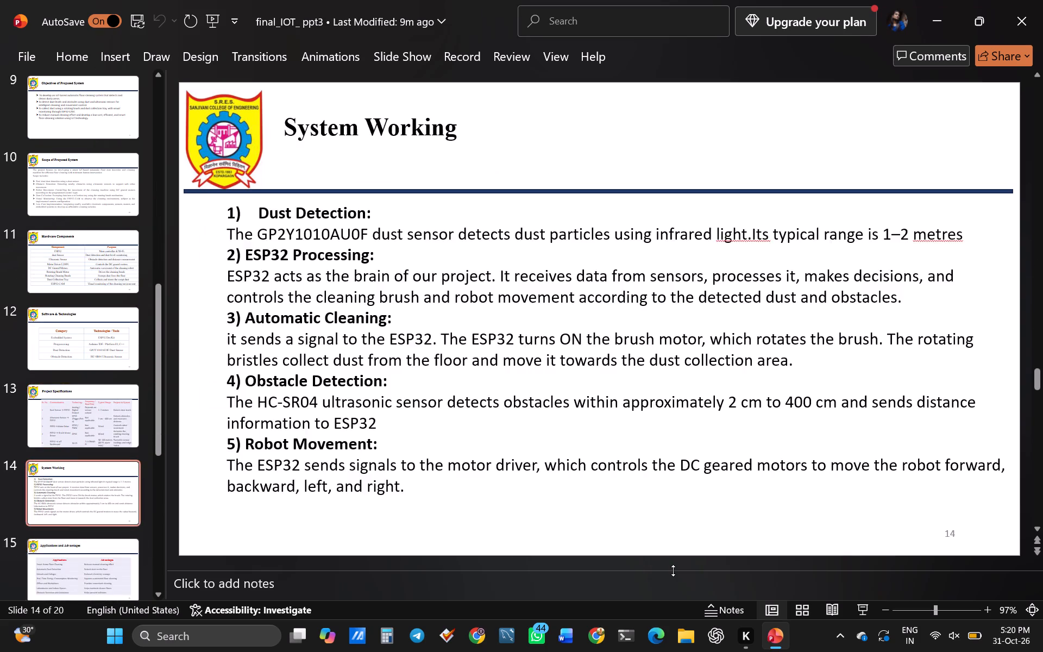
key(Down)
key(Down)
key(Down)
Examine slides 13 to 18, comparing the two slides titled Observation (16 and 17) and their content.
key(Up)
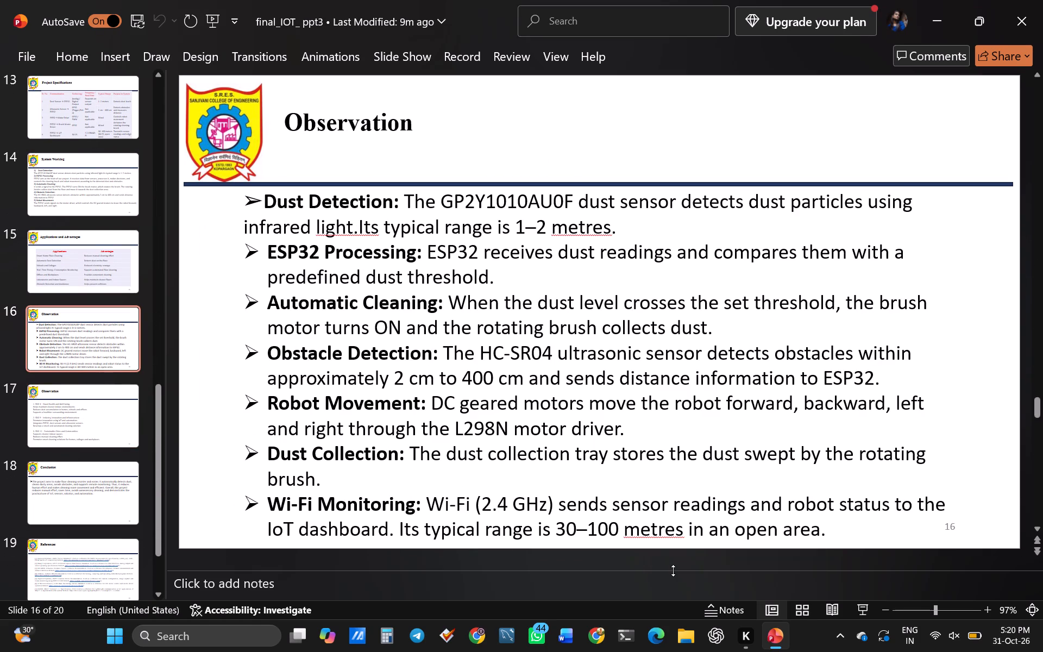
key(Up)
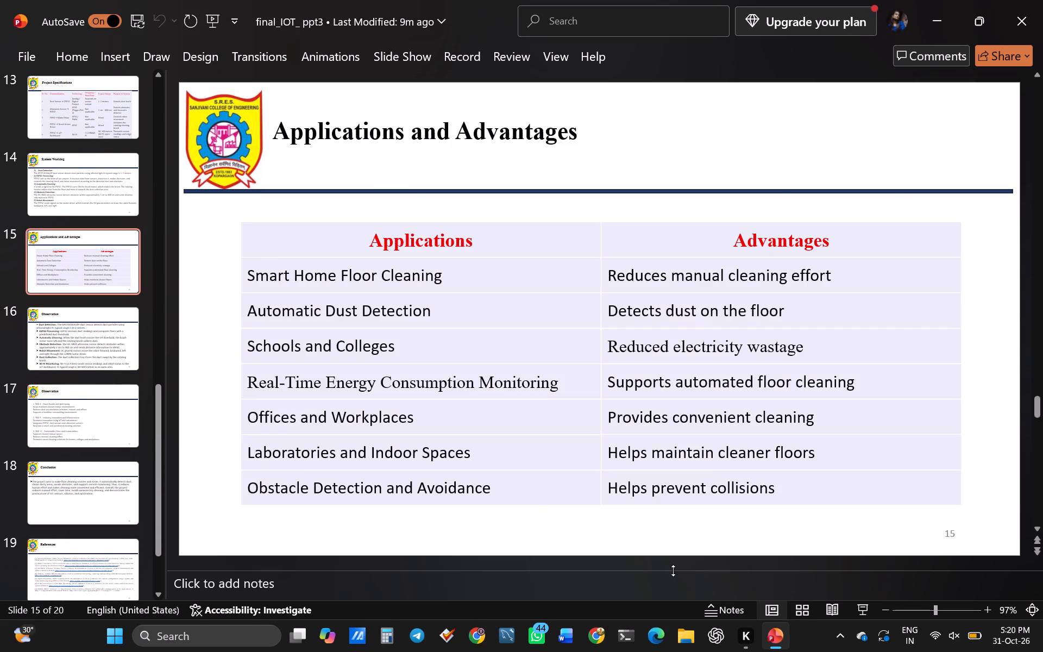
key(Up)
key(Up)
key(Down)
key(Down)
key(Down)
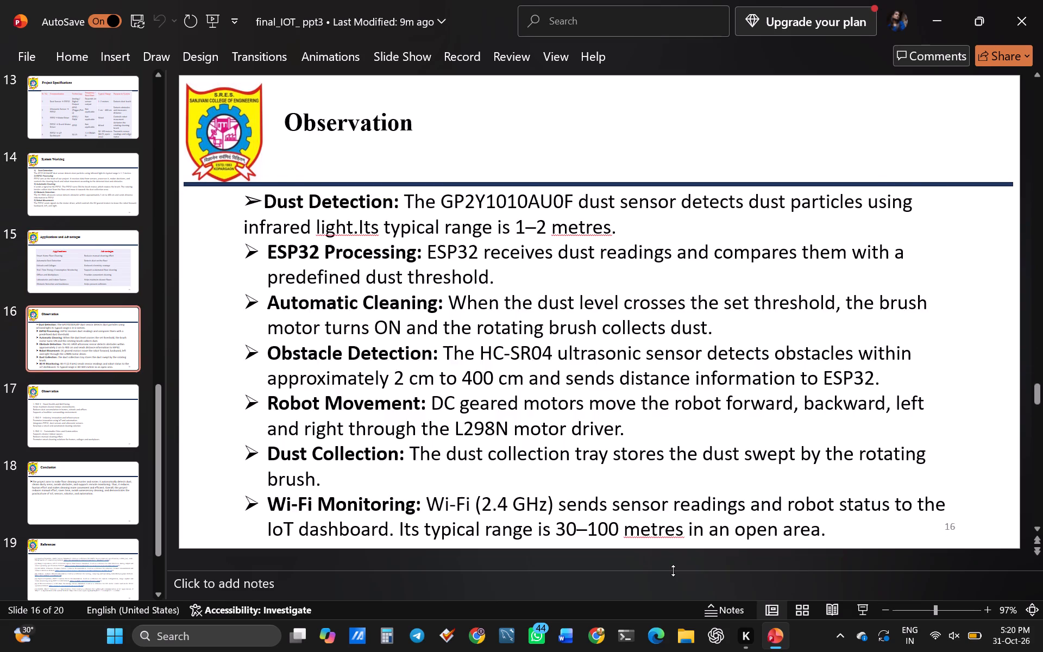
key(Down)
key(Down)
key(Up)
key(Up)
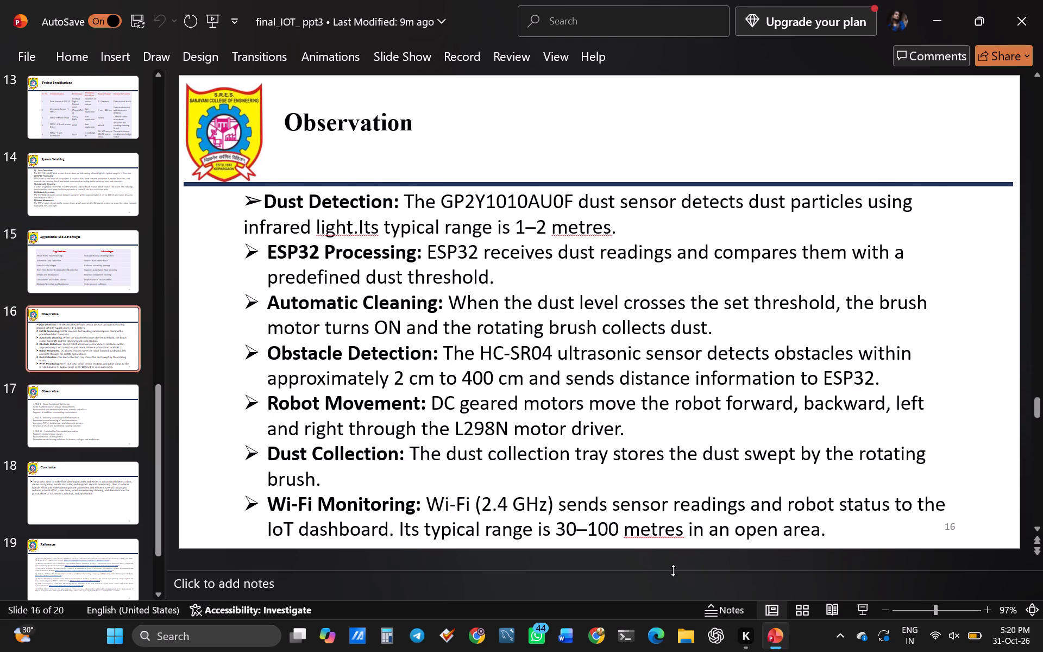
key(Down)
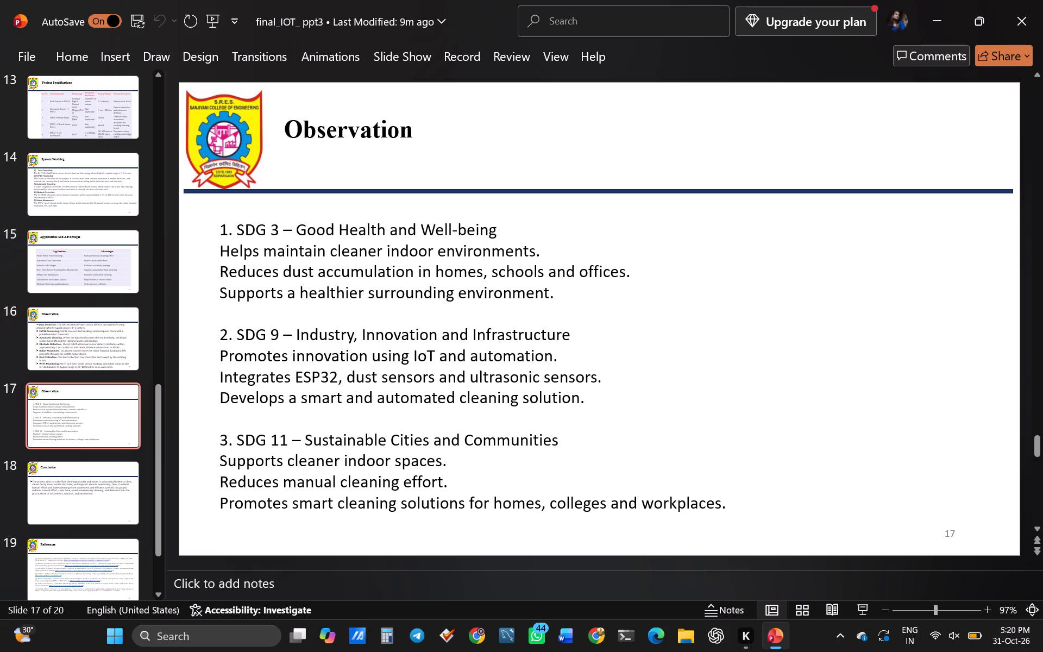
key(Up)
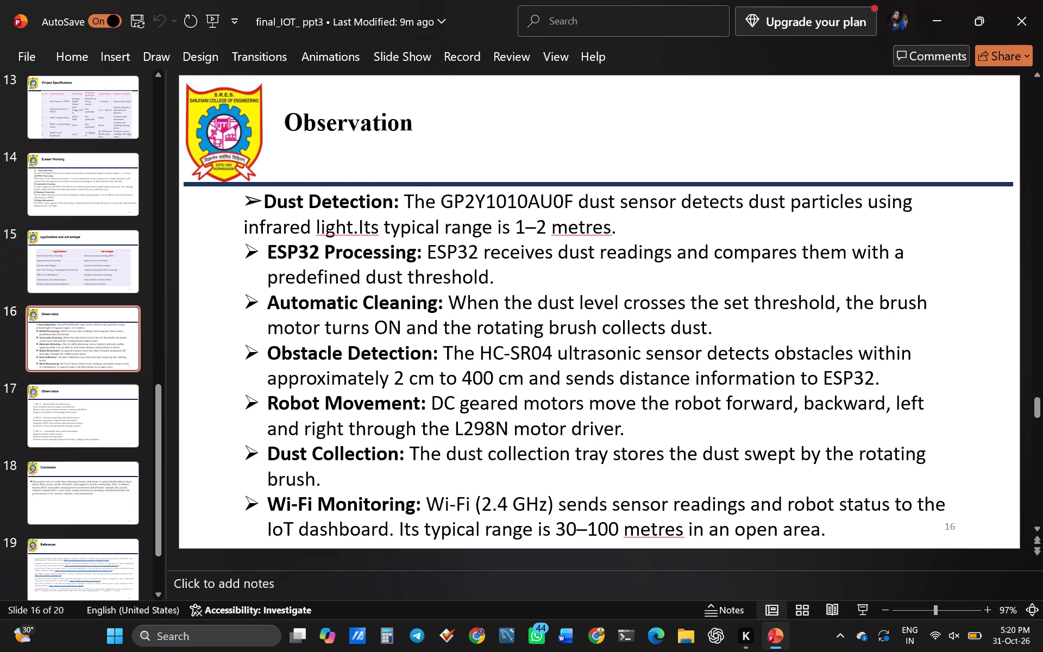
key(Down)
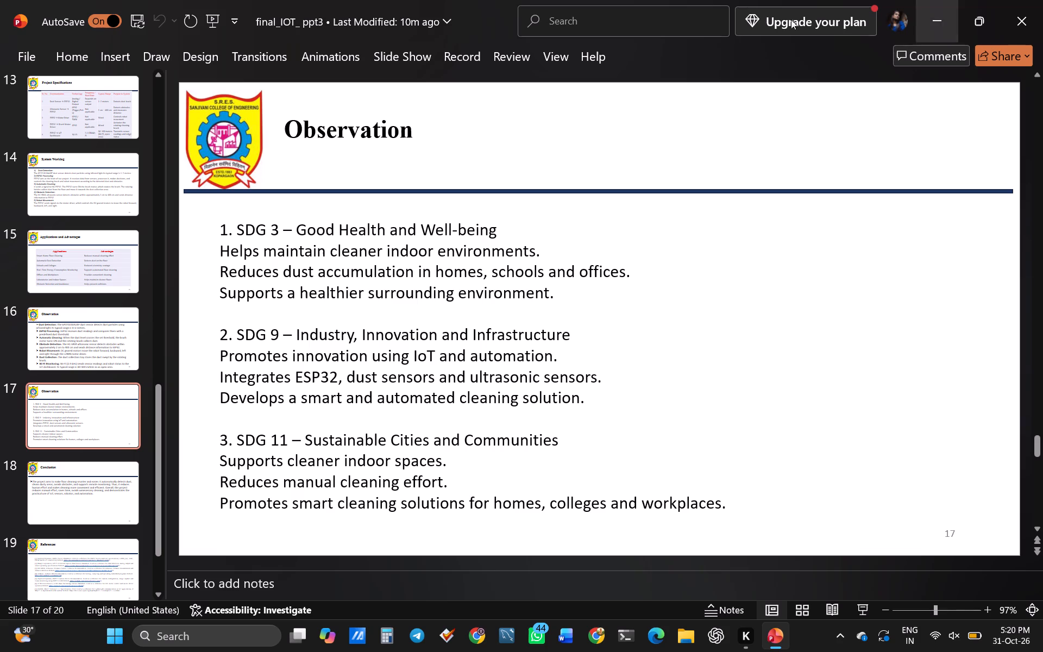
Open the "Observation" title on slide 17, above the SDG points, for editing.
click(431, 141)
click(410, 134)
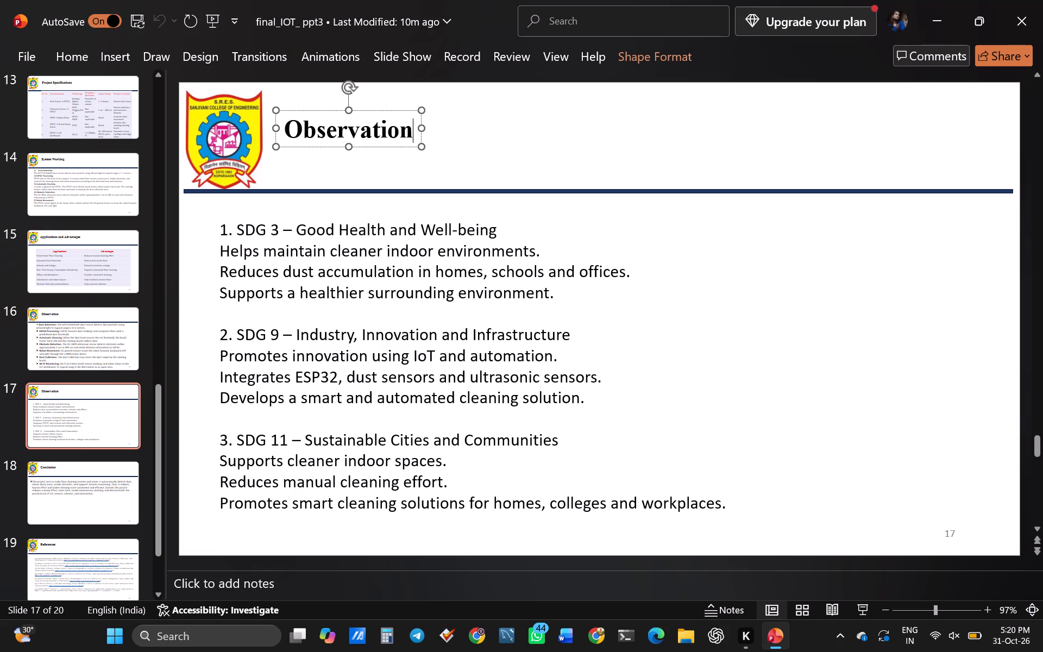
Change the title of slide 17 to "SDG Goals" and save the presentation.
key(BackSpace)
key(BackSpace)
key(BackSpace)
key(BackSpace)
key(BackSpace)
key(BackSpace)
key(BackSpace)
key(BackSpace)
key(BackSpace)
key(BackSpace)
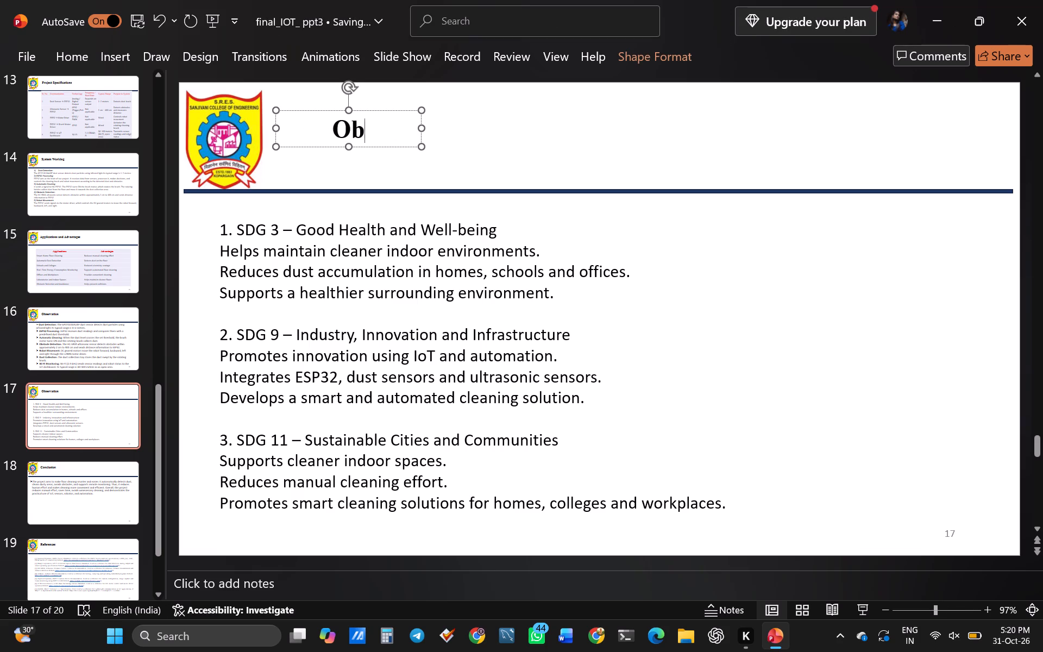
key(BackSpace)
text(SDG Go)
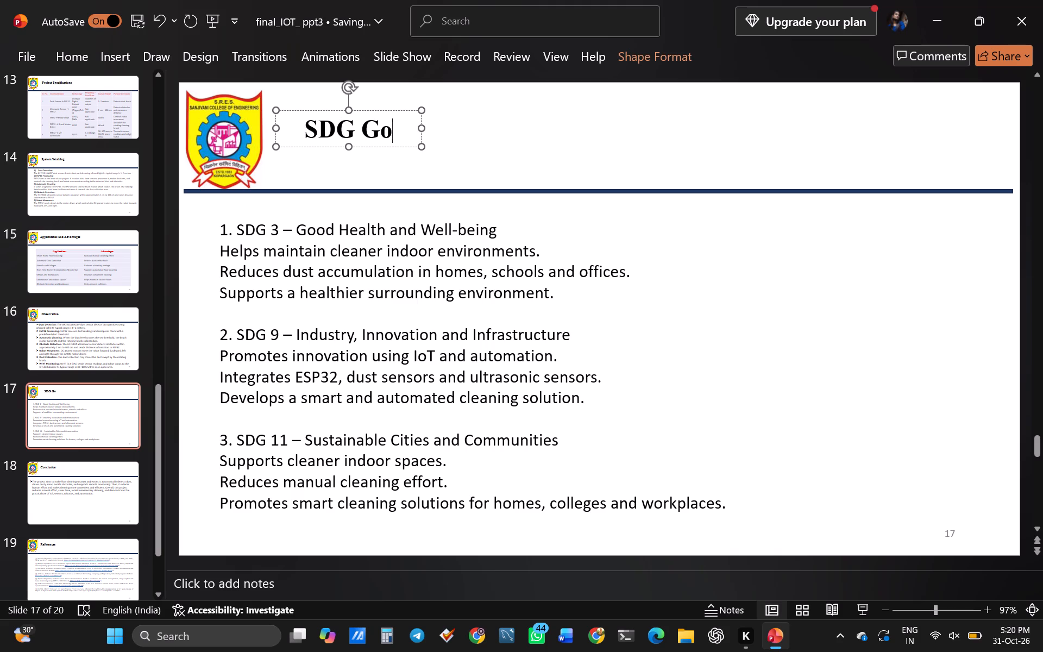
text(al)
key(s)
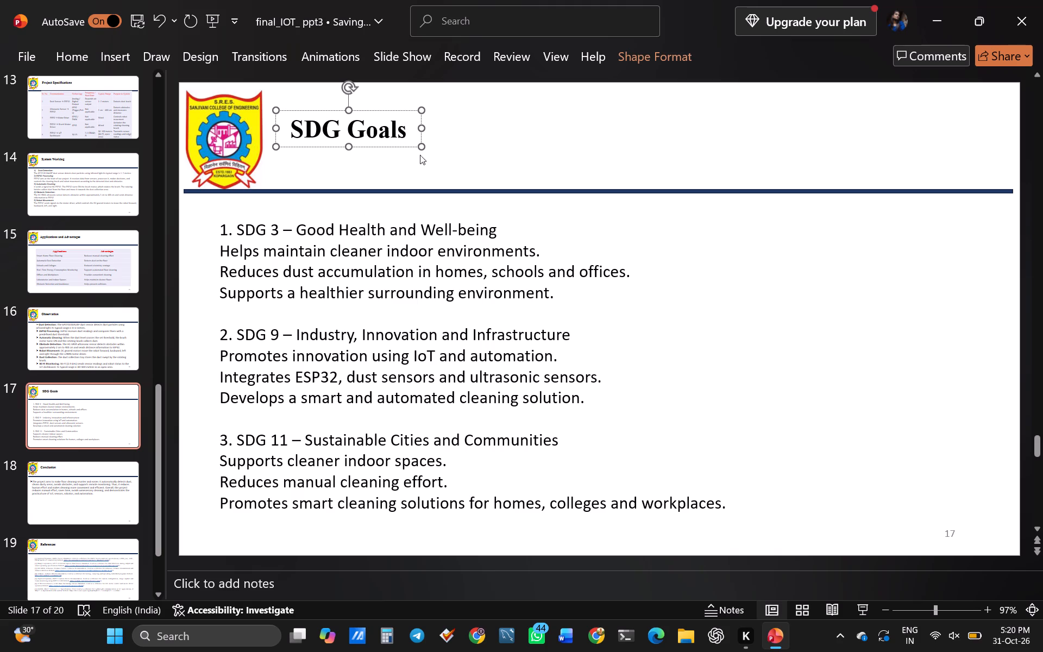
click(486, 167)
key(ctrl+s)
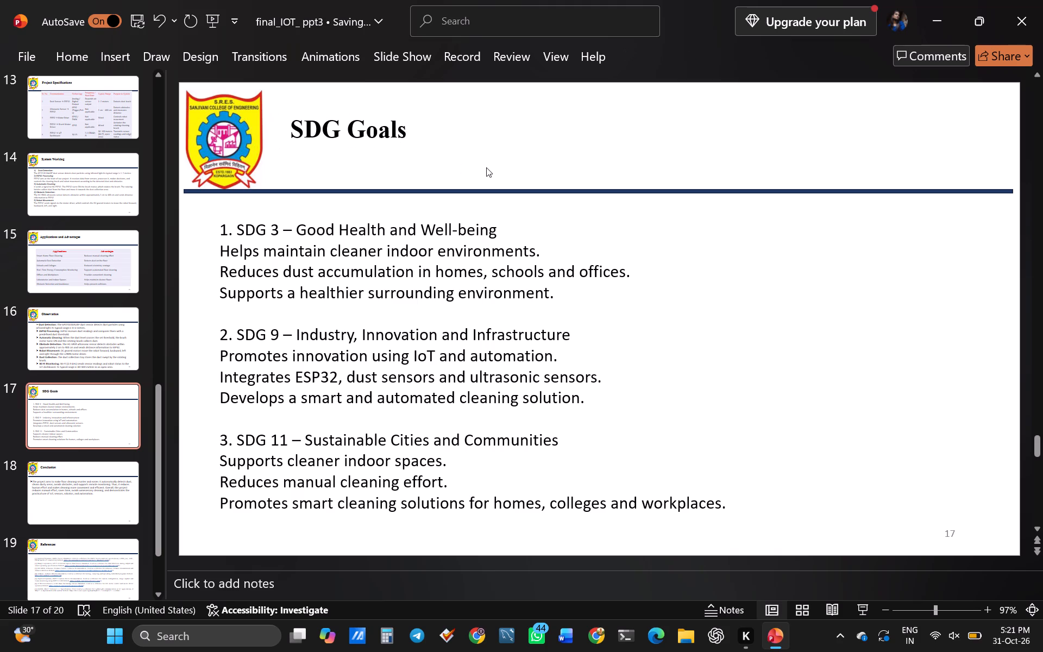
key(ctrl+s)
Replace the Robot Movement description on slide 14 with the DC geared motors and L298N sentence copied from the Observation slide.
click(83, 335)
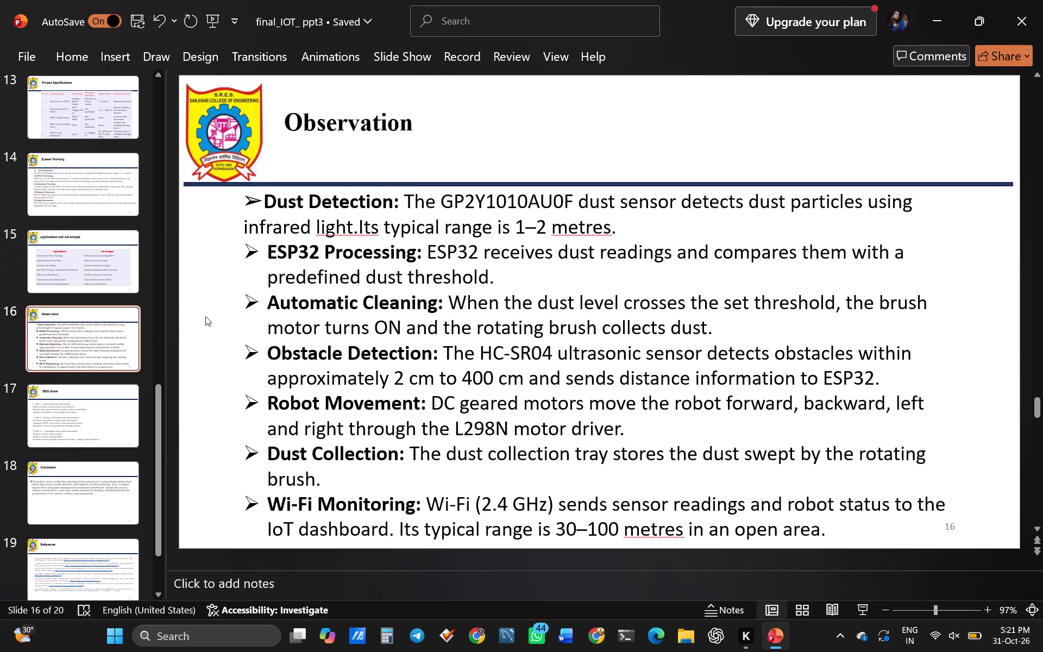
click(90, 154)
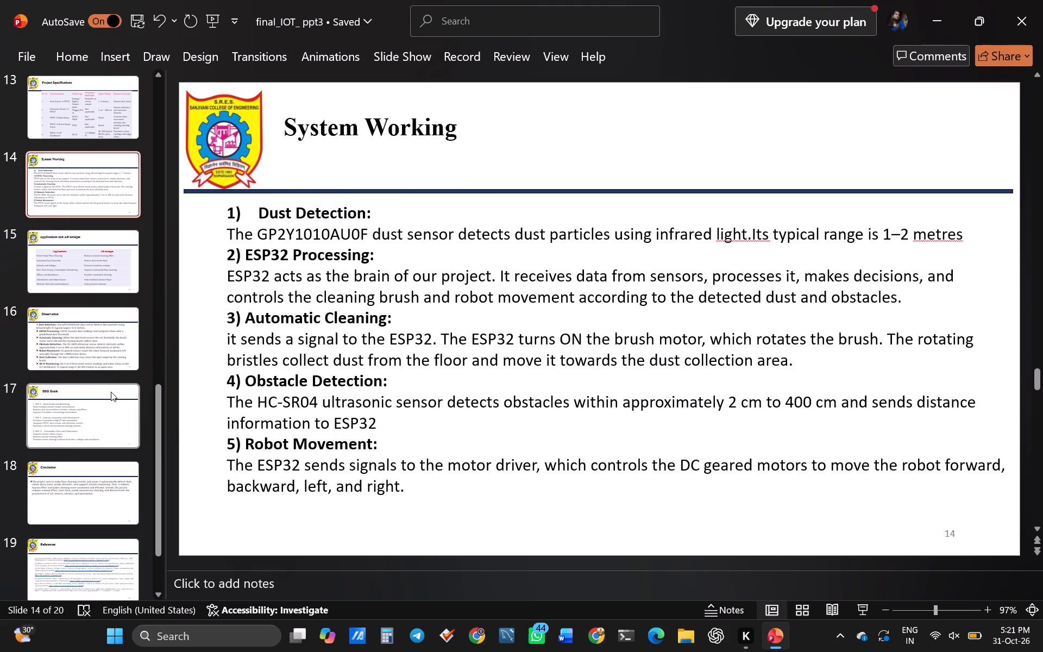
click(101, 354)
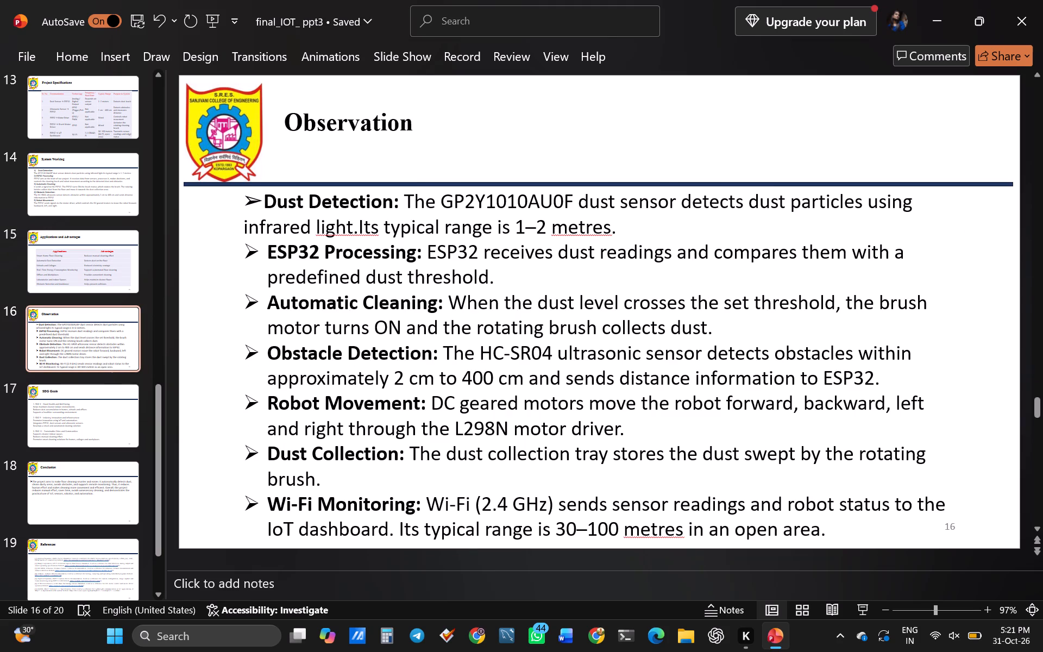
drag(432, 403, 635, 431)
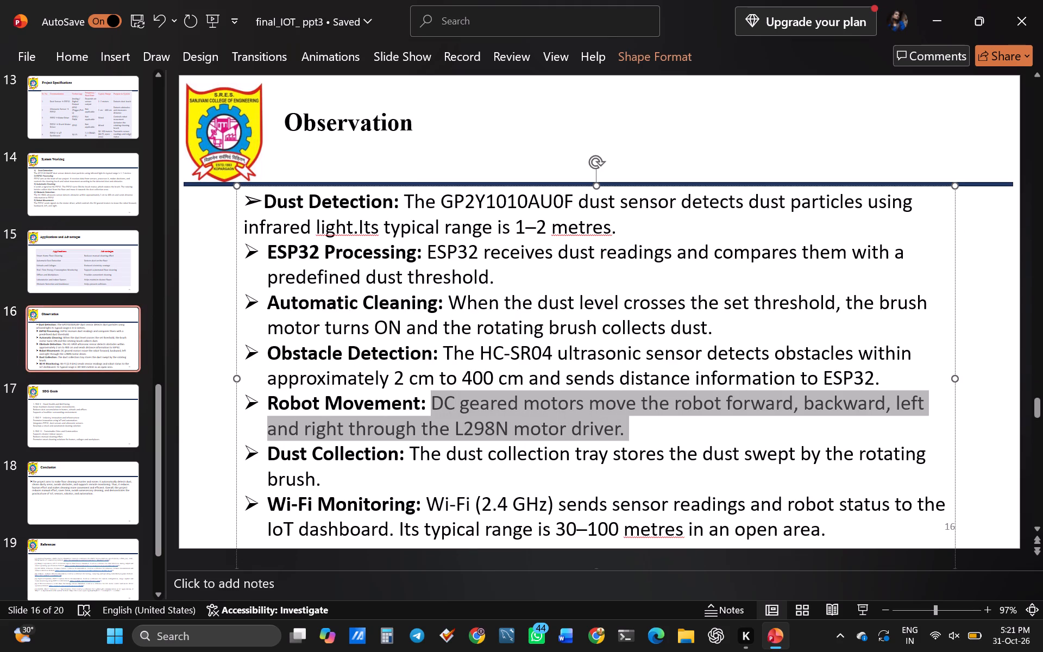
drag(635, 431, 650, 439)
key(ctrl+c)
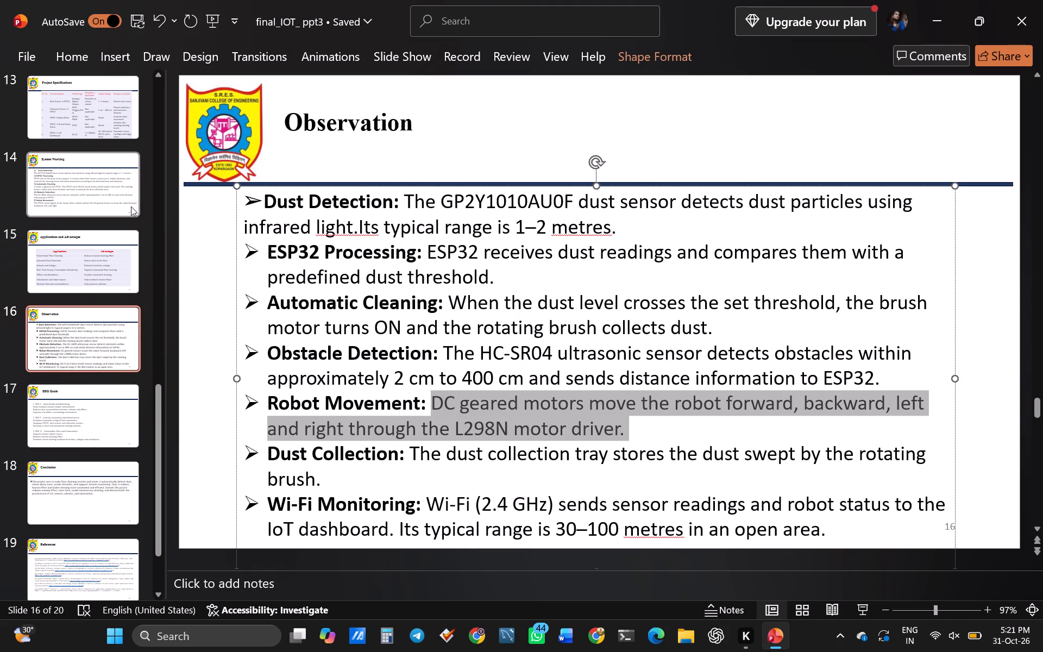
click(127, 206)
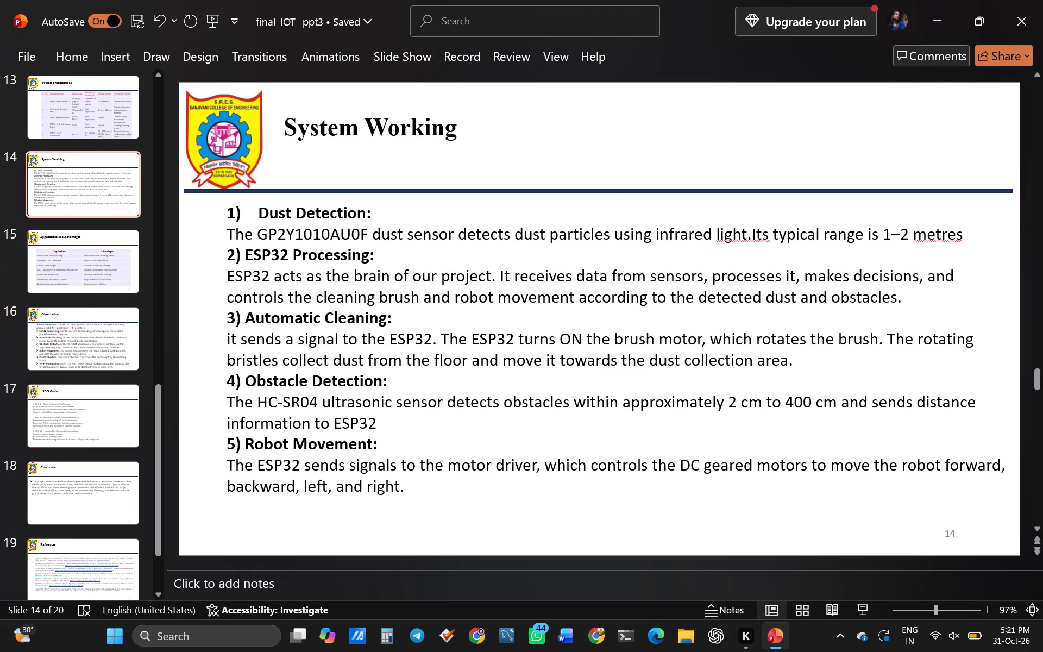
drag(229, 463, 424, 499)
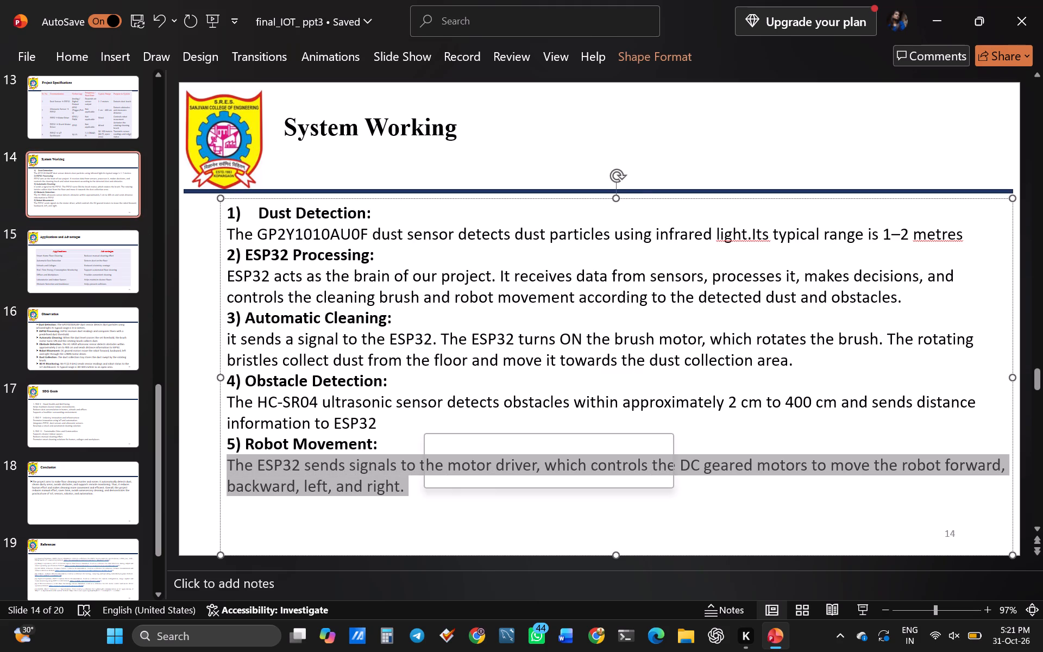
key(BackSpace)
key(ctrl+v)
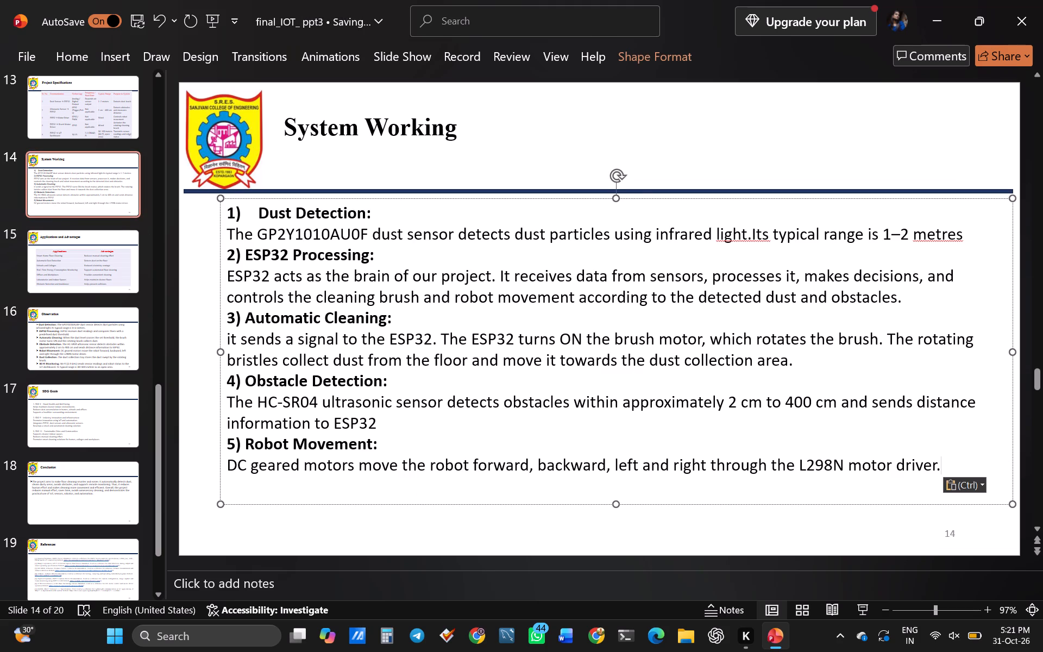
Save the presentation with the revised System Working slide.
key(ctrl+d)
key(ctrl+s)
key(ctrl+s)
key(ctrl+s)
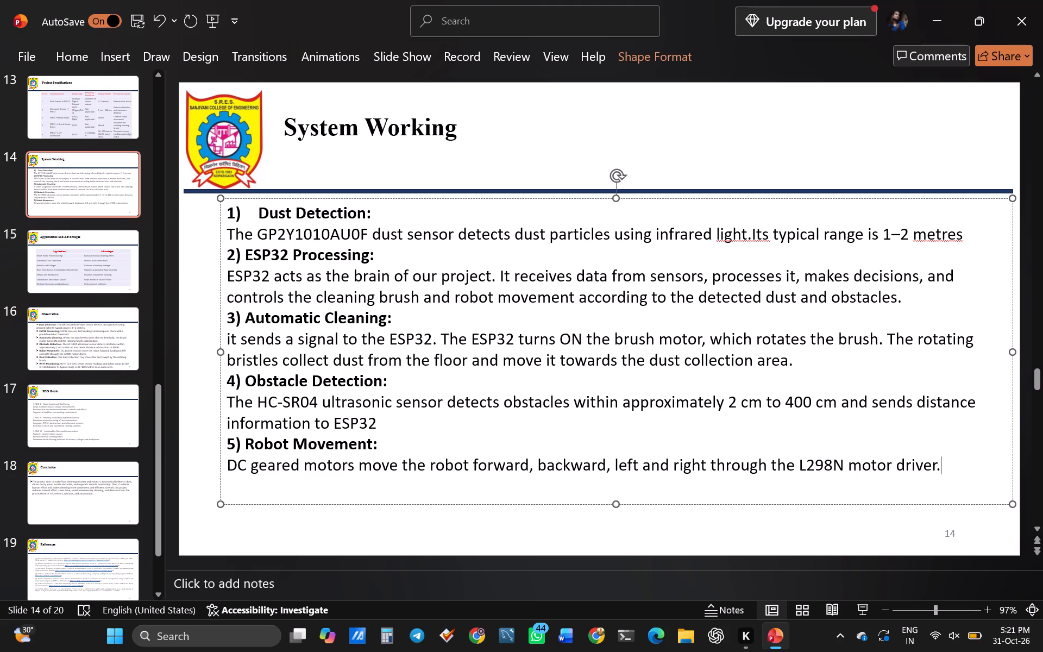
key(ctrl+s)
key(ctrl+s)
key(ctrl+s)
key(ctrl+s)
key(ctrl+s)
key(ctrl+s)
key(ctrl+s)
key(ctrl+s)
key(ctrl+s)
key(ctrl+s)
key(ctrl+s)
key(ctrl+s)
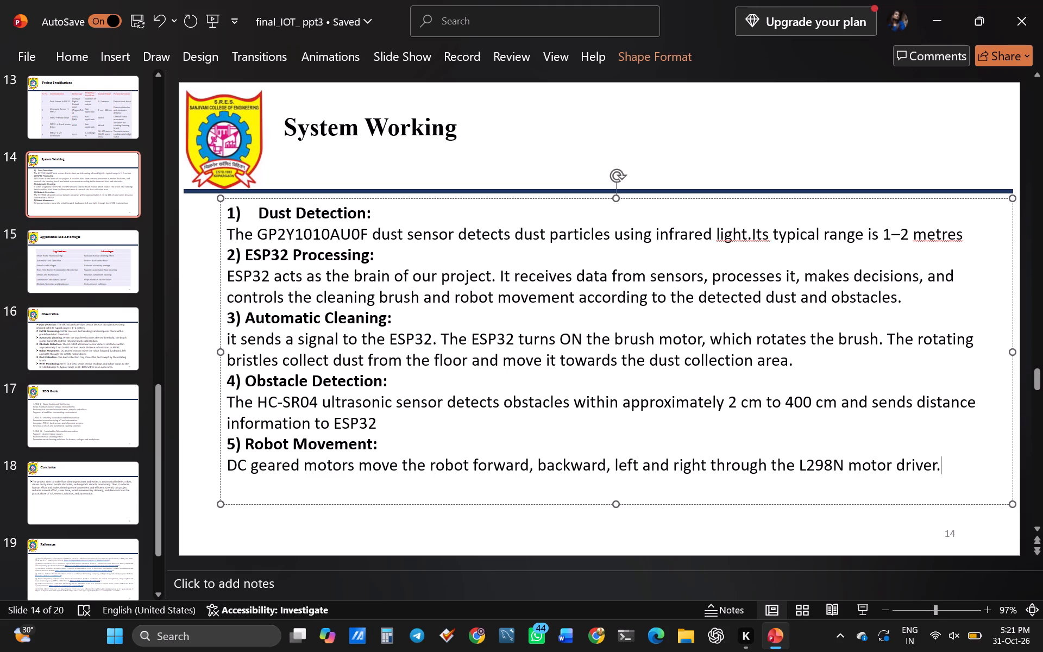
key(ctrl+s)
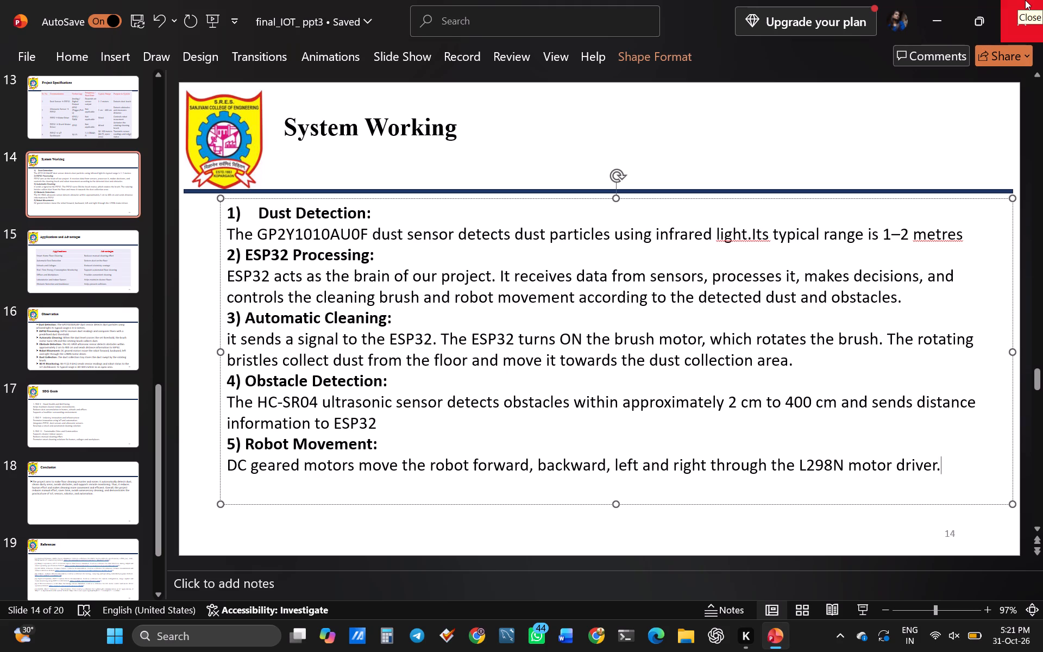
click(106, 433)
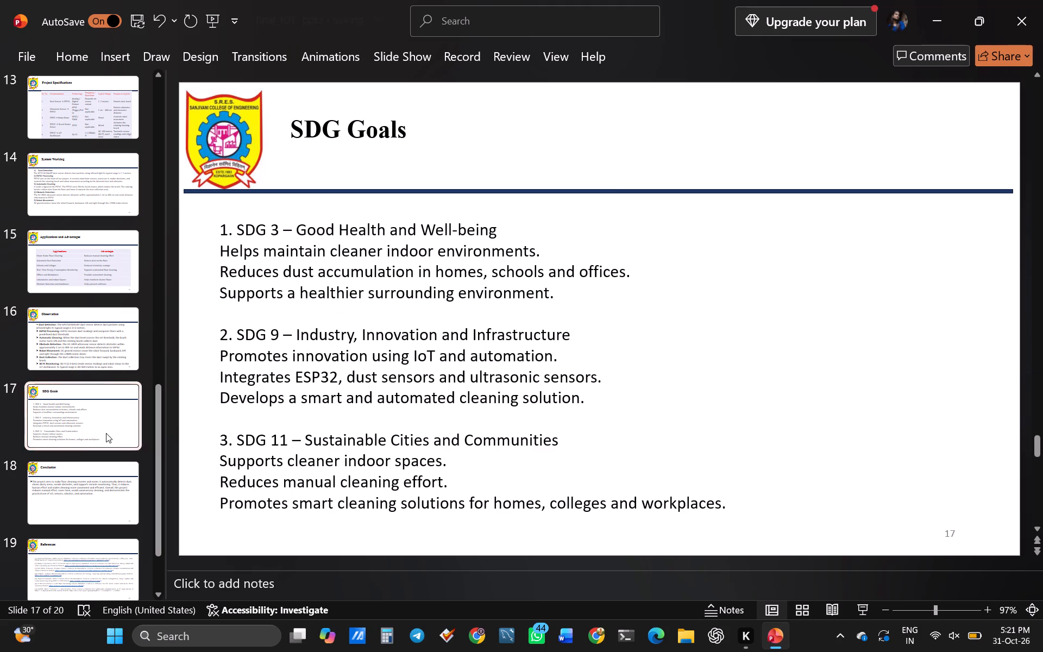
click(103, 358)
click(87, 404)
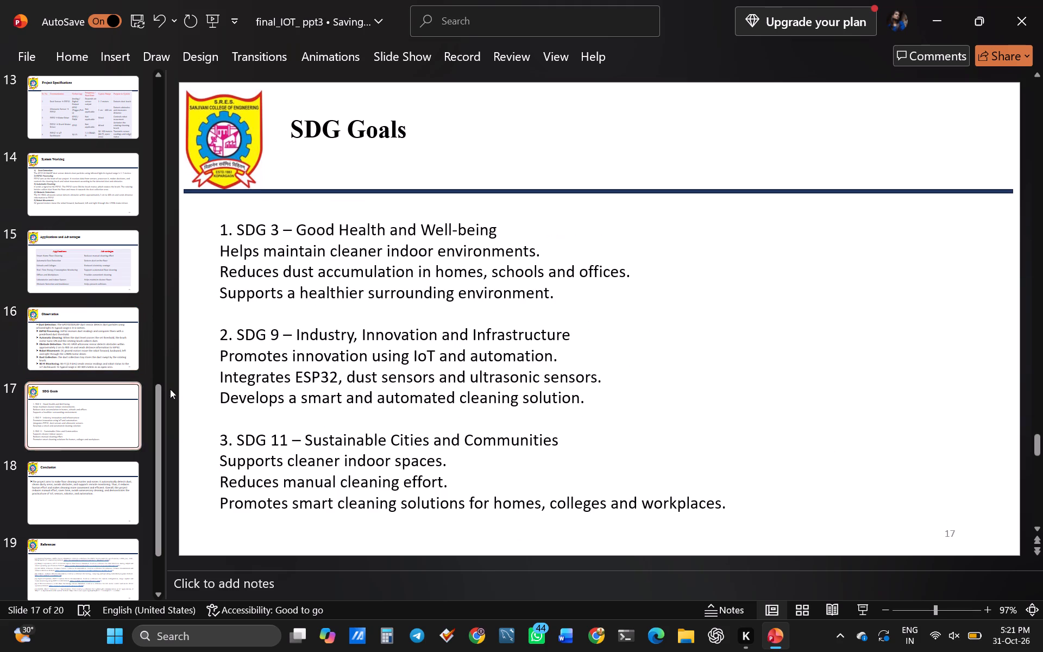
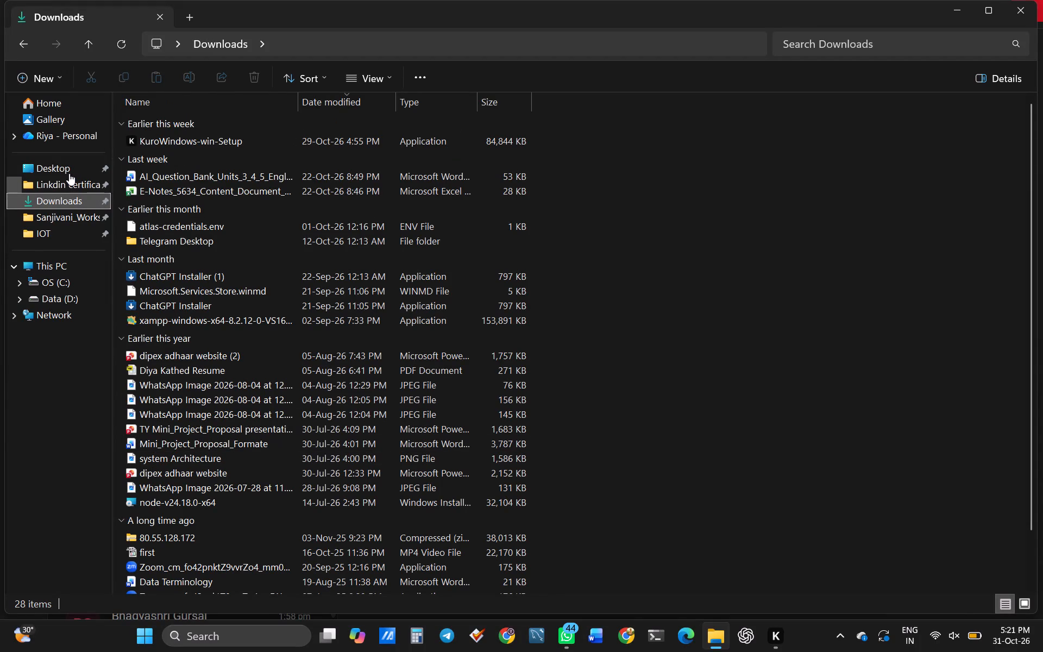
Open the final_IOT_ ppt3 presentation from the Desktop folder in PowerPoint.
click(69, 173)
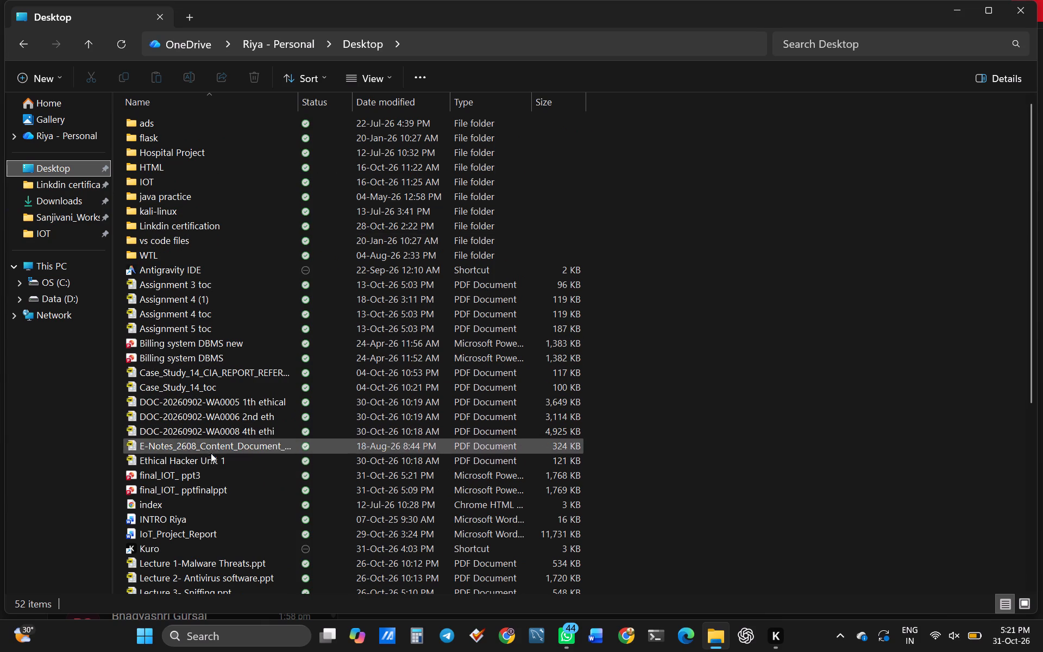
click(209, 467)
double_click(208, 478)
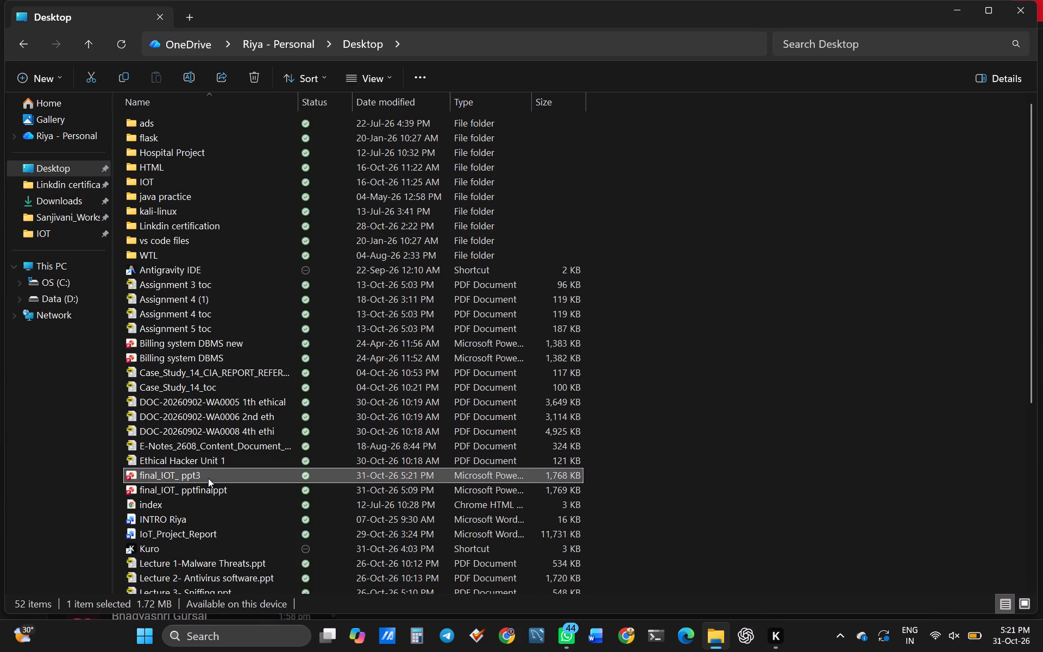
Review the saved deck slide by slide from the beginning through the SDG Goals slide and close the presentation.
key(Down)
key(Down)
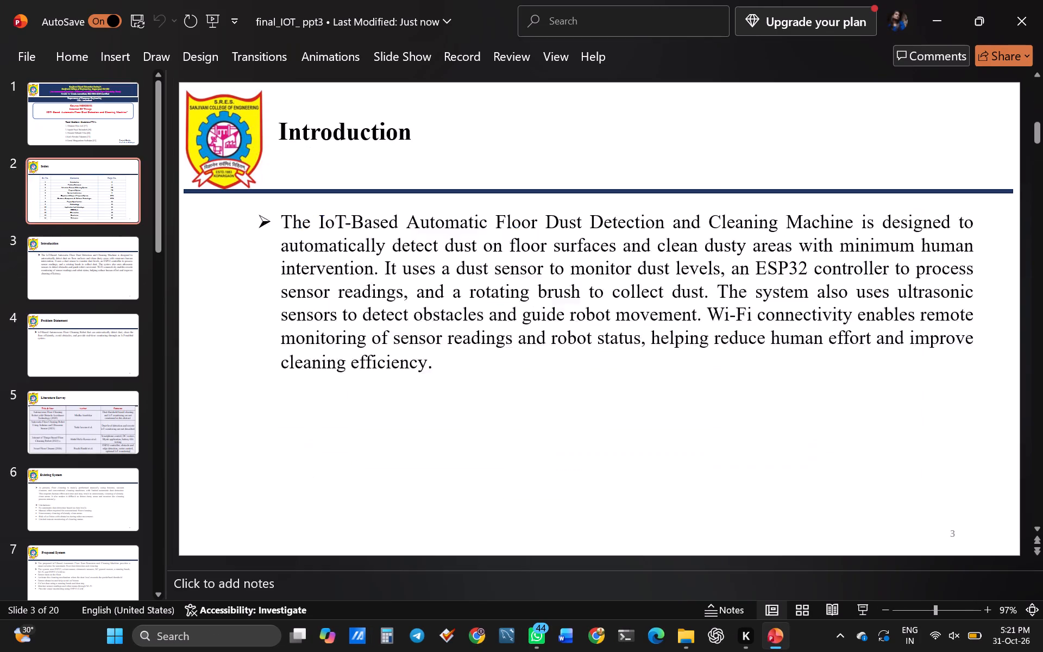
key(Down)
key(Down)
key(Down)
key(Down)
key(Down)
key(Down)
key(Down)
key(Down)
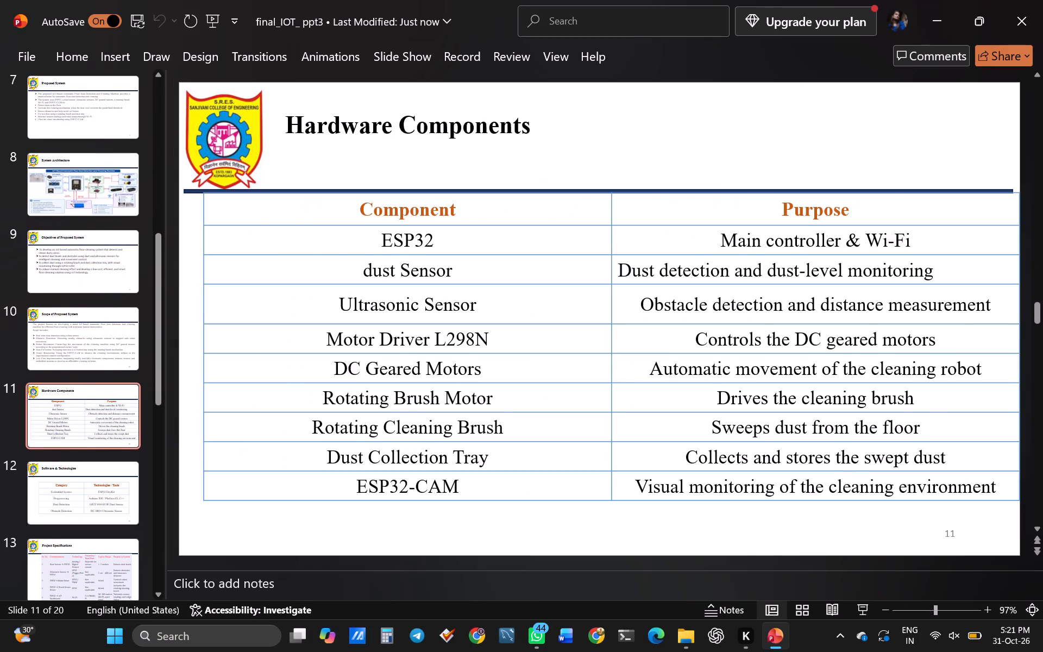
key(Down)
key(Down)
key(Down)
key(Down)
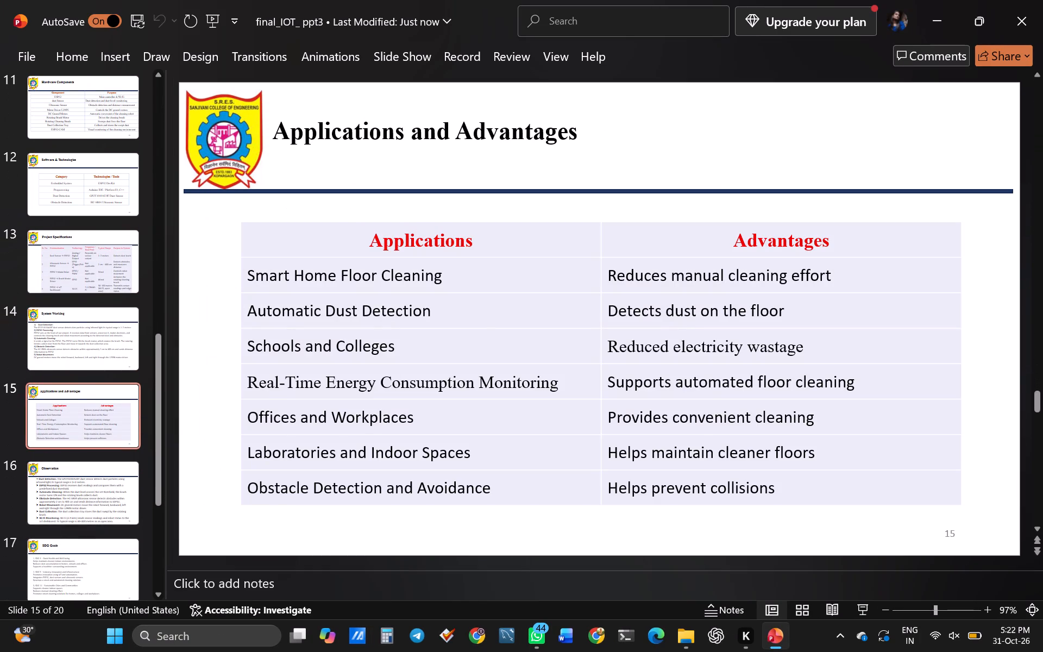
key(Down)
key(Down)
click(1042, 0)
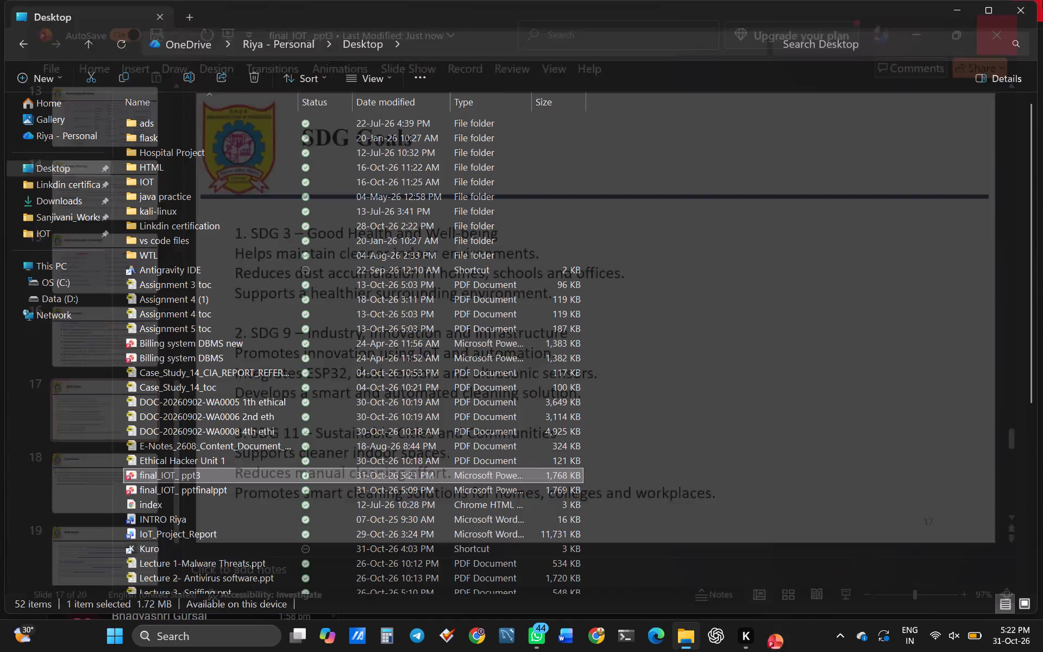
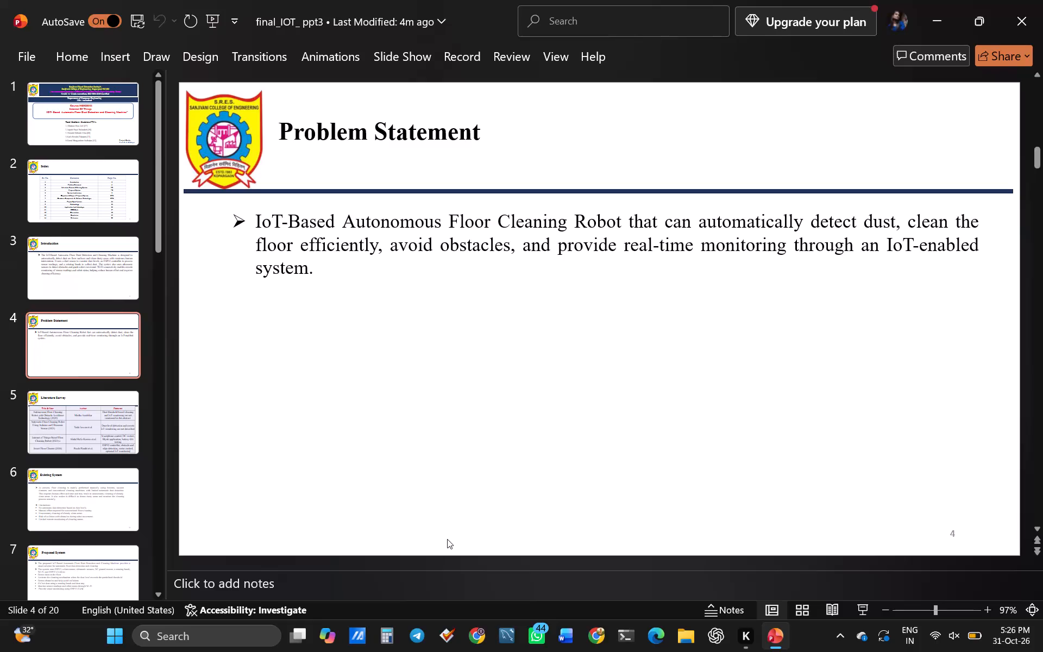
Check the author entries in the first two rows of the Literature Survey table on slide 5.
key(Down)
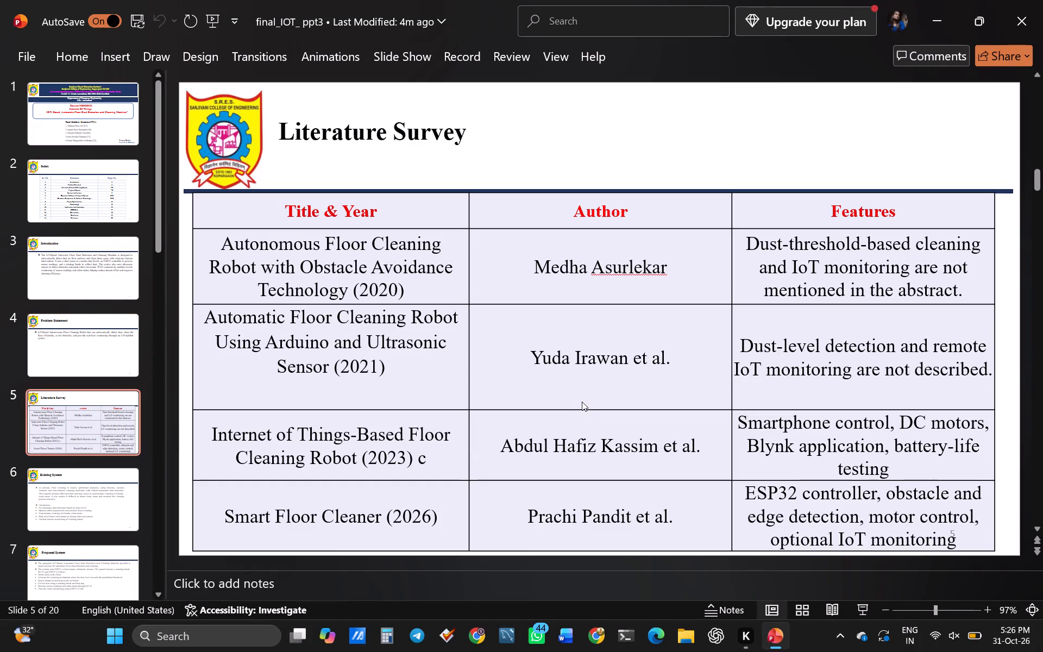
click(624, 260)
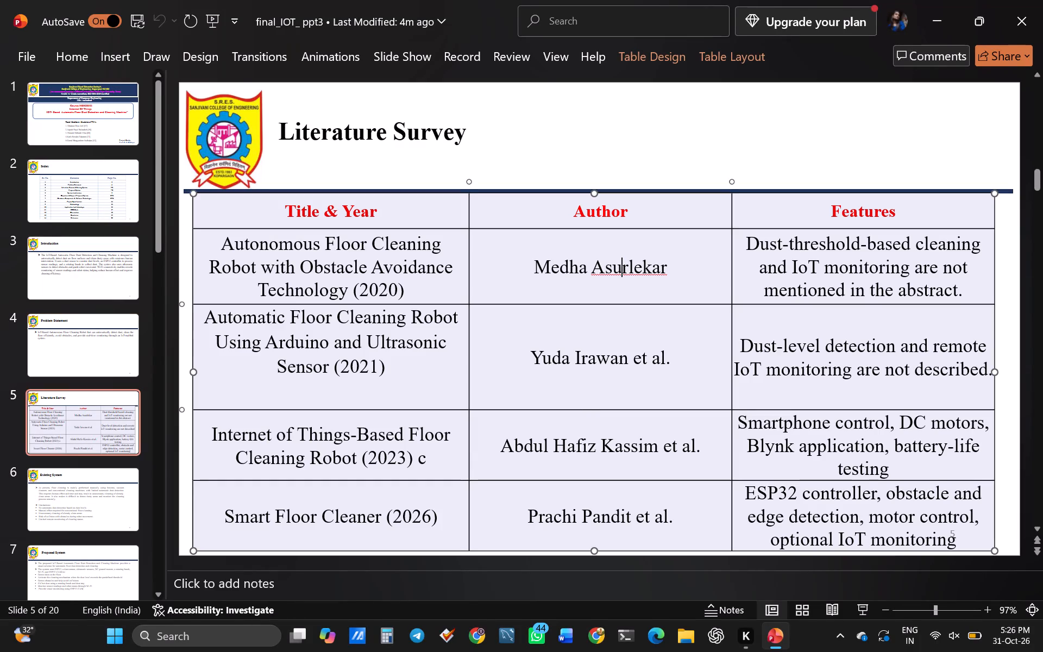
click(621, 363)
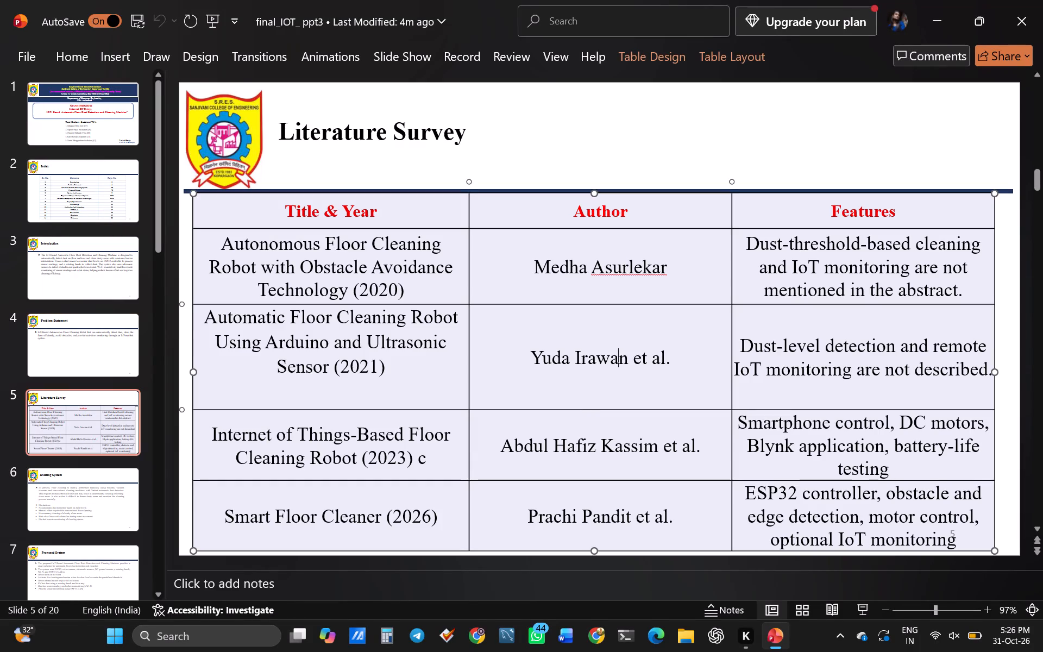